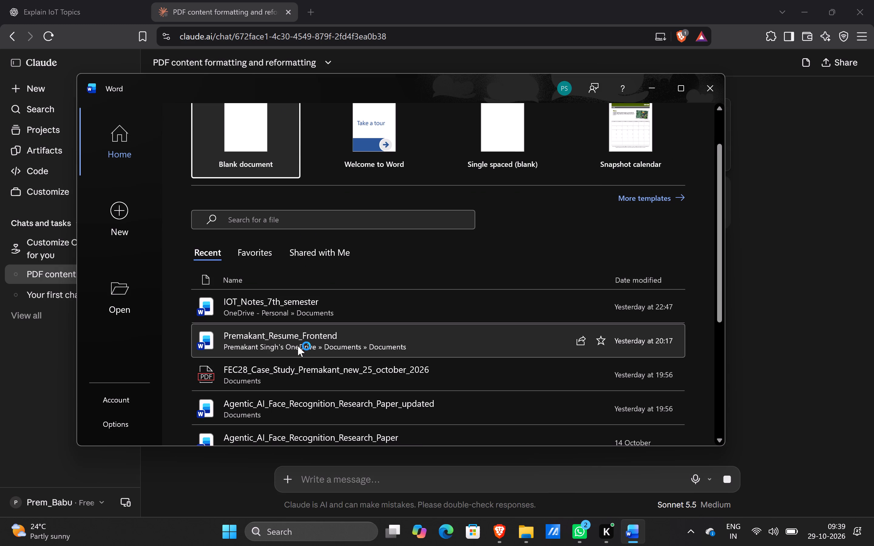
pyautogui.click(297, 368)
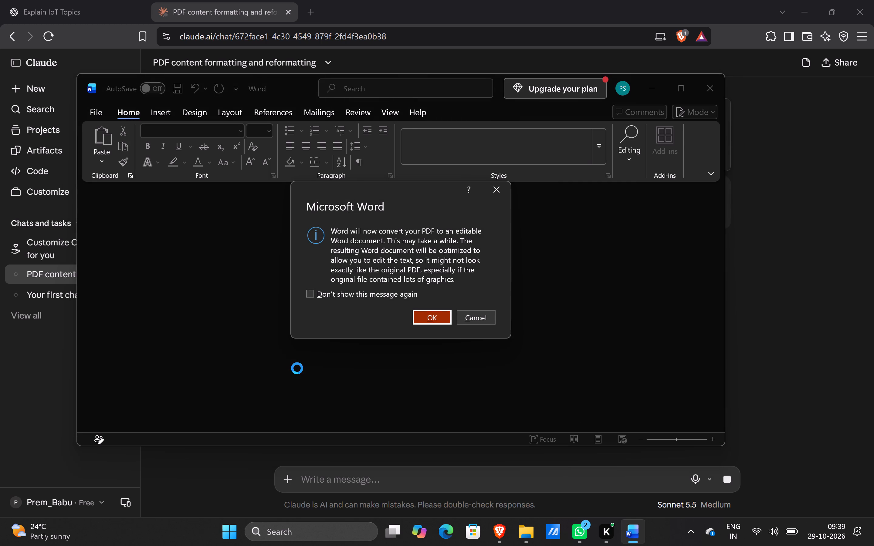
pyautogui.click(433, 317)
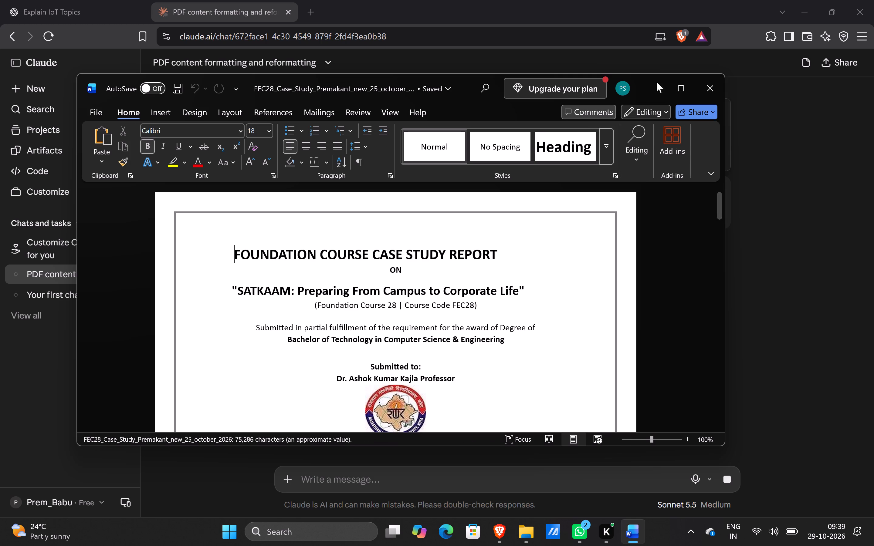
pyautogui.click(676, 87)
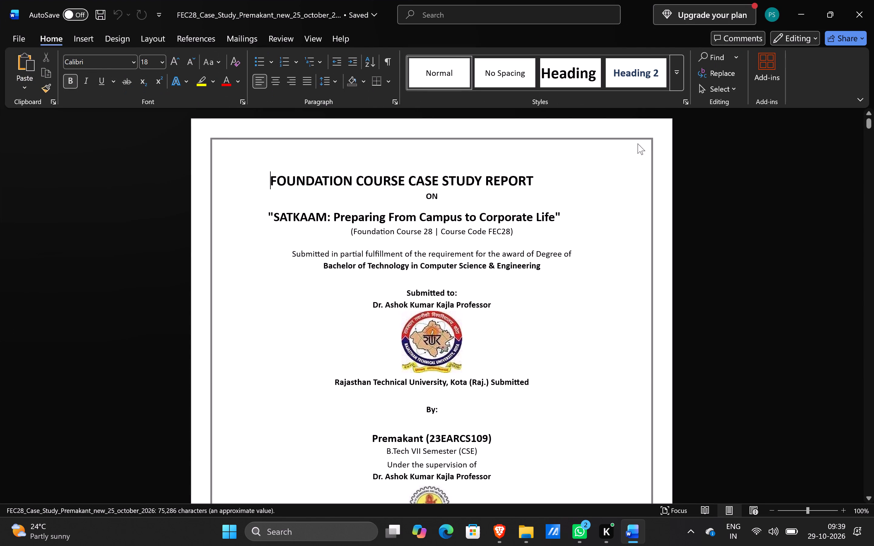
# Insert blank lines after the address line on the cover page to push the college letterhead picture onto the certificate page.
pyautogui.scroll(-6, 465, 268)
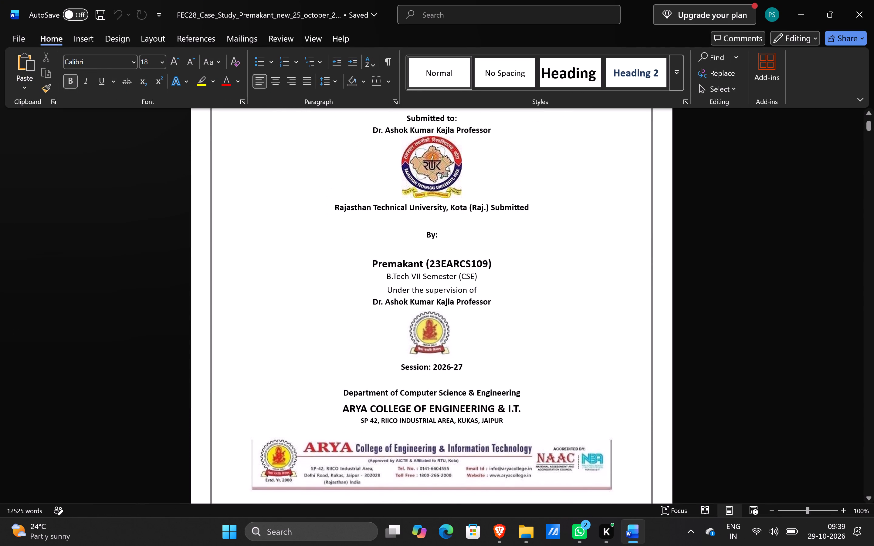
pyautogui.scroll(-6, 465, 268)
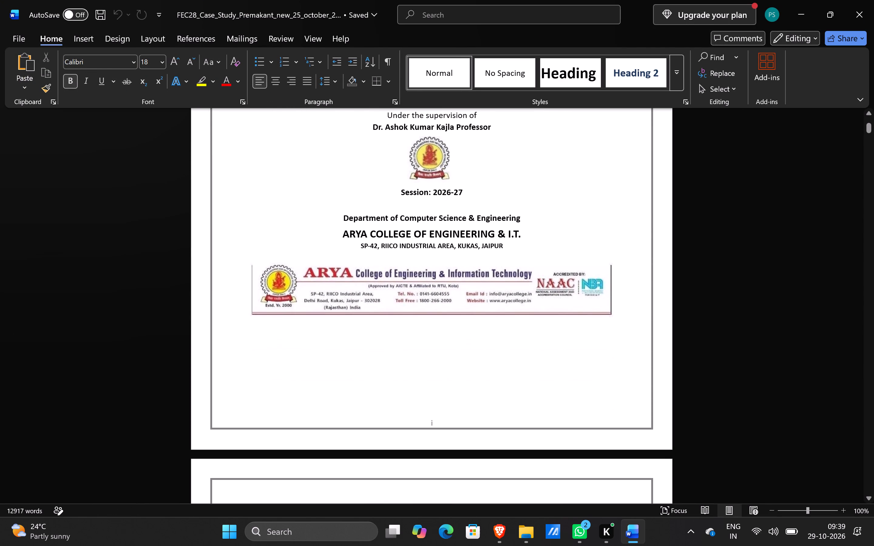
pyautogui.click(247, 268)
pyautogui.click(504, 245)
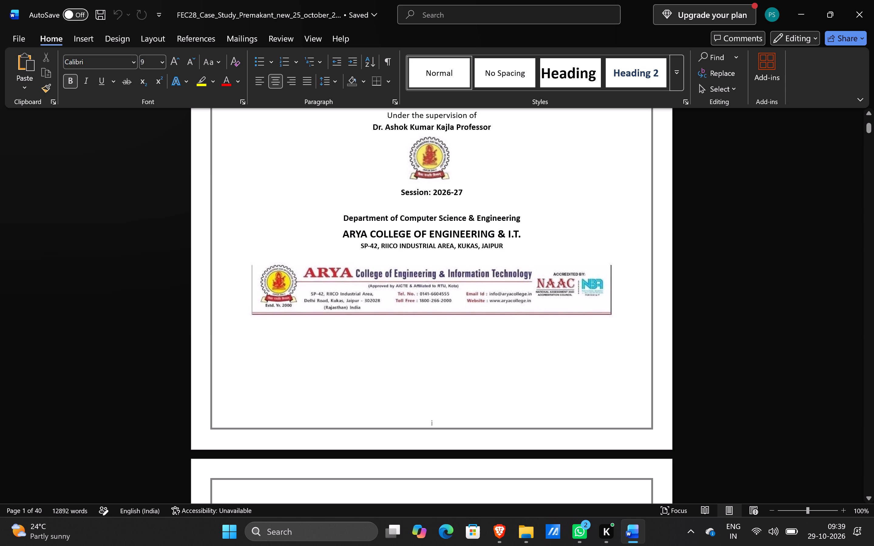
pyautogui.press('Return')
pyautogui.press('Return')
pyautogui.press('Return')
pyautogui.press('Return')
pyautogui.press('Return')
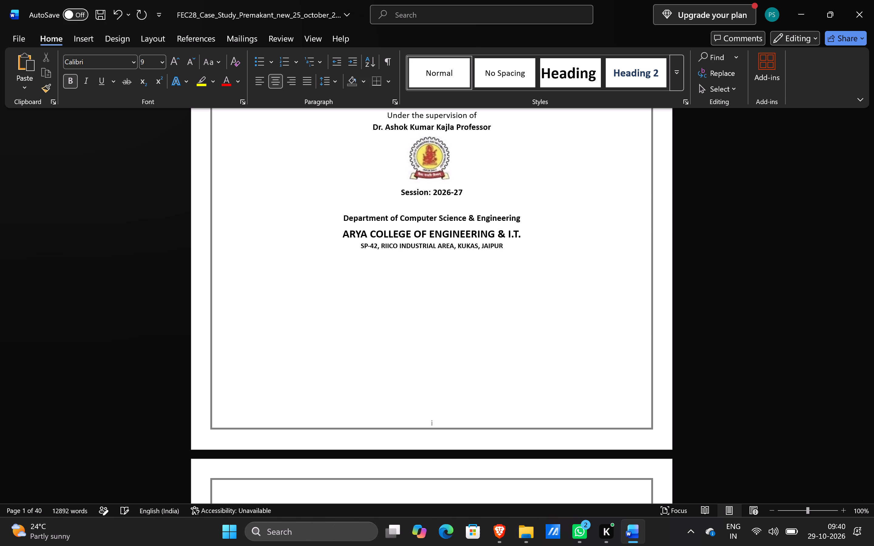
pyautogui.press('BackSpace')
# Set the letterhead picture above the CERTIFICATE heading to tight text wrapping with its position fixed on the page.
pyautogui.scroll(-4, 465, 284)
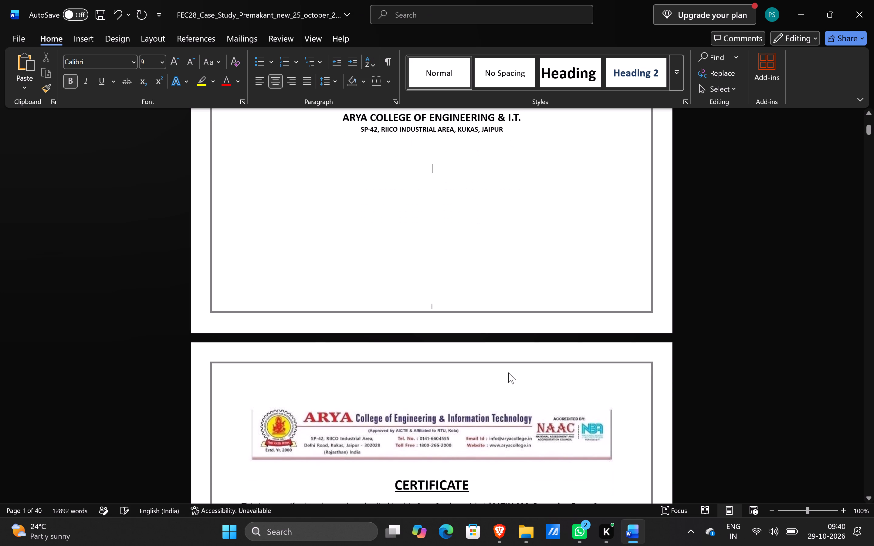
pyautogui.rightClick(516, 441)
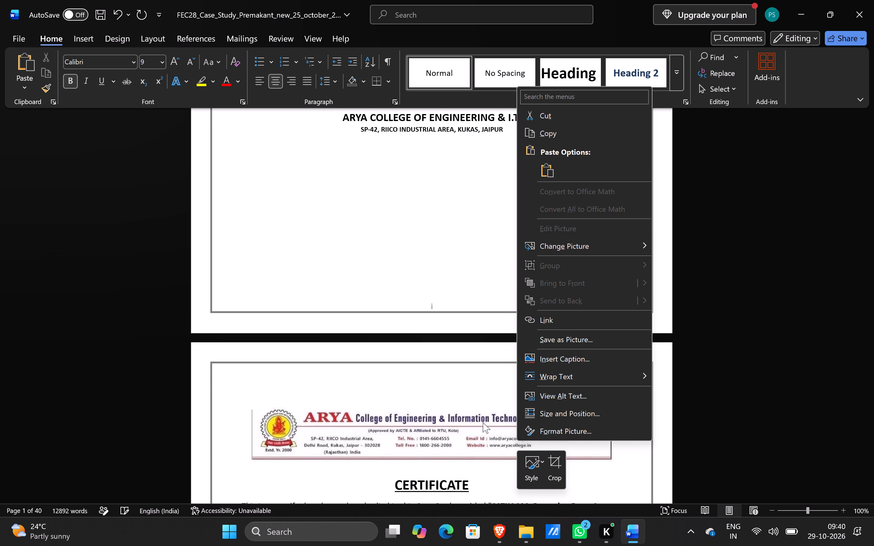
pyautogui.click(466, 459)
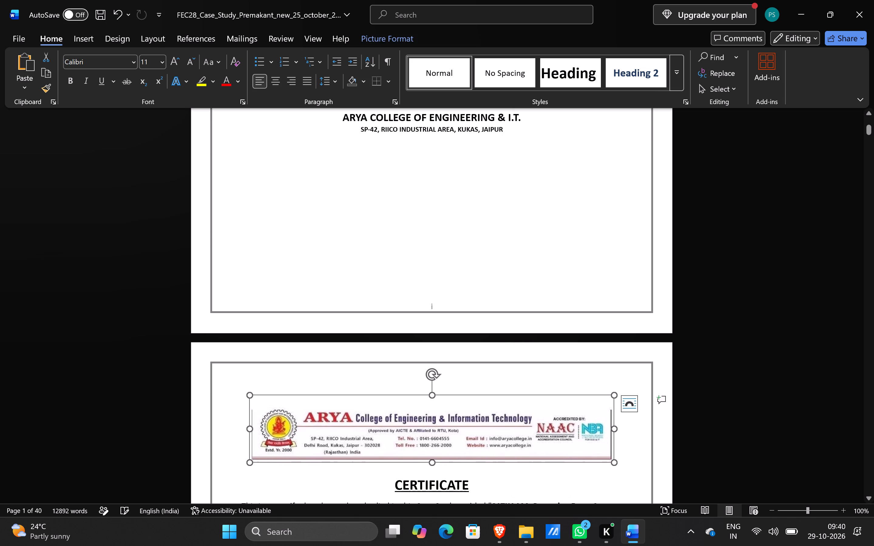
pyautogui.click(632, 410)
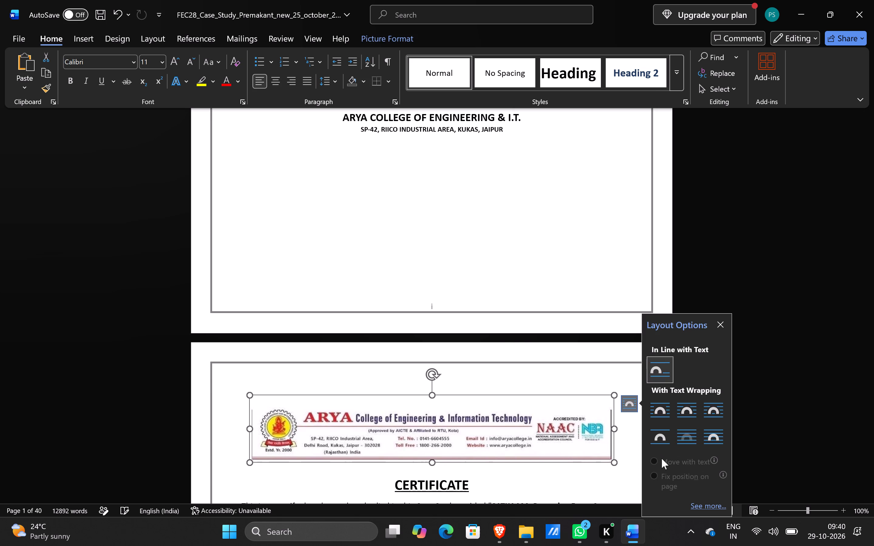
pyautogui.click(681, 413)
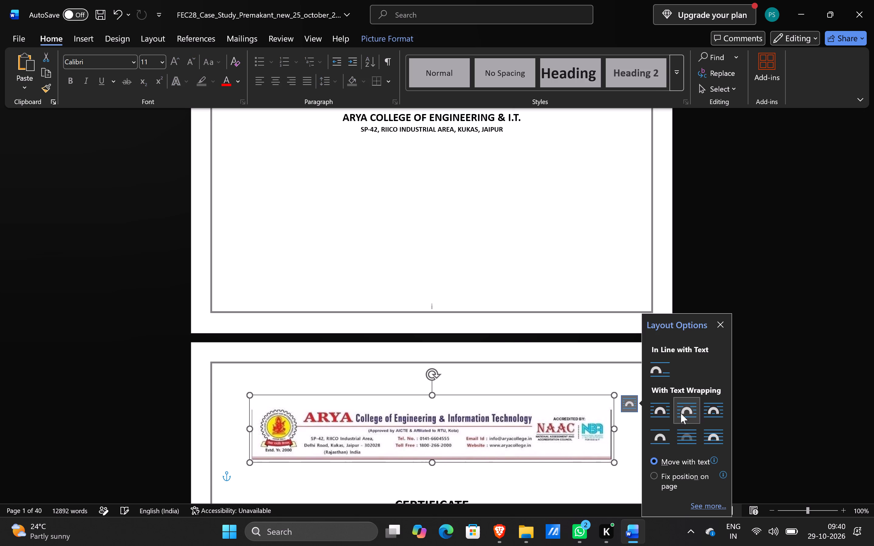
pyautogui.click(658, 478)
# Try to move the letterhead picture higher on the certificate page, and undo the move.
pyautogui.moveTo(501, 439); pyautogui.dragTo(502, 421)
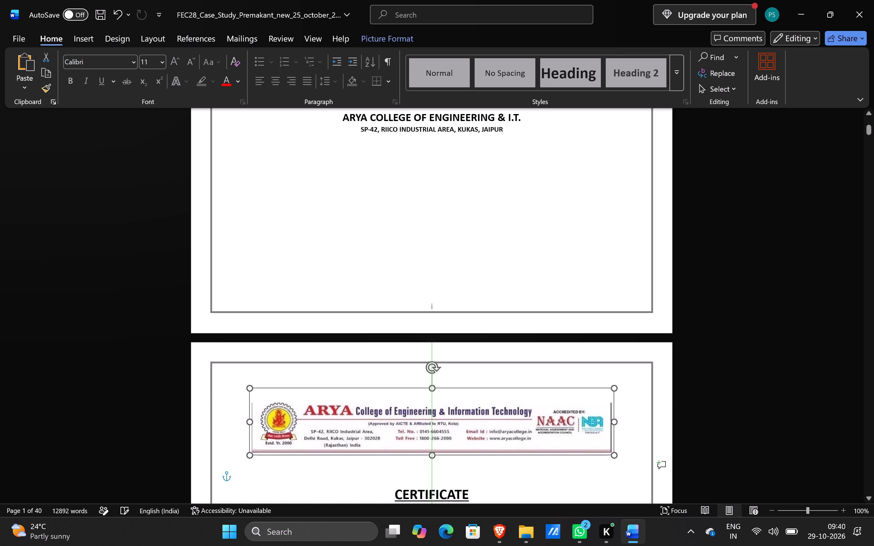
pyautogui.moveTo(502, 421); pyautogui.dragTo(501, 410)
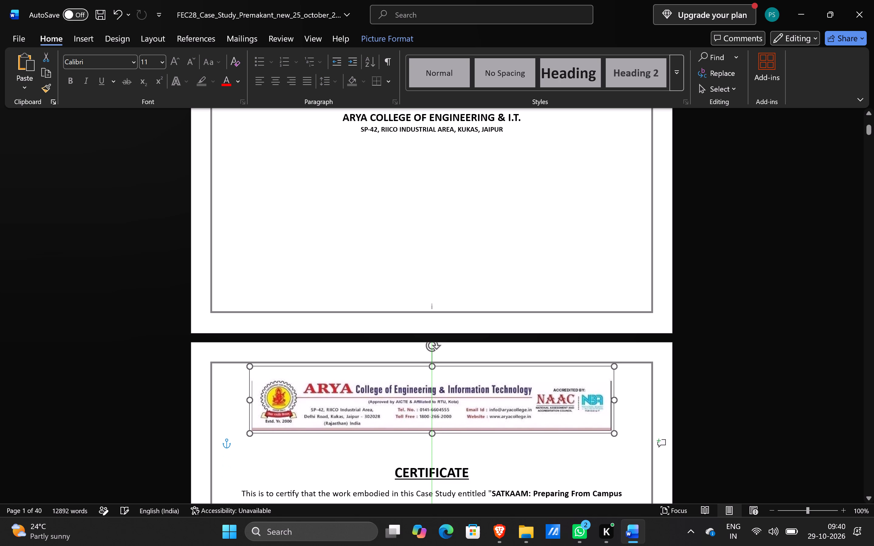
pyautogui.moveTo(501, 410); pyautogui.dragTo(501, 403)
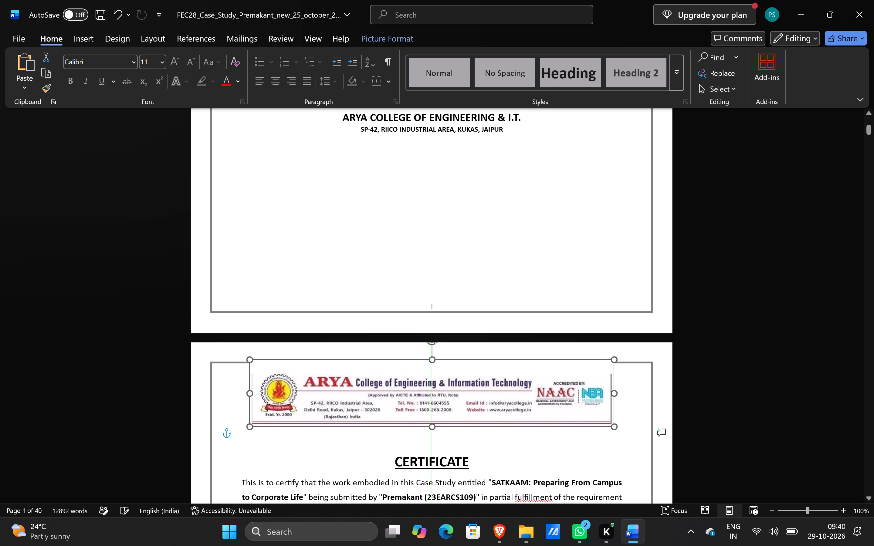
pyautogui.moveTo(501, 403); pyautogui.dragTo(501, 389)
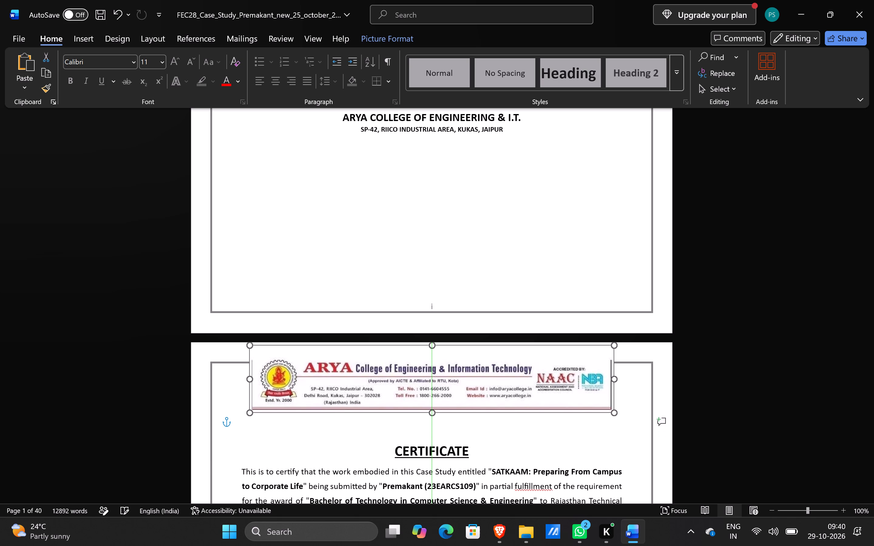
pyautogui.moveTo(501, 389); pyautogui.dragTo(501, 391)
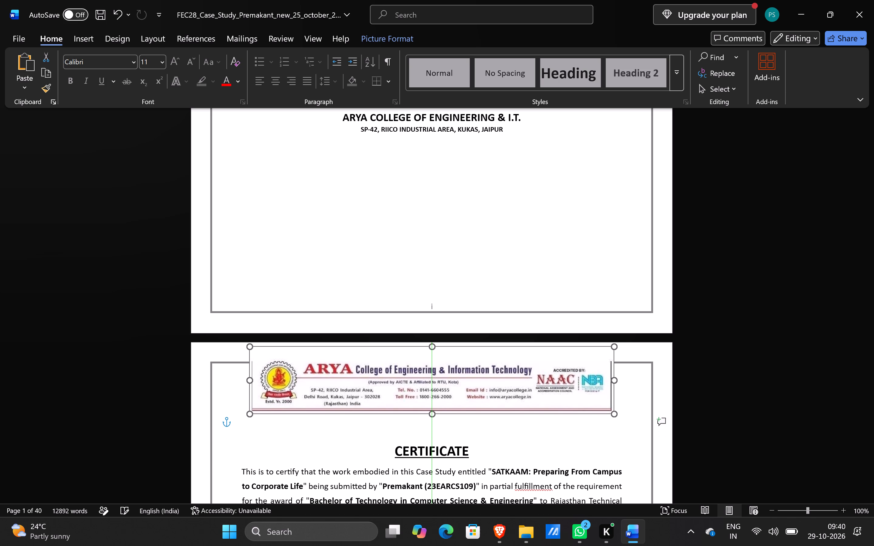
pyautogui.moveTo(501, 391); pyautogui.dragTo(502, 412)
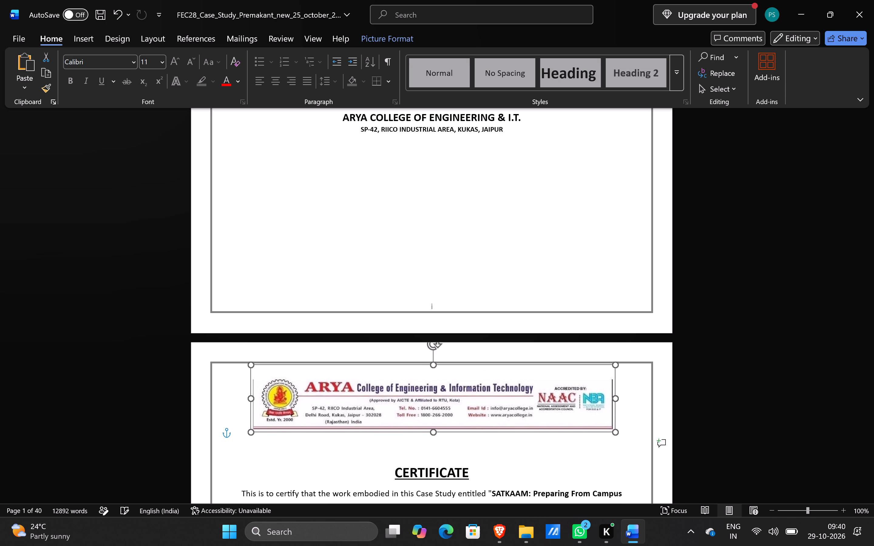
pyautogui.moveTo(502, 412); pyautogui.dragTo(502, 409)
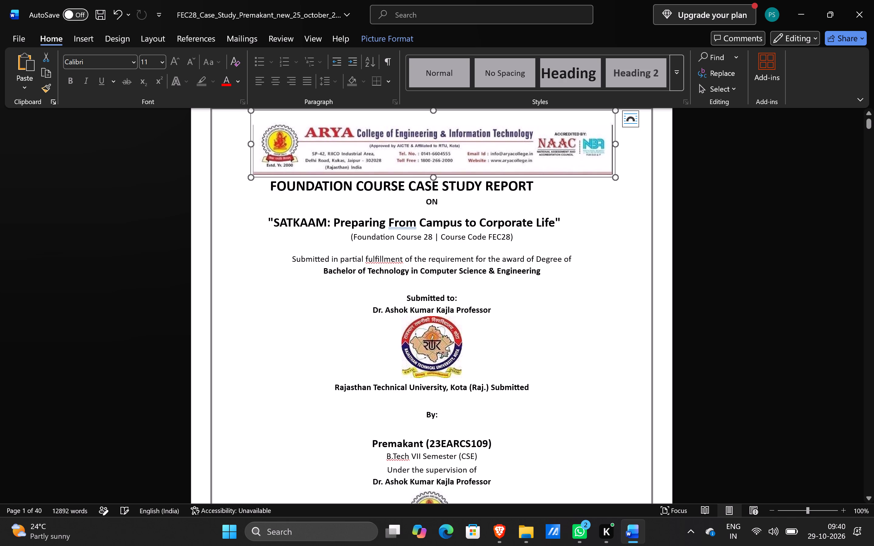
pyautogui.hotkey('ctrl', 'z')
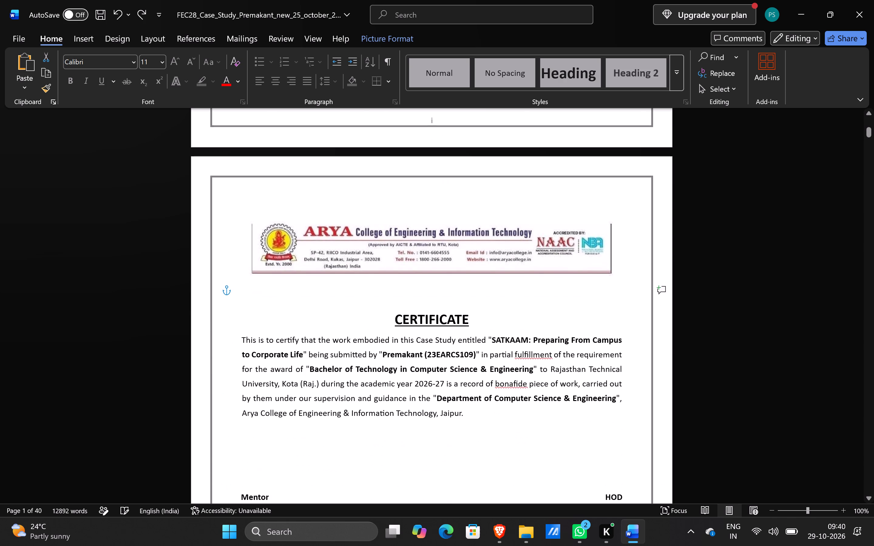
# Move the letterhead picture up to just below the top border of the certificate page.
pyautogui.click(370, 249)
pyautogui.moveTo(370, 249); pyautogui.dragTo(361, 228)
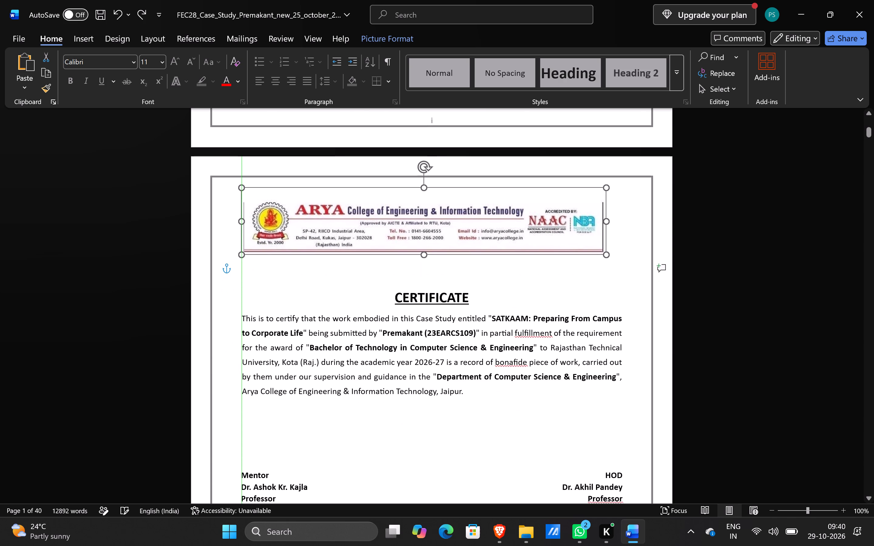
pyautogui.moveTo(361, 228); pyautogui.dragTo(361, 223)
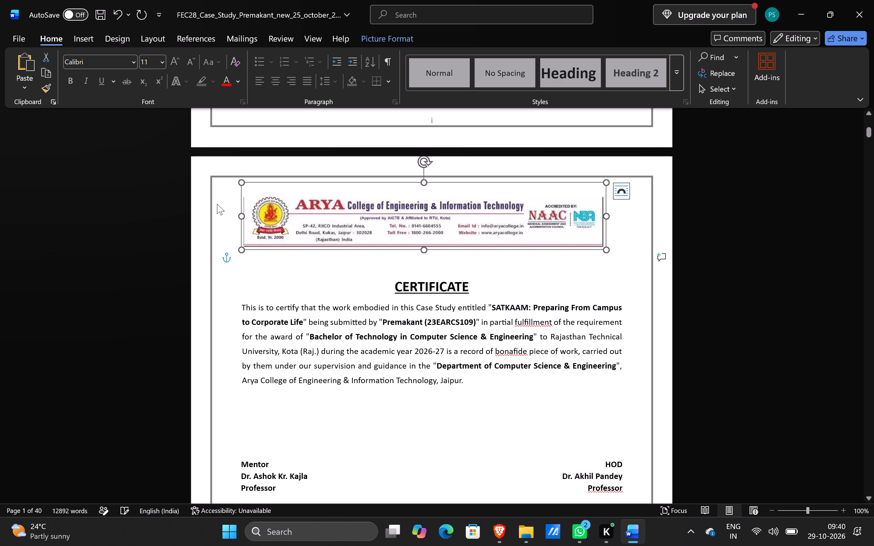
# Stretch the letterhead picture to span the certificate page between its side borders and reach the top border.
pyautogui.moveTo(243, 215); pyautogui.dragTo(236, 213)
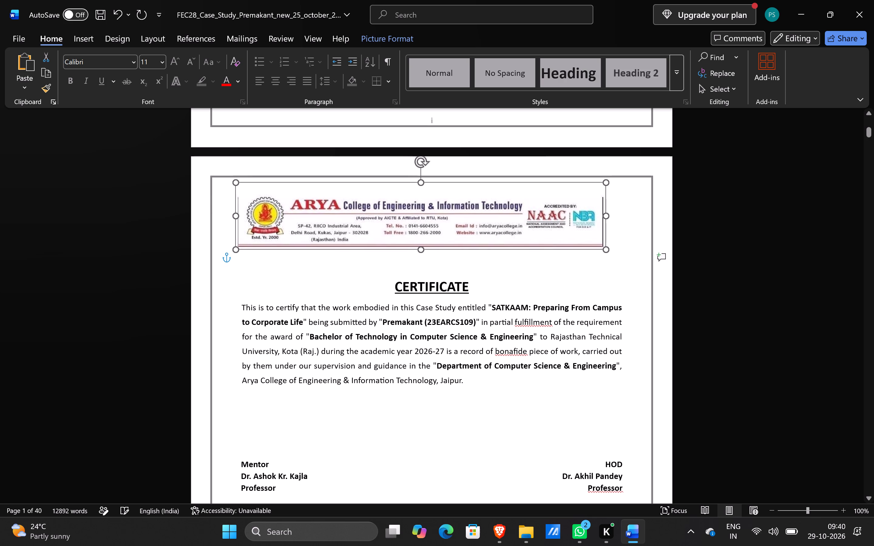
pyautogui.moveTo(236, 213); pyautogui.dragTo(217, 212)
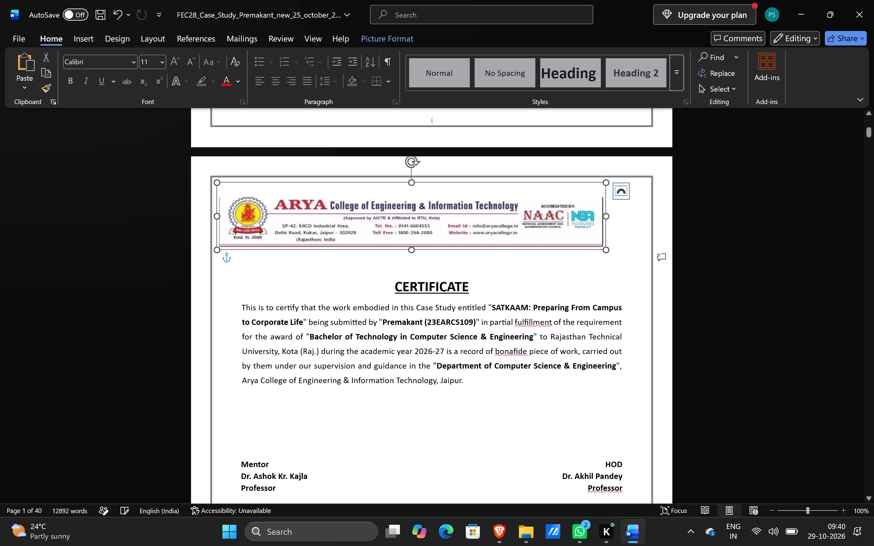
pyautogui.moveTo(604, 216); pyautogui.dragTo(617, 217)
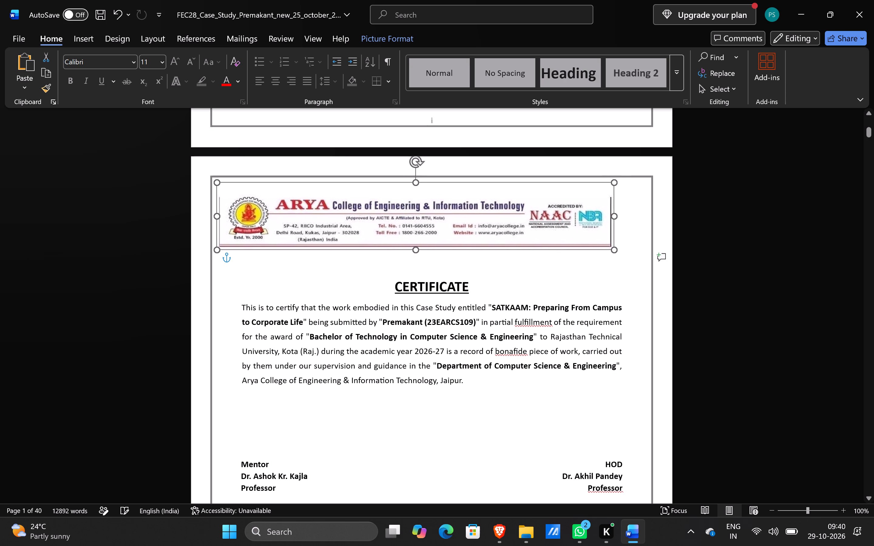
pyautogui.moveTo(617, 217); pyautogui.dragTo(647, 214)
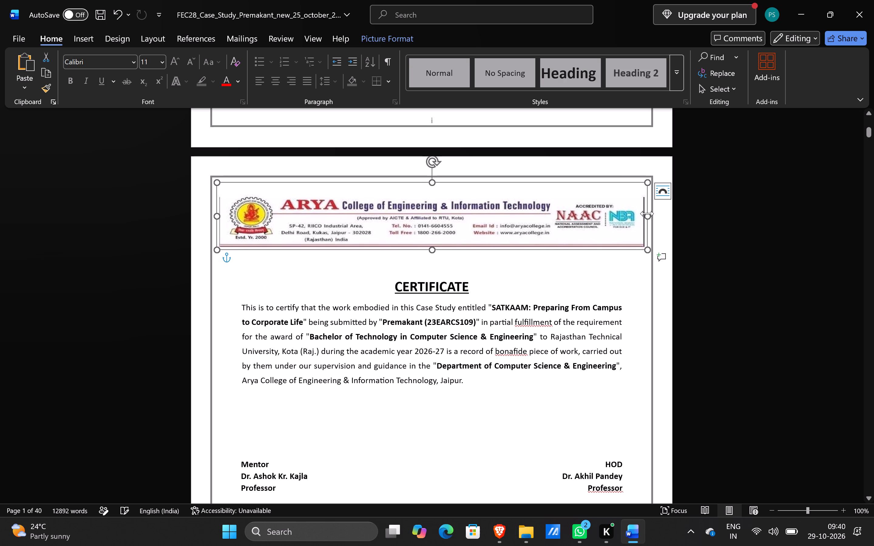
pyautogui.click(647, 215)
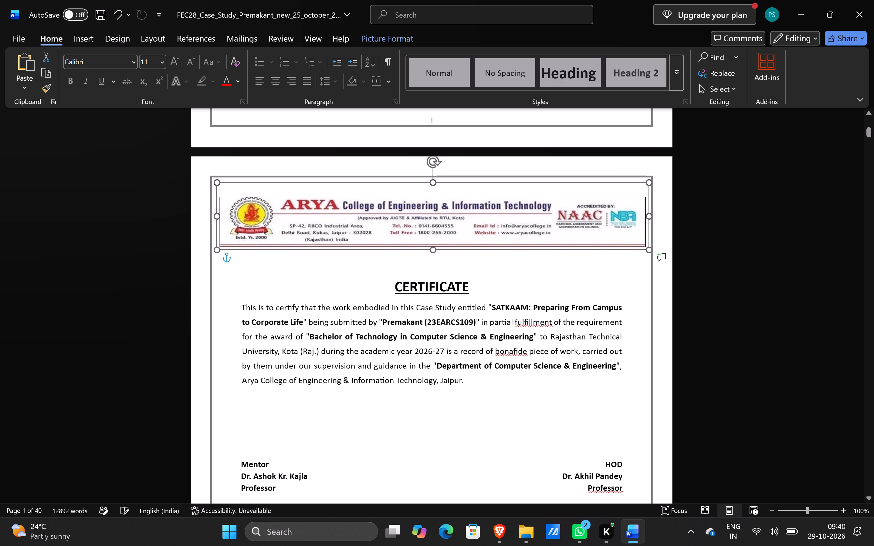
pyautogui.moveTo(649, 215); pyautogui.dragTo(652, 216)
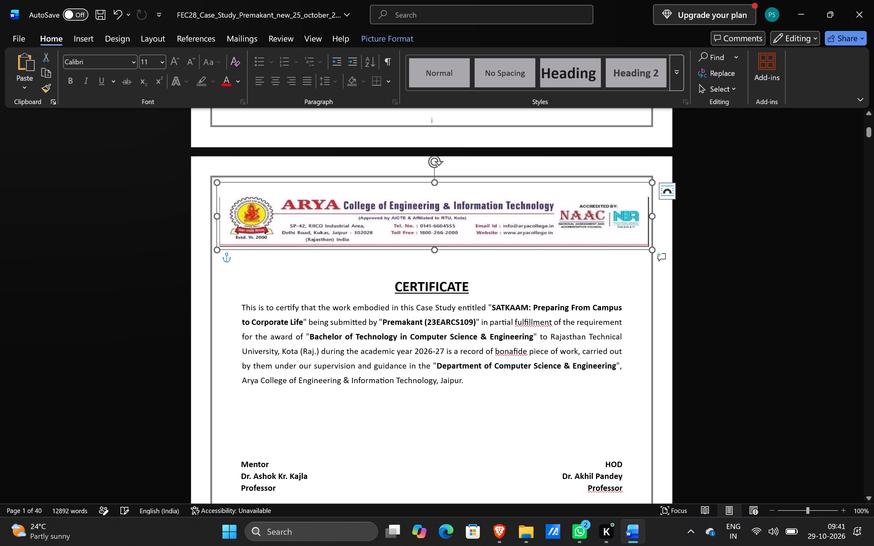
pyautogui.moveTo(215, 218); pyautogui.dragTo(212, 218)
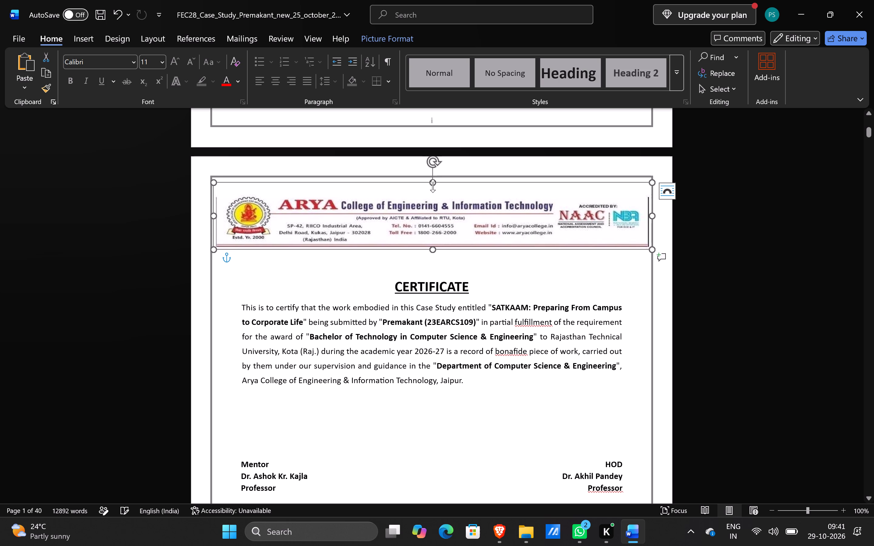
pyautogui.moveTo(433, 186); pyautogui.dragTo(433, 183)
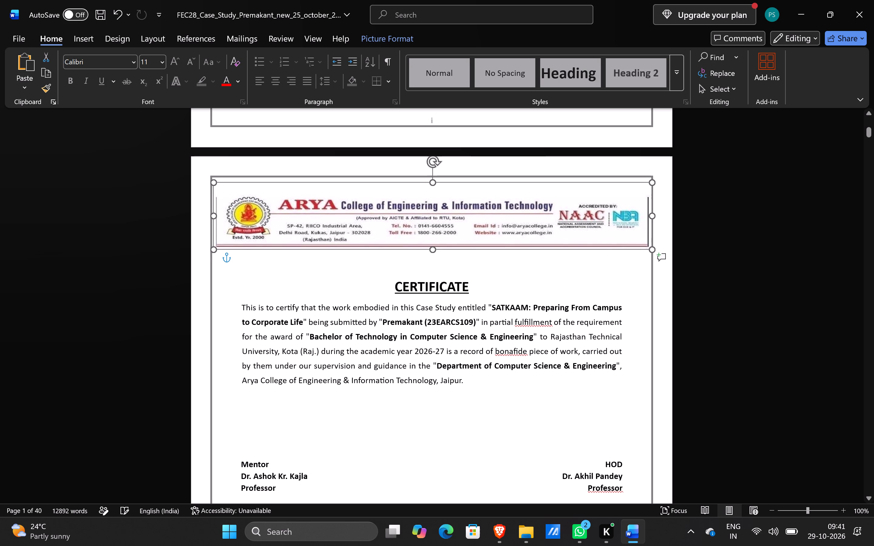
pyautogui.moveTo(433, 183); pyautogui.dragTo(432, 179)
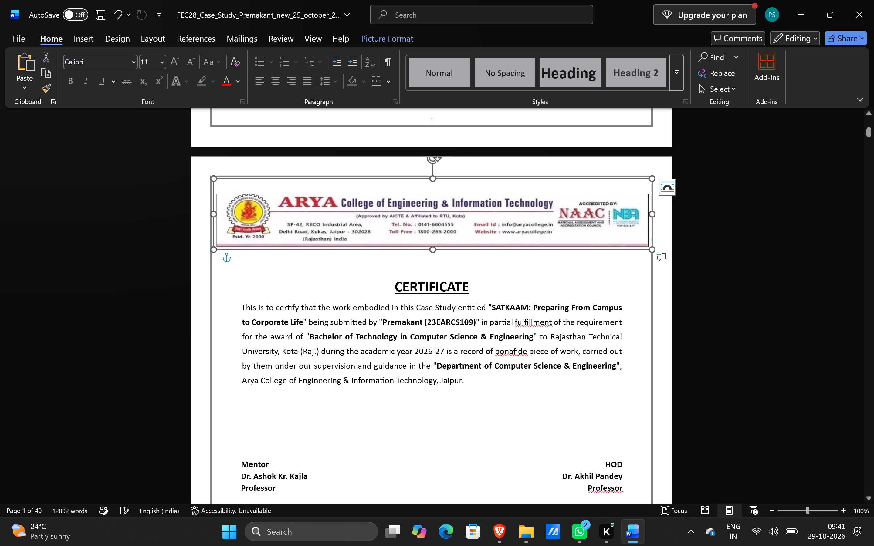
pyautogui.click(486, 285)
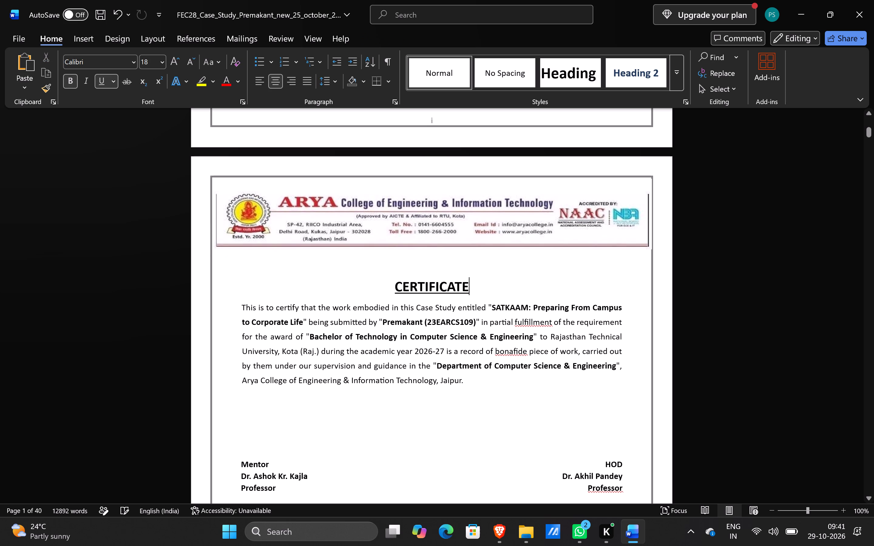
# Insert 12 blank lines below the Mentor and HOD signature block to push the second letterhead and ACKNOWLEDGEMENT section onto the following page.
pyautogui.scroll(-5, 451, 328)
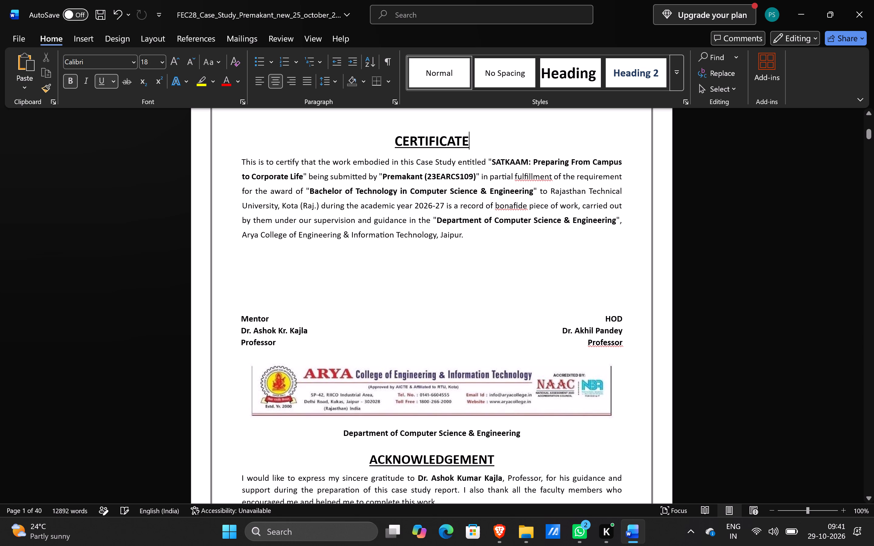
pyautogui.click(628, 348)
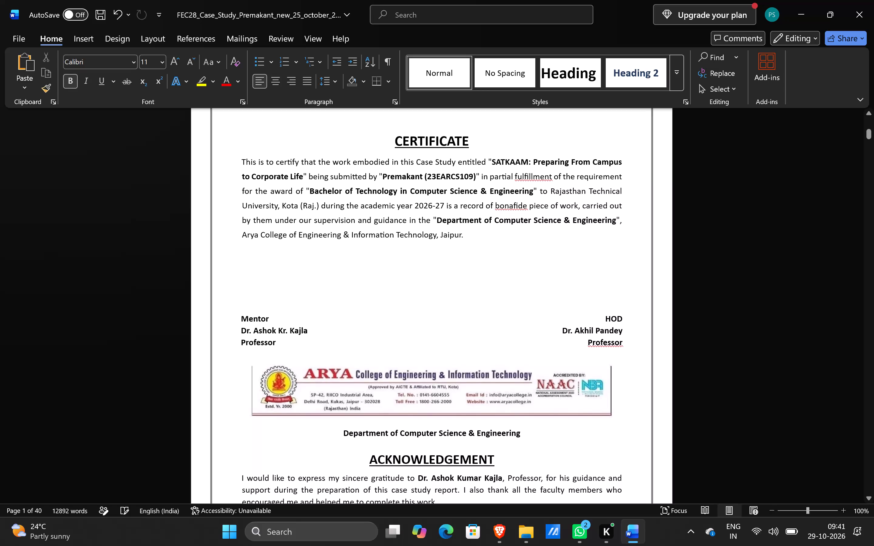
pyautogui.press('Return')
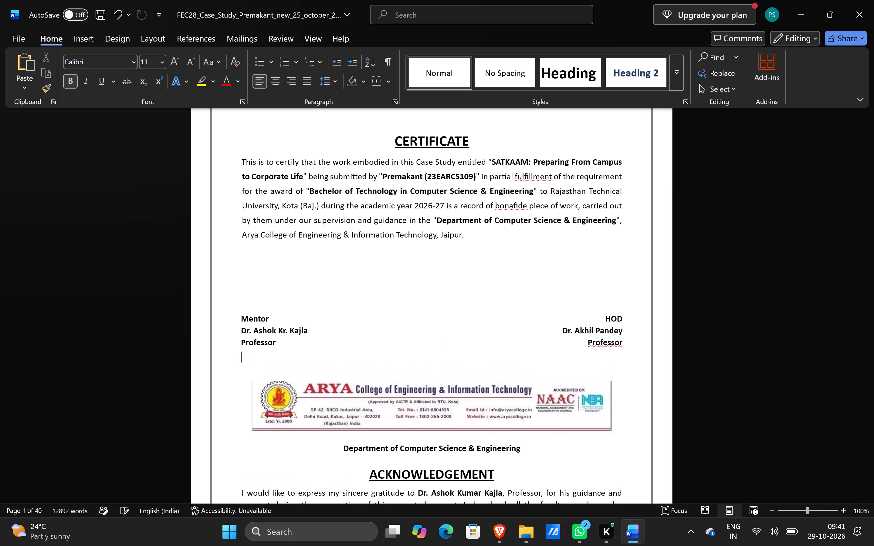
pyautogui.press('Return')
pyautogui.press('Return')
pyautogui.press('Return')
pyautogui.press('Return')
pyautogui.press('Return')
pyautogui.press('Return')
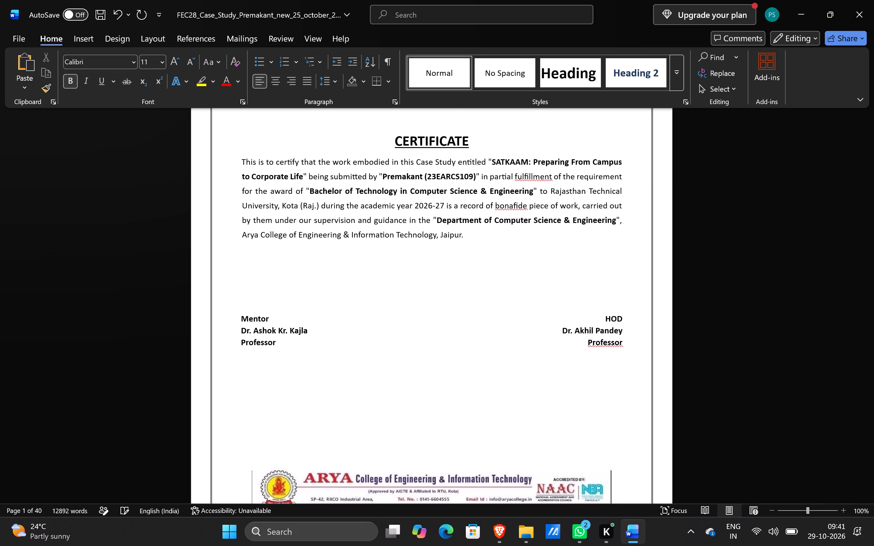
pyautogui.scroll(-5, 633, 347)
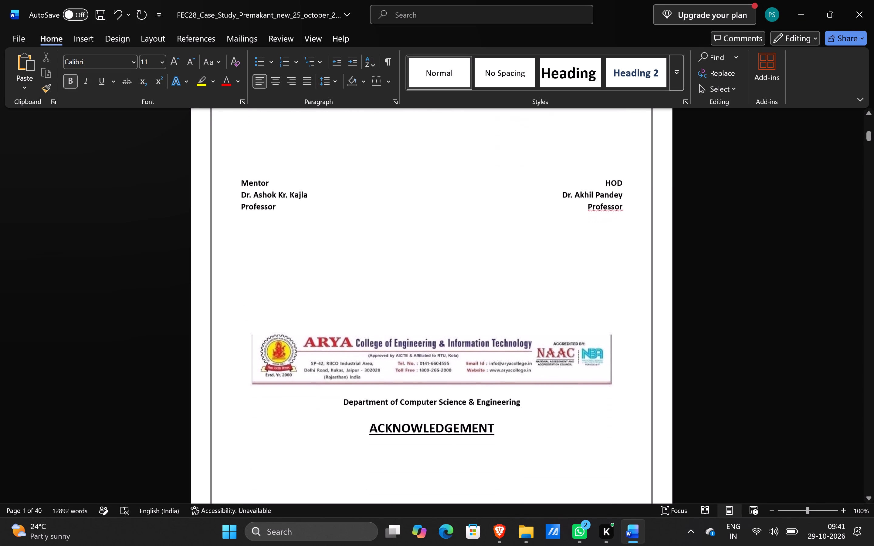
pyautogui.press('Return')
pyautogui.press('Return')
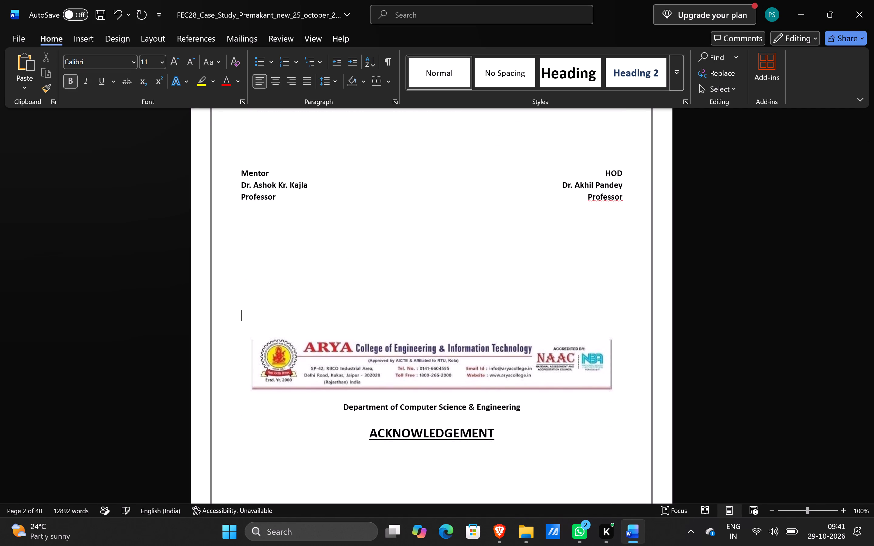
pyautogui.press('Return')
pyautogui.press('Return')
pyautogui.press('Return')
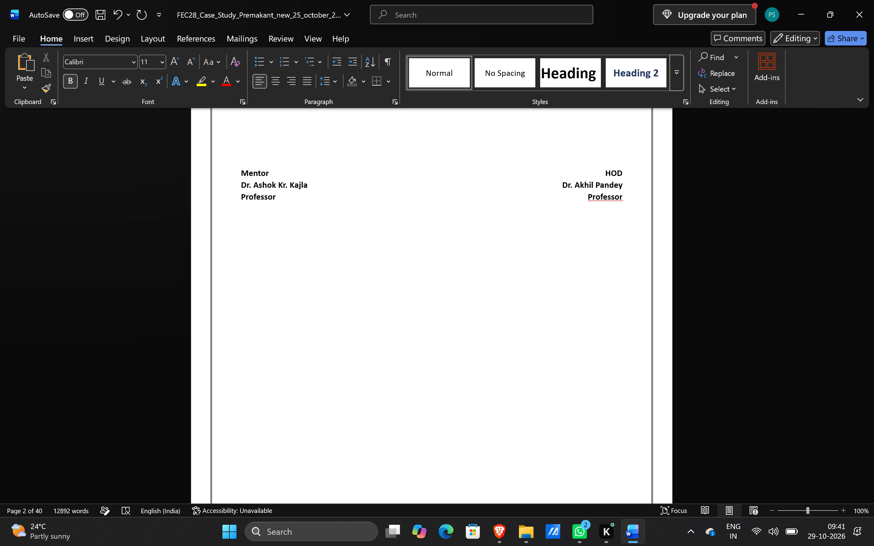
pyautogui.scroll(-6, 633, 347)
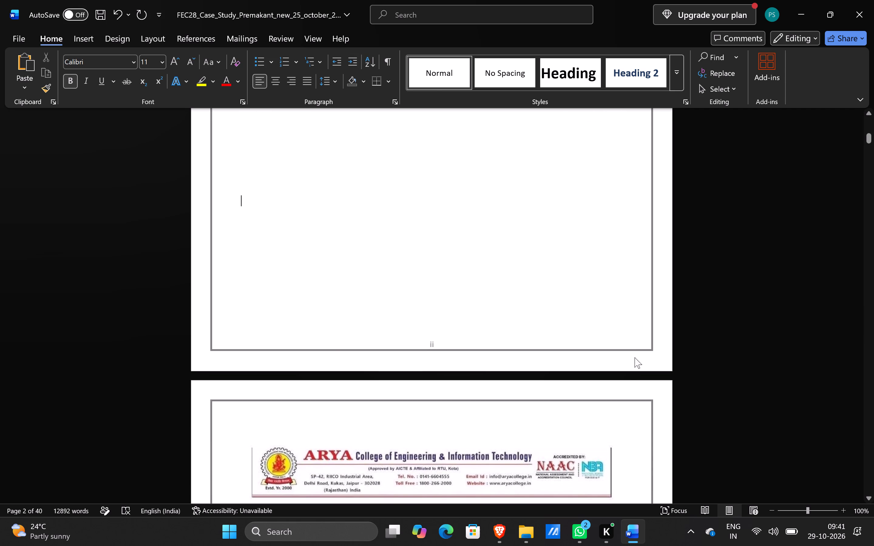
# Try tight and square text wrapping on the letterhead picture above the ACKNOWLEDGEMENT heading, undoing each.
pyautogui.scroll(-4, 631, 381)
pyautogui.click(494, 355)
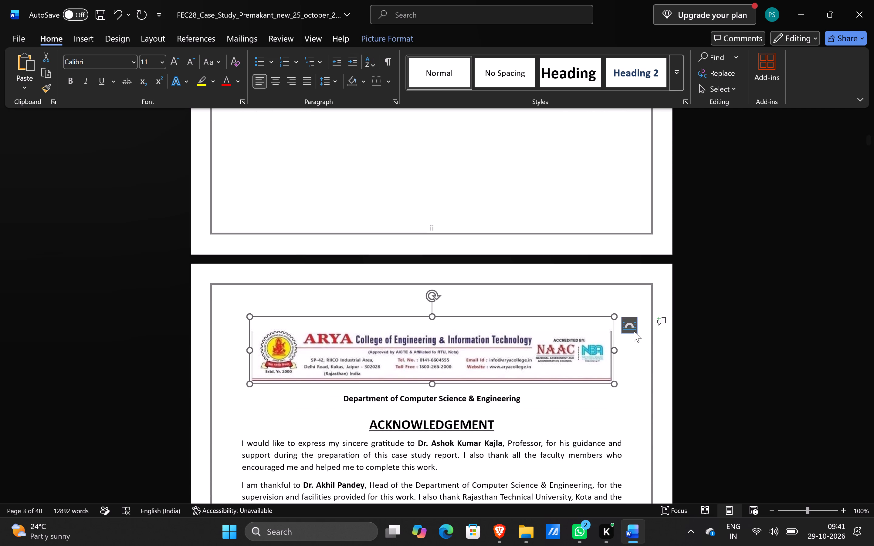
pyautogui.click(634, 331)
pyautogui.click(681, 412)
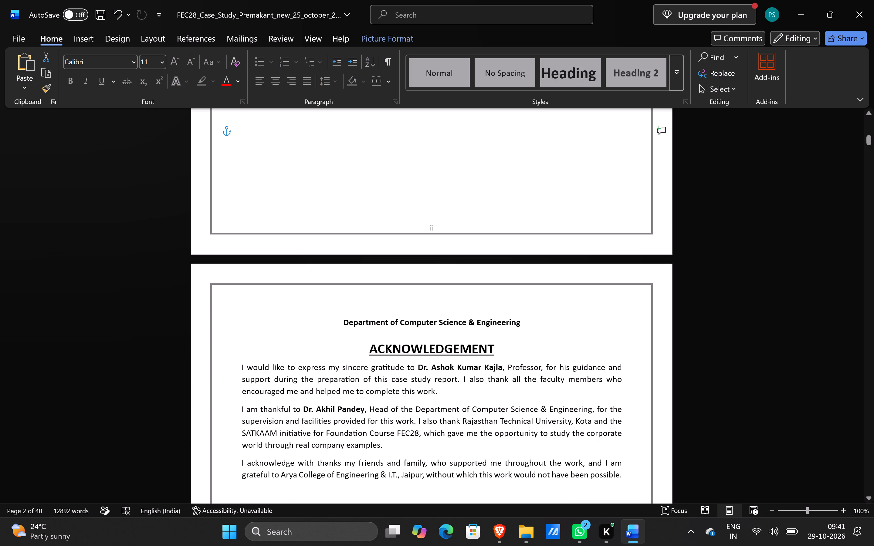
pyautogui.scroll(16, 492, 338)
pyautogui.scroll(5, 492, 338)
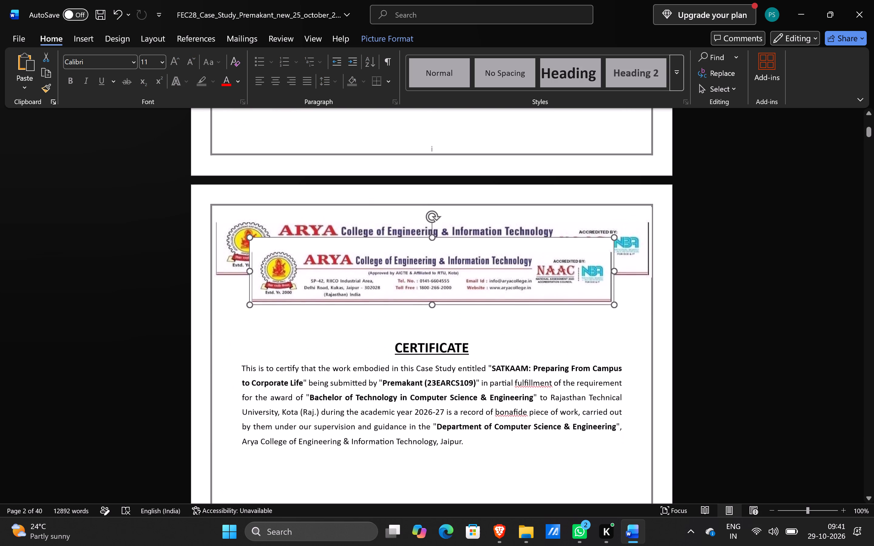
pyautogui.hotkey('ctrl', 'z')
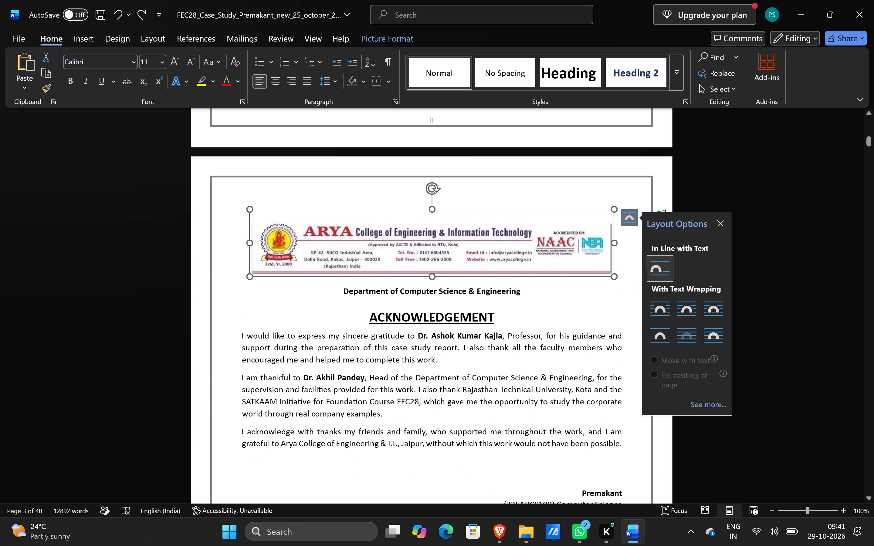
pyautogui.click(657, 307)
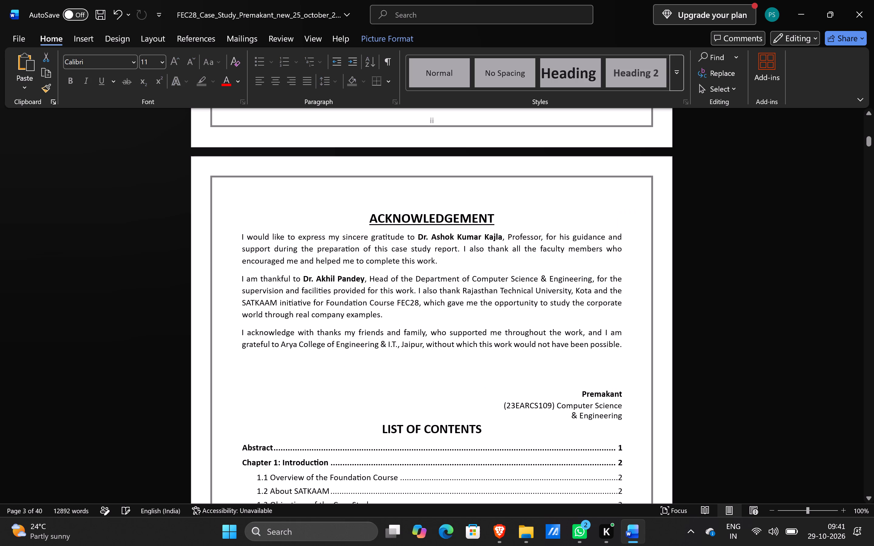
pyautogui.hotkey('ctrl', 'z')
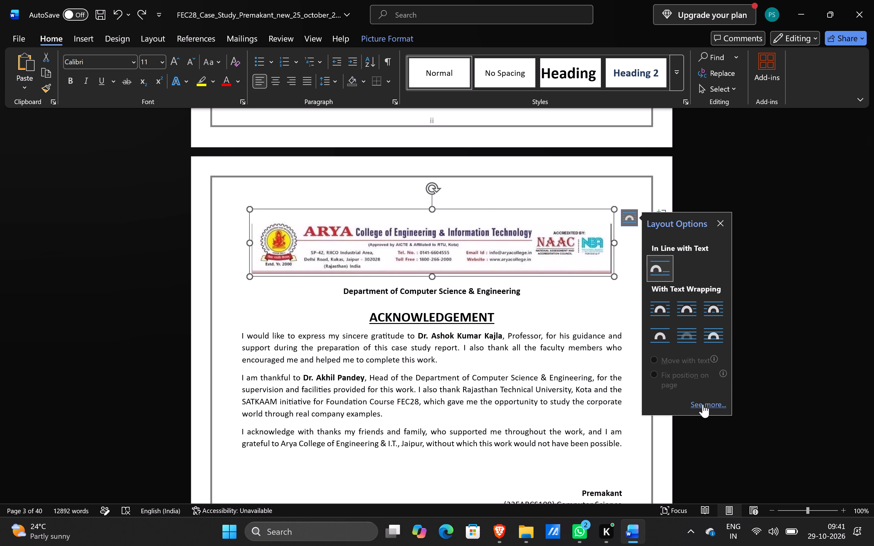
# Cut the smaller letterhead picture from above the ACKNOWLEDGEMENT heading.
pyautogui.rightClick(427, 238)
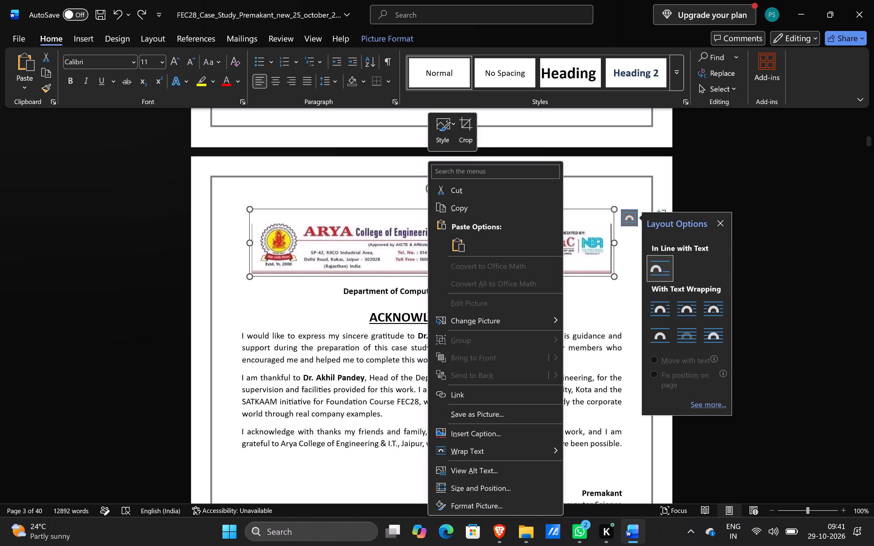
pyautogui.click(439, 190)
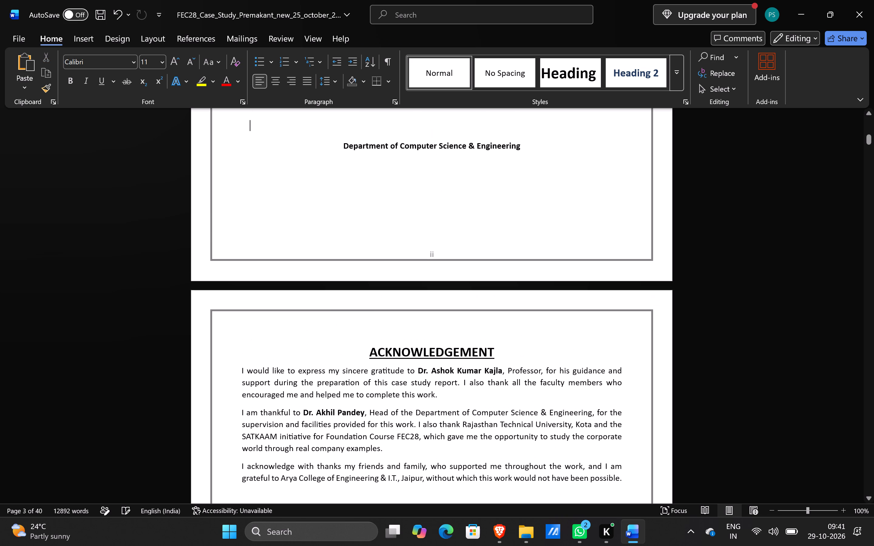
# Copy the full-width letterhead picture from the top of the certificate page.
pyautogui.scroll(-5, 436, 187)
pyautogui.scroll(9, 436, 187)
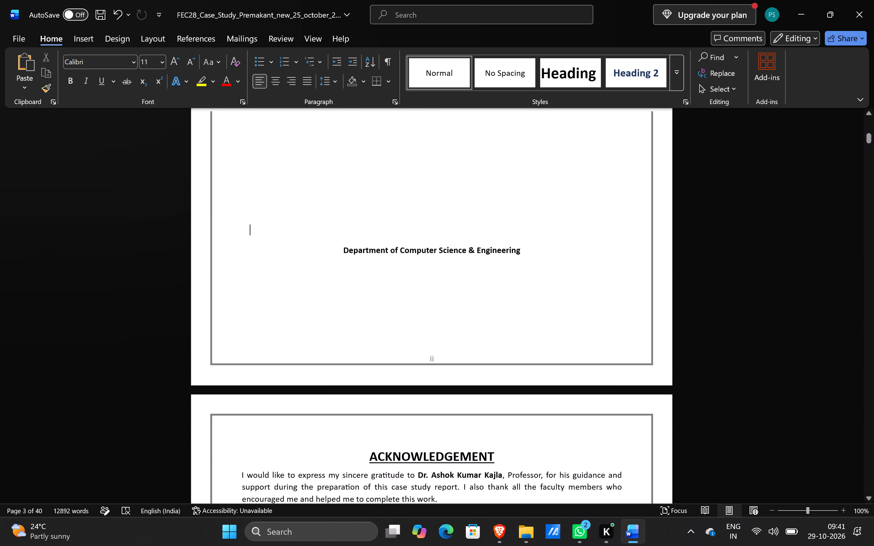
pyautogui.scroll(12, 436, 187)
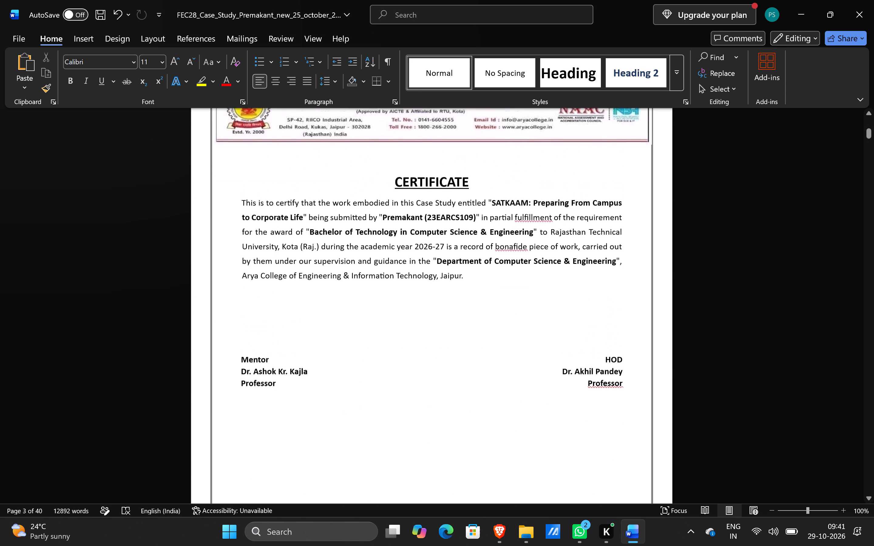
pyautogui.scroll(4, 436, 187)
pyautogui.rightClick(484, 229)
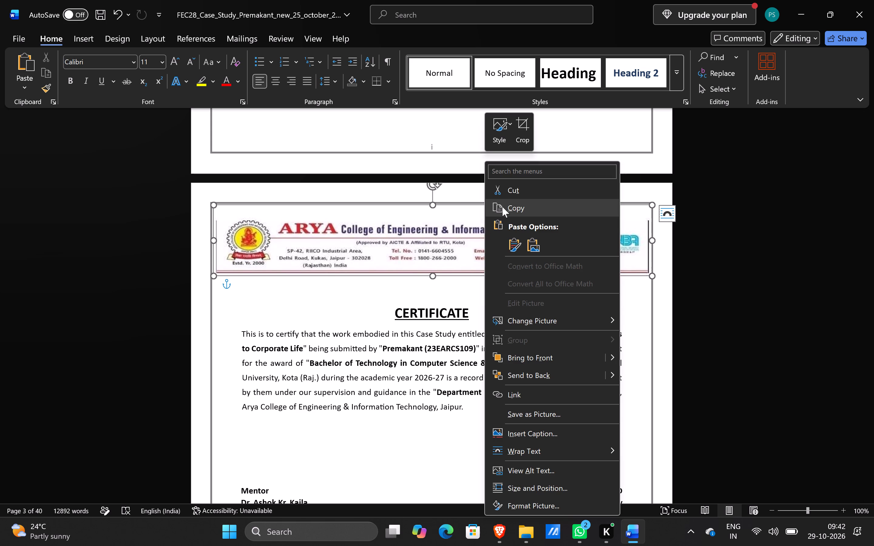
pyautogui.click(502, 207)
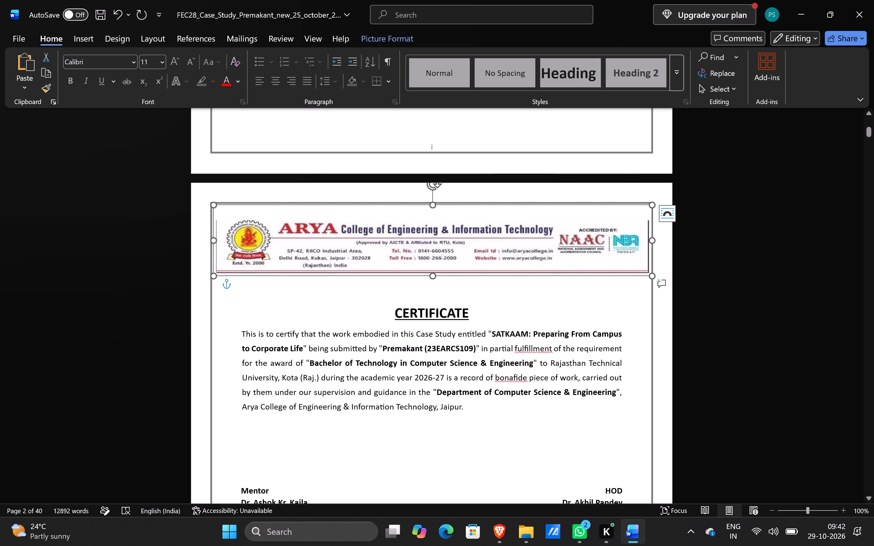
# Add blank lines below the signature block on the certificate page to push the "Department of Computer Science & Engineering" line onto the acknowledgement page.
pyautogui.scroll(-14, 479, 259)
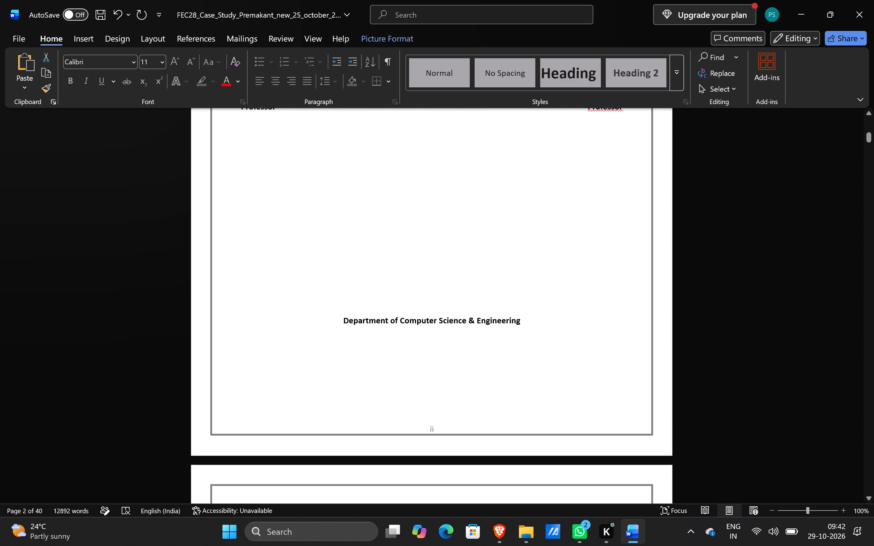
pyautogui.click(303, 288)
pyautogui.press('Return')
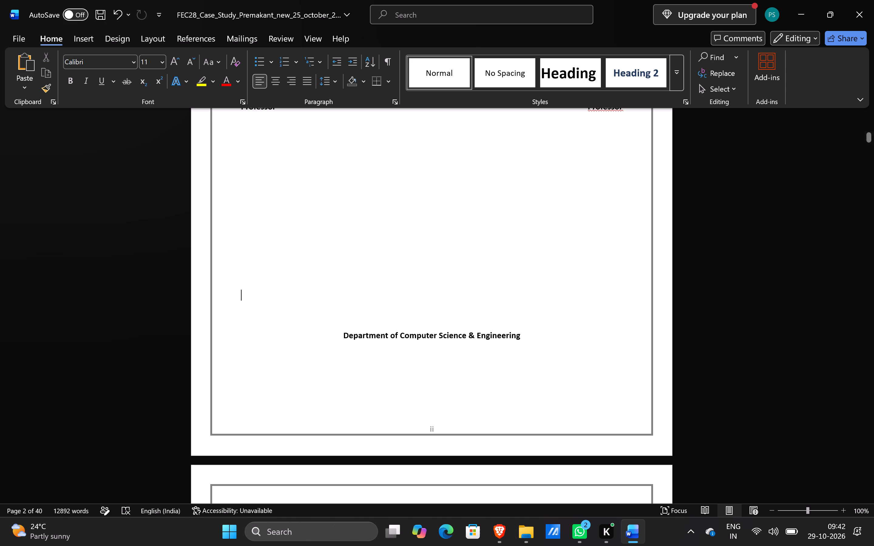
pyautogui.press('Return')
pyautogui.press('Return')
pyautogui.press('BackSpace')
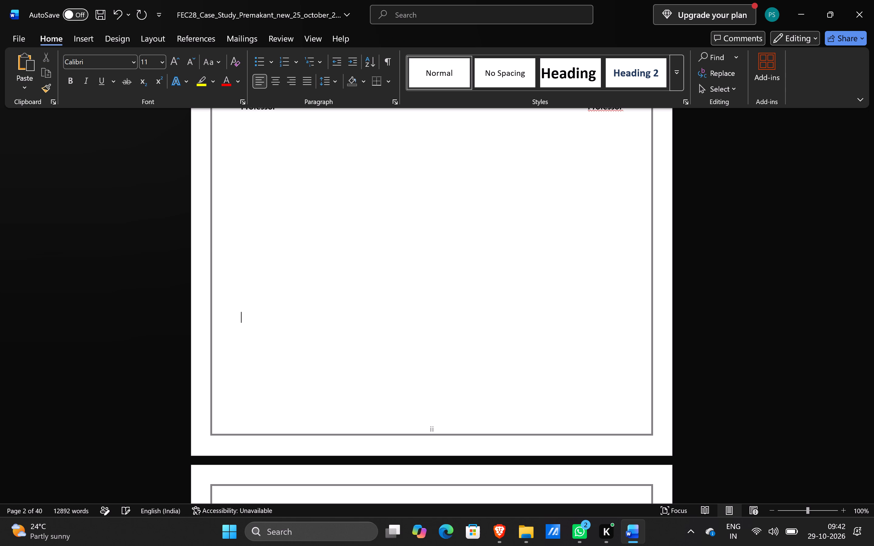
pyautogui.scroll(-6, 316, 275)
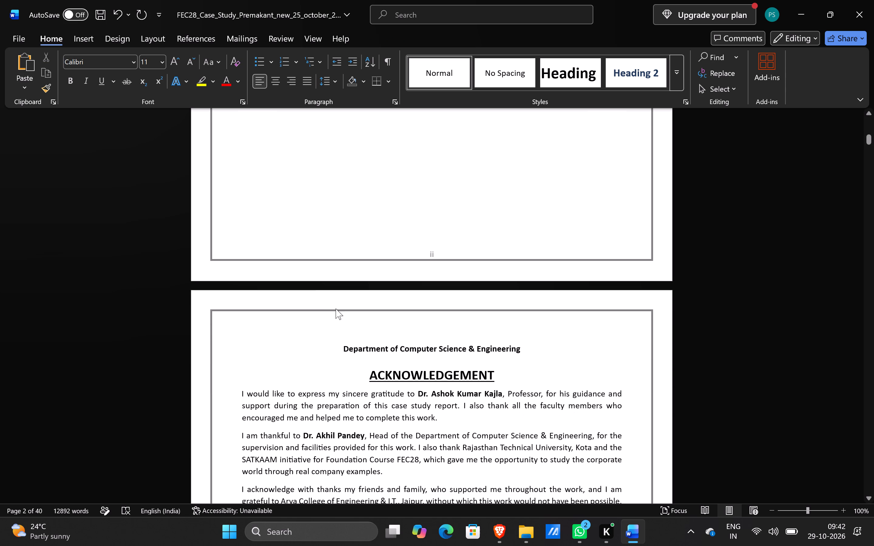
pyautogui.press('Return')
# Insert three blank lines above the department line on the acknowledgement page and paste the copied letterhead picture there.
pyautogui.click(335, 338)
pyautogui.press('Return')
pyautogui.press('Return')
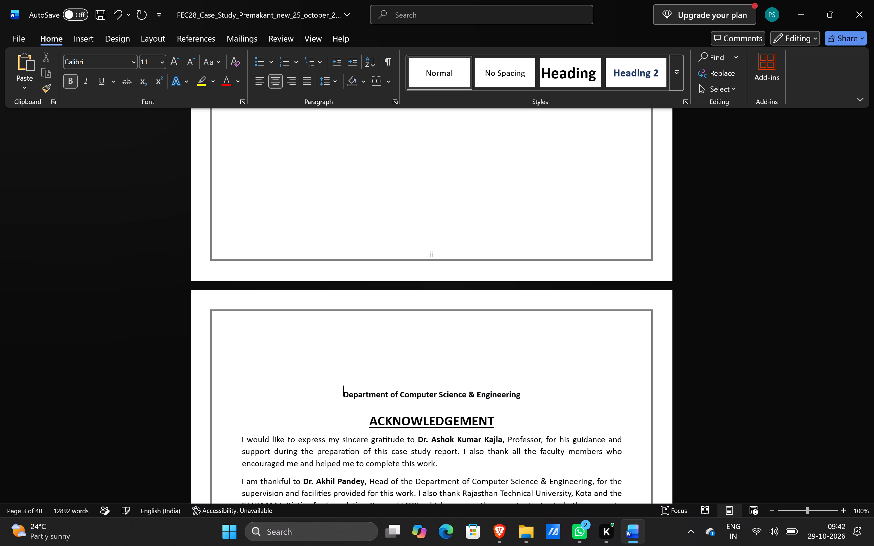
pyautogui.press('Return')
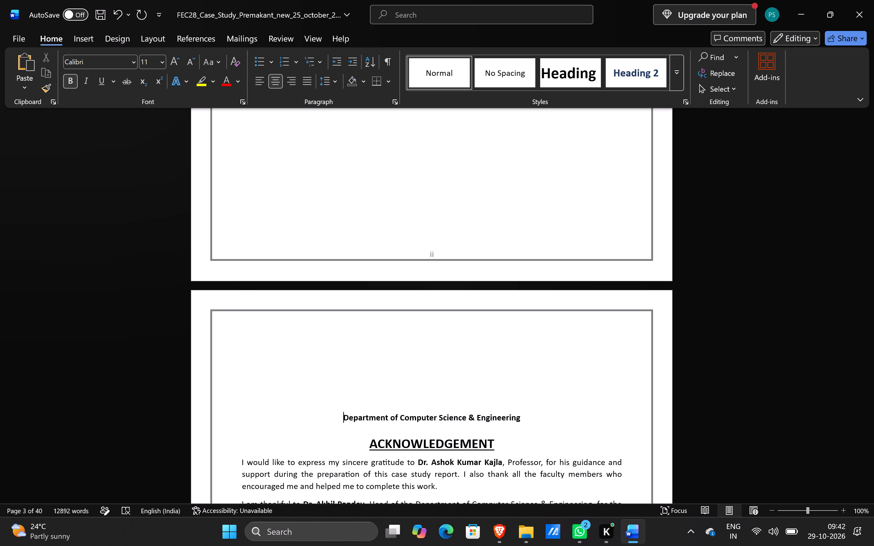
pyautogui.press('Up')
pyautogui.press('Up')
pyautogui.hotkey('ctrl', 'v')
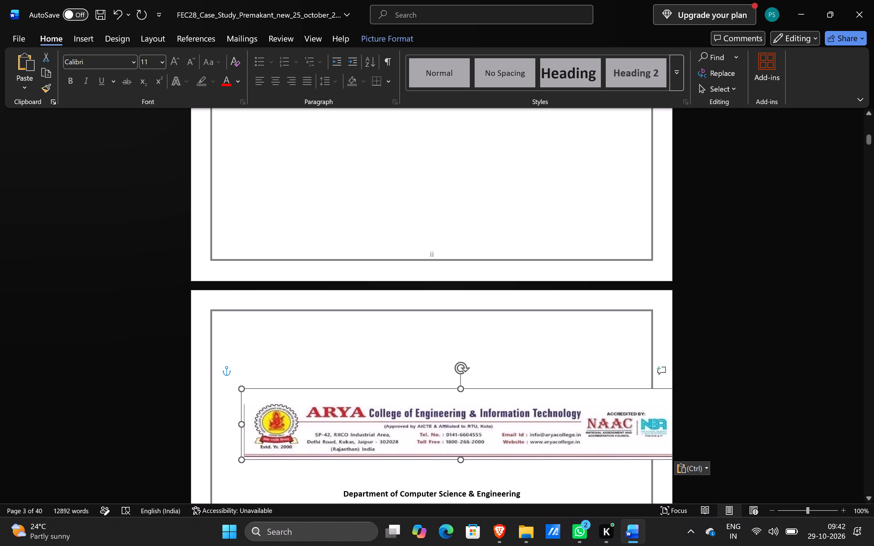
# Move the pasted letterhead picture to the top border of the acknowledgement page, fitted between the side borders.
pyautogui.moveTo(455, 422); pyautogui.dragTo(415, 337)
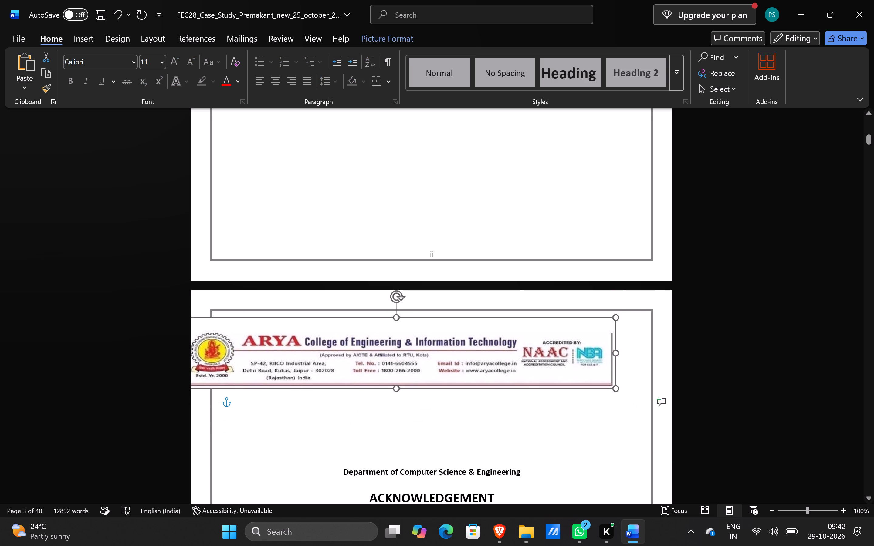
pyautogui.moveTo(415, 337); pyautogui.dragTo(429, 342)
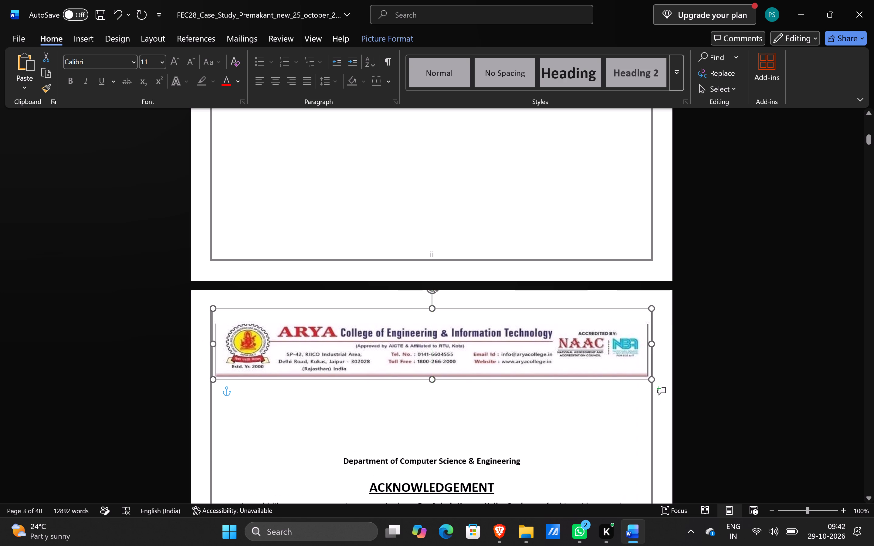
pyautogui.click(493, 416)
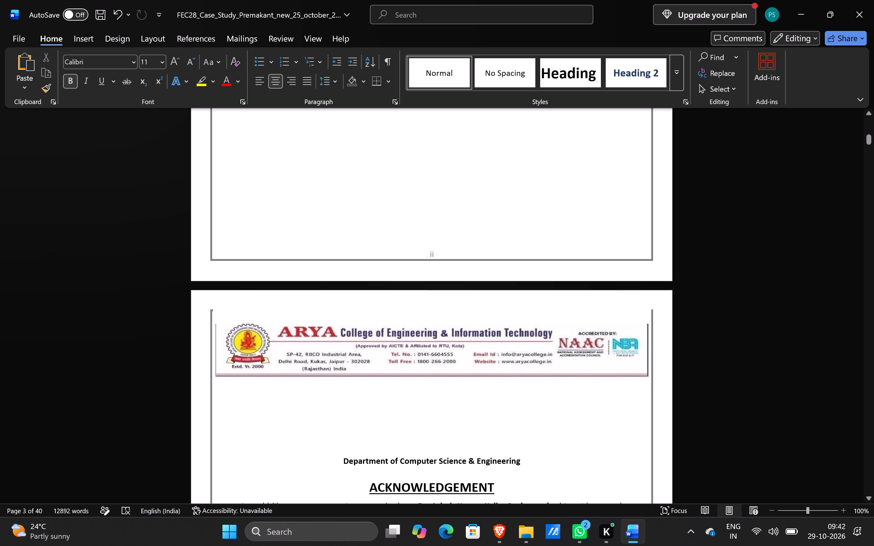
pyautogui.scroll(-6, 492, 417)
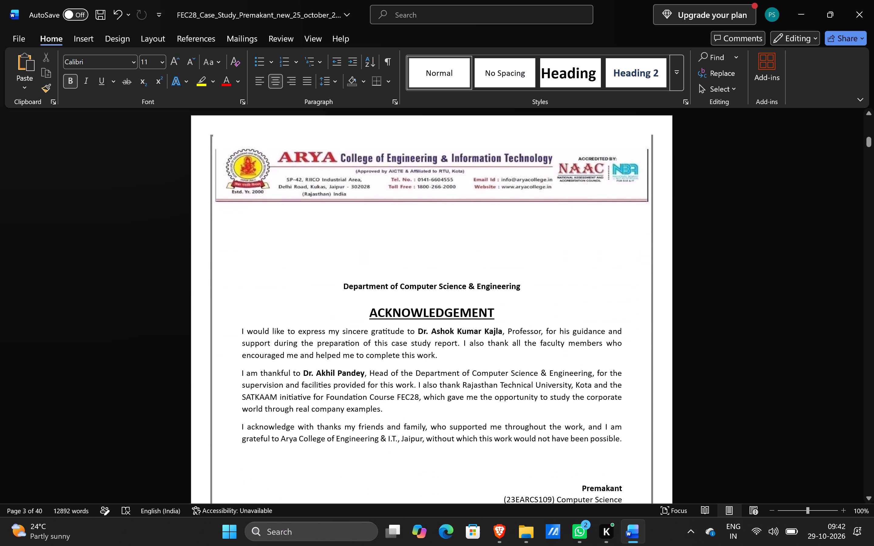
# Delete the extra blank lines between the letterhead and the "Department of Computer Science & Engineering" line on the acknowledgement page, keeping one.
pyautogui.click(333, 288)
pyautogui.press('Up')
pyautogui.press('BackSpace')
pyautogui.press('BackSpace')
pyautogui.press('BackSpace')
pyautogui.press('BackSpace')
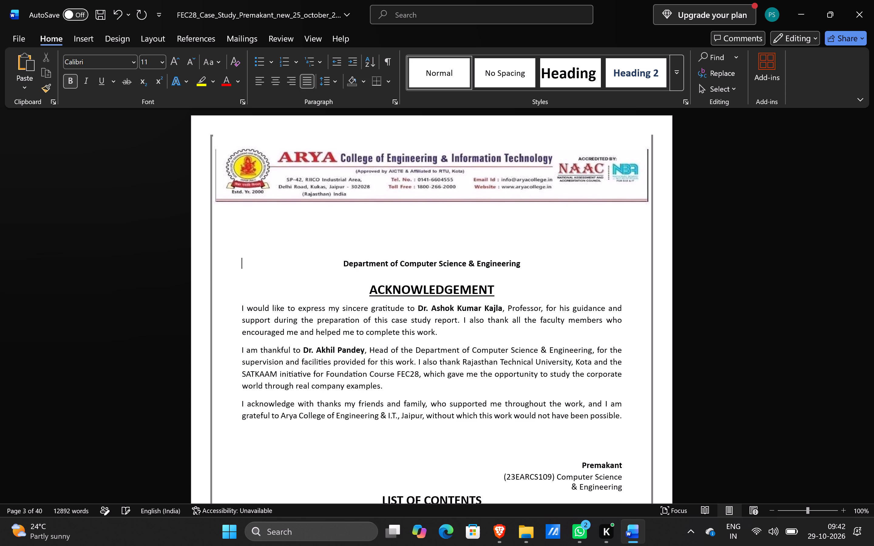
pyautogui.press('BackSpace')
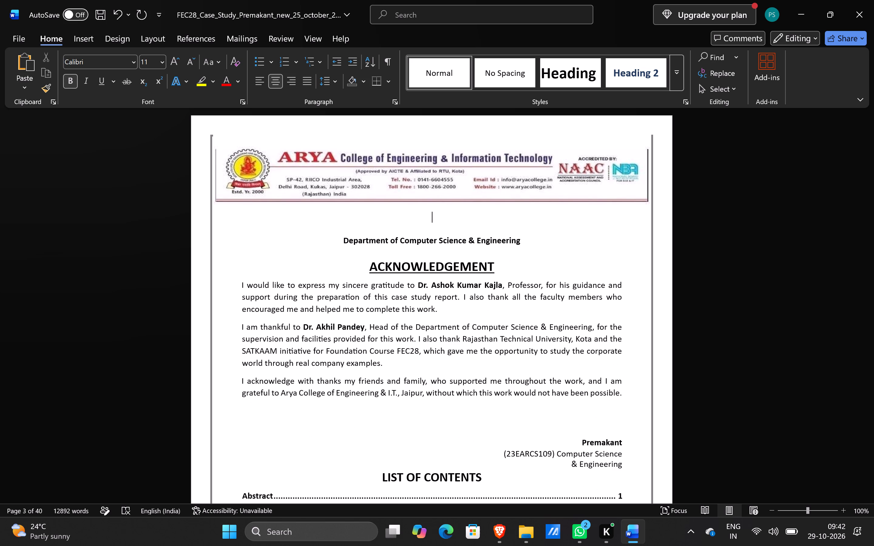
# Add blank lines below the signature block on the acknowledgement page to push the "LIST OF CONTENTS" heading onto the following page.
pyautogui.click(626, 464)
pyautogui.scroll(-10, 570, 362)
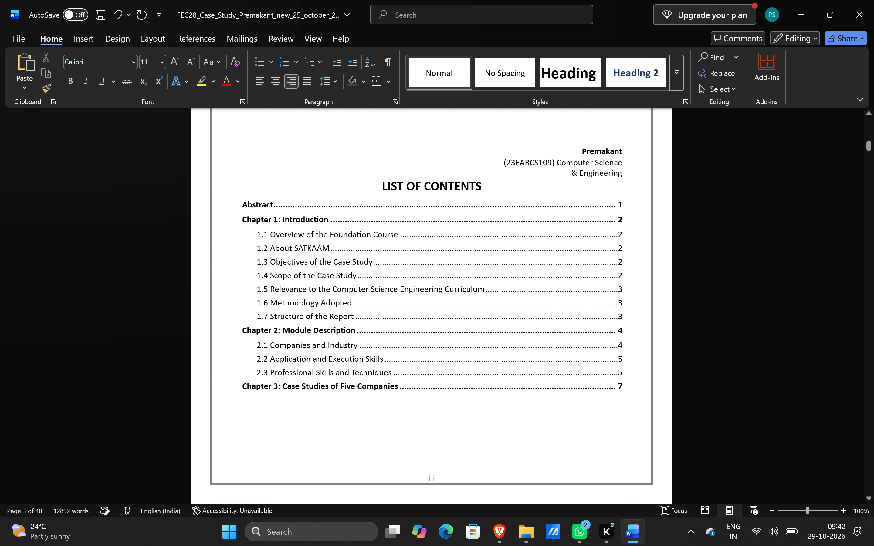
pyautogui.scroll(-1, 570, 362)
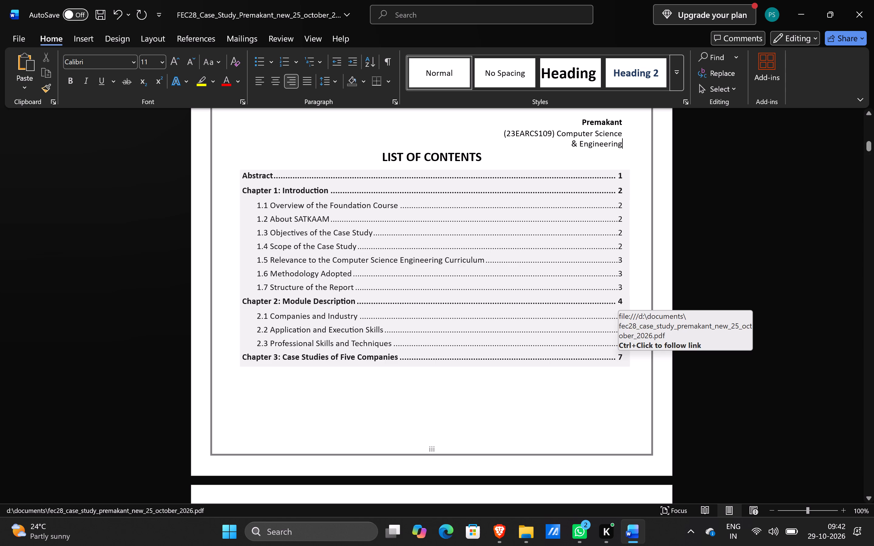
pyautogui.press('Return')
pyautogui.press('Return')
pyautogui.press('Return')
pyautogui.press('Return')
pyautogui.press('Return')
pyautogui.press('Return')
pyautogui.press('Return')
pyautogui.press('Return')
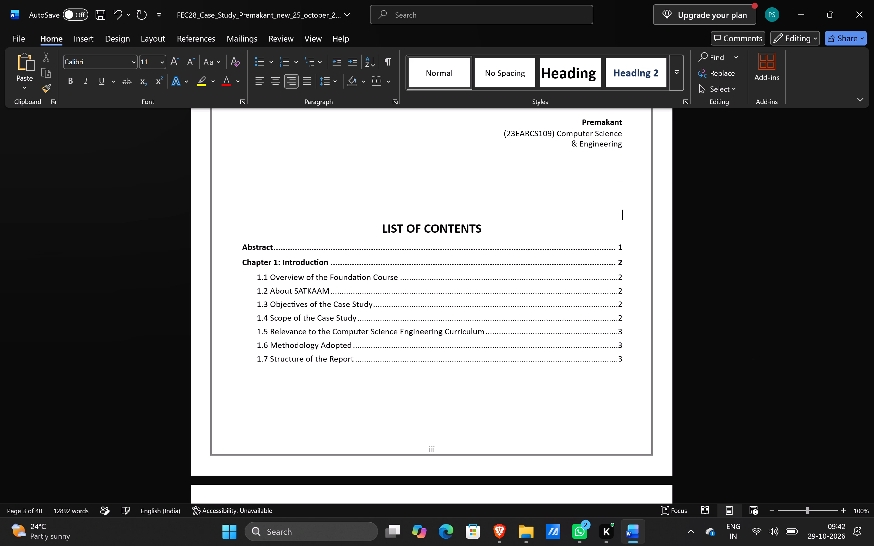
pyautogui.press('Return')
pyautogui.press('Return')
pyautogui.press('Return')
pyautogui.press('Return')
pyautogui.press('Return')
pyautogui.press('Return')
pyautogui.press('Return')
pyautogui.press('Return')
pyautogui.press('Return')
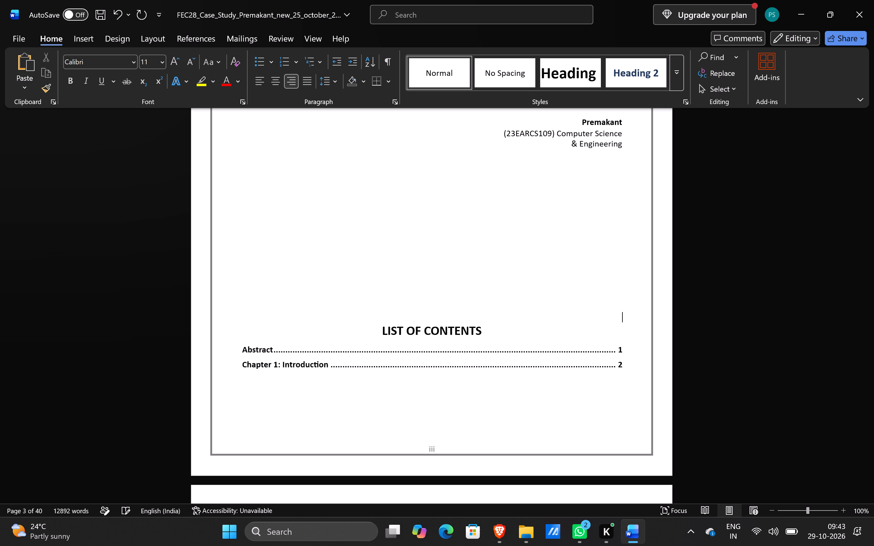
pyautogui.press('Return')
pyautogui.scroll(-5, 555, 379)
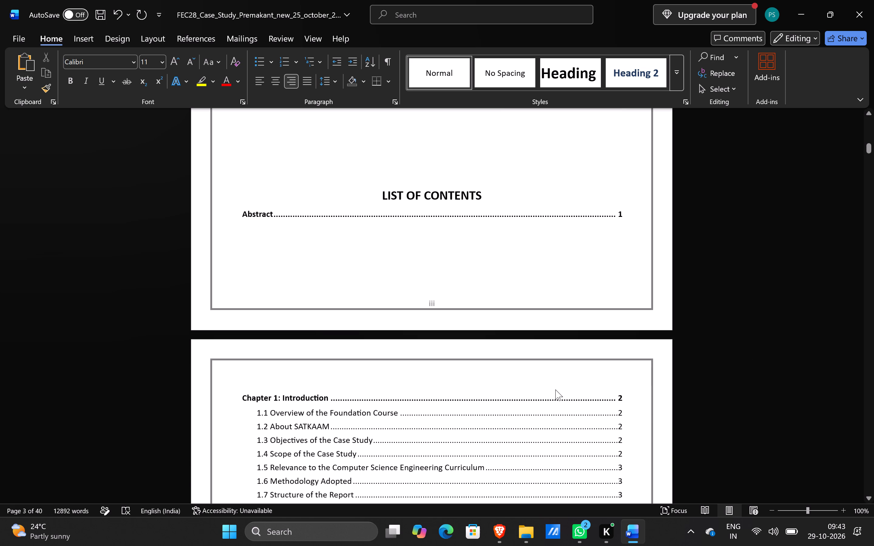
pyautogui.press('Return')
pyautogui.press('Return')
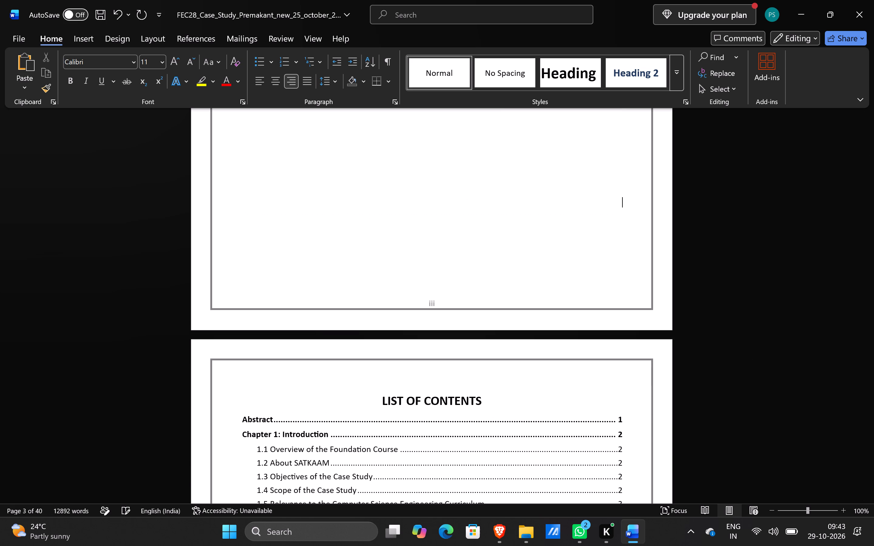
# Add blank lines after the last paragraph of the Abstract to push the "CHAPTER 1 INTRODUCTION" heading onto a new page.
pyautogui.scroll(-13, 556, 389)
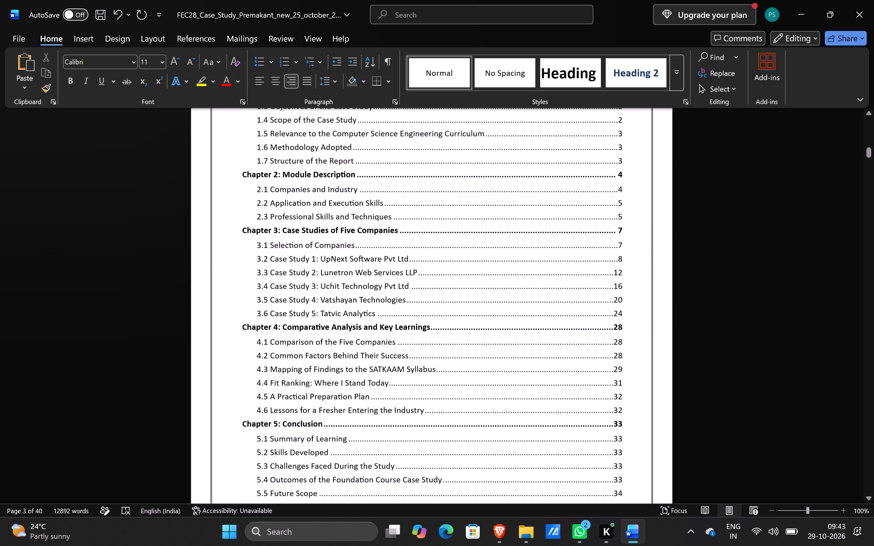
pyautogui.scroll(-15, 556, 389)
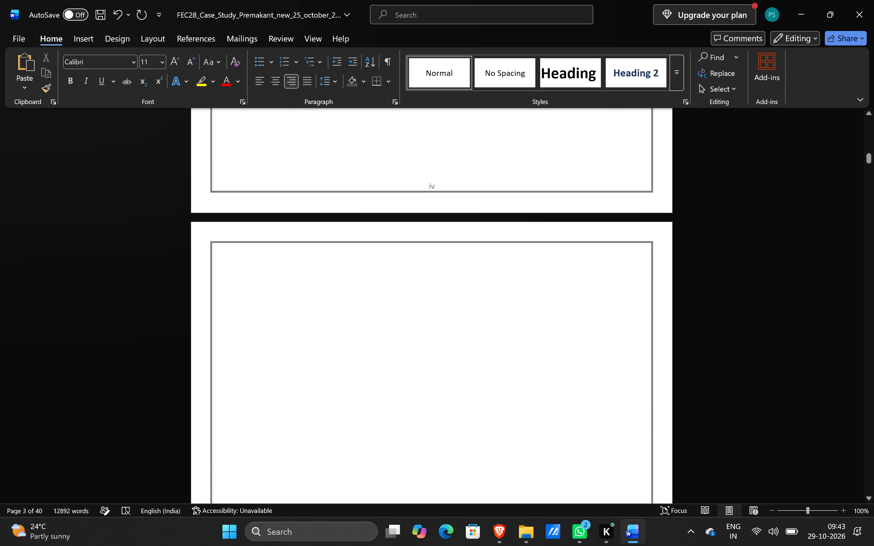
pyautogui.scroll(-15, 556, 389)
pyautogui.scroll(-7, 556, 389)
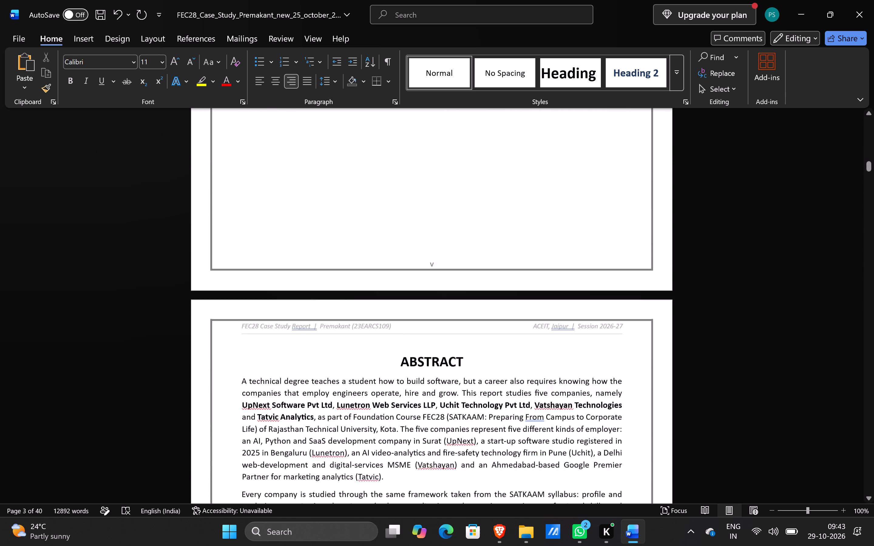
pyautogui.scroll(-5, 556, 389)
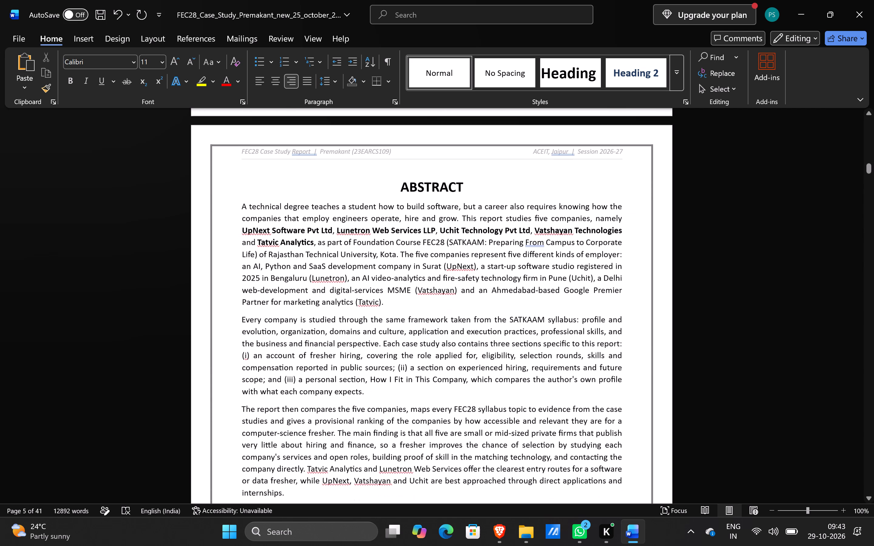
pyautogui.scroll(-2, 556, 389)
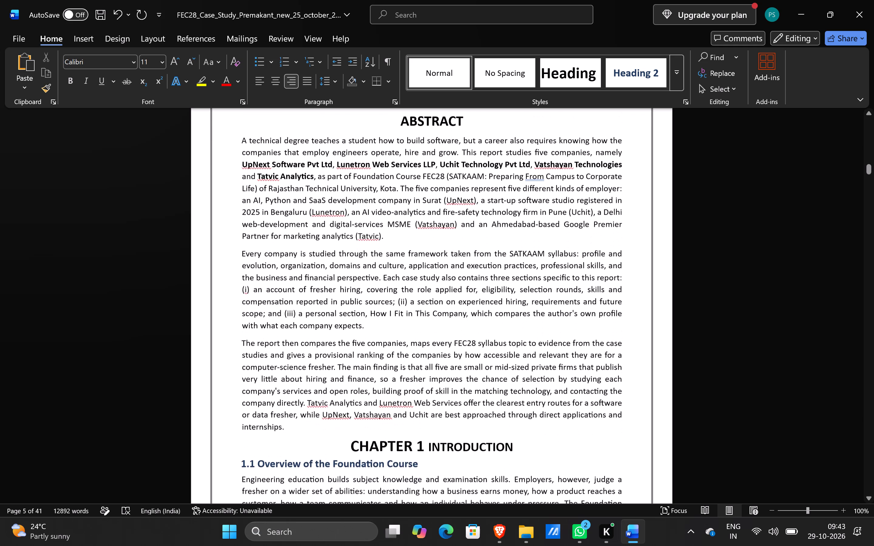
pyautogui.scroll(-8, 556, 389)
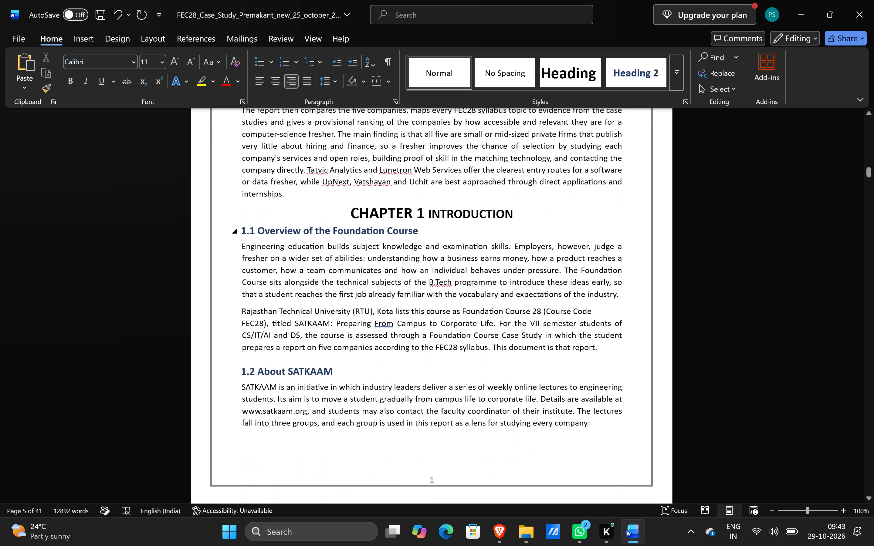
pyautogui.click(348, 215)
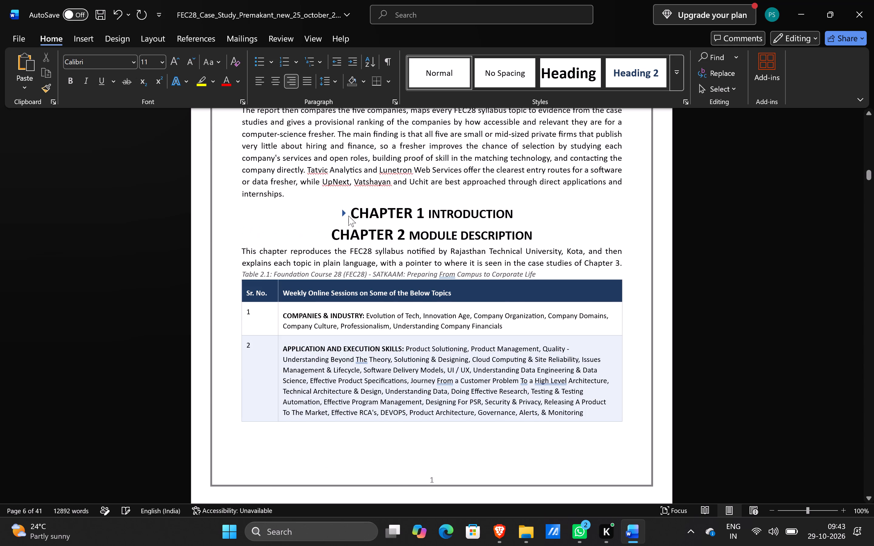
pyautogui.click(348, 216)
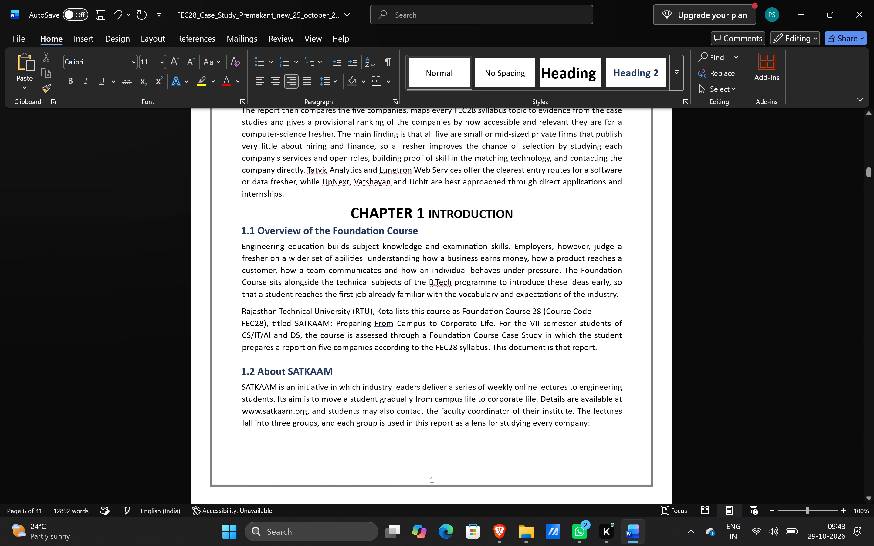
pyautogui.click(291, 198)
pyautogui.press('Return')
pyautogui.press('Return')
pyautogui.press('Return')
pyautogui.press('Return')
pyautogui.press('Return')
pyautogui.press('Return')
pyautogui.press('Return')
pyautogui.press('Return')
pyautogui.press('Return')
pyautogui.press('Return')
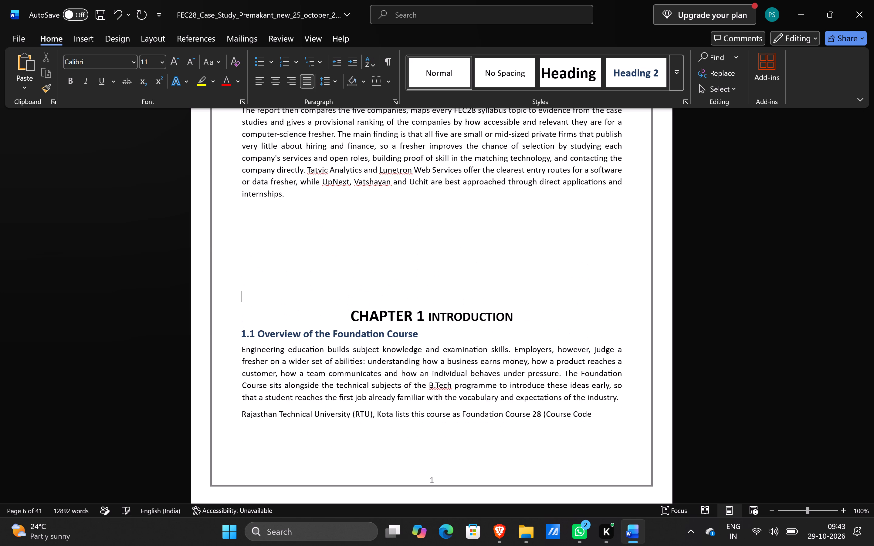
pyautogui.press('Return')
pyautogui.press('Return')
pyautogui.press('Return')
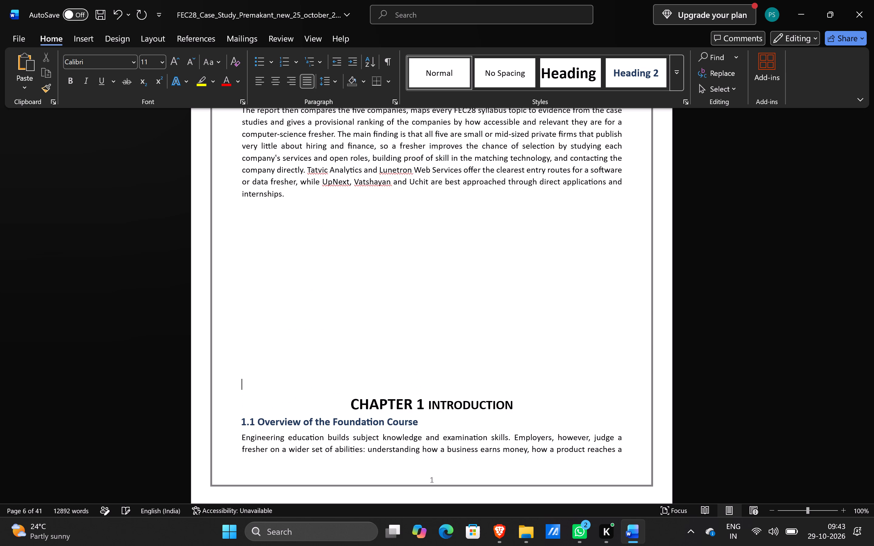
pyautogui.scroll(-6, 299, 188)
pyautogui.press('Return')
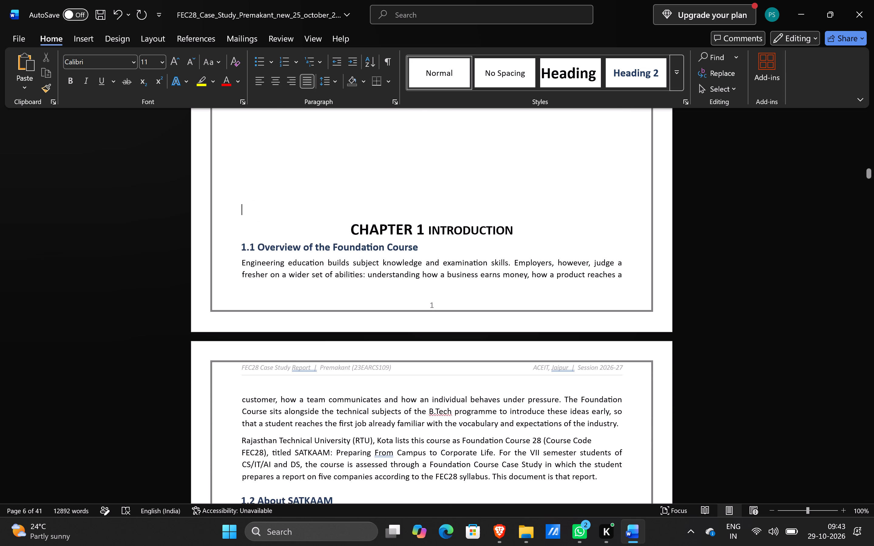
# Insert two blank lines after the "1.7 Structure of the Report" paragraph to move the "CHAPTER 2 MODULE DESCRIPTION" heading onto a new page.
pyautogui.scroll(-15, 374, 285)
pyautogui.scroll(-8, 374, 285)
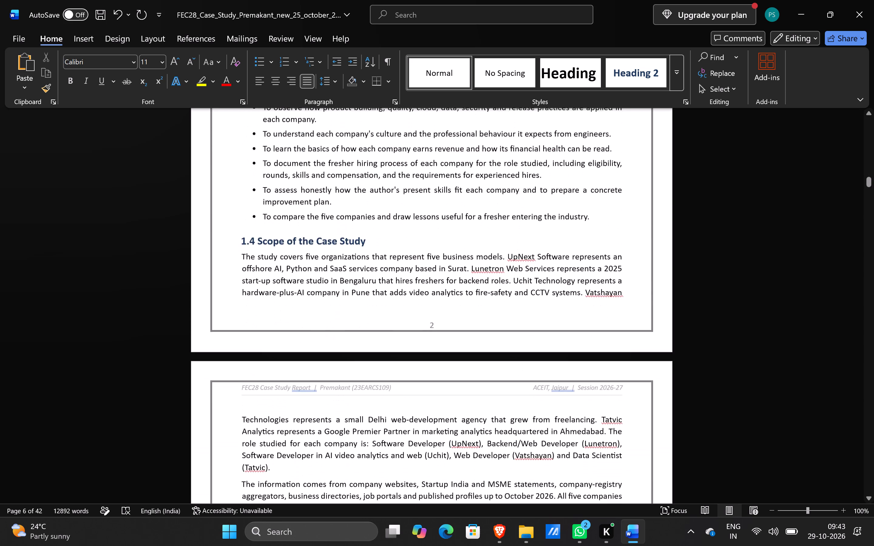
pyautogui.scroll(-14, 374, 285)
pyautogui.scroll(-8, 374, 285)
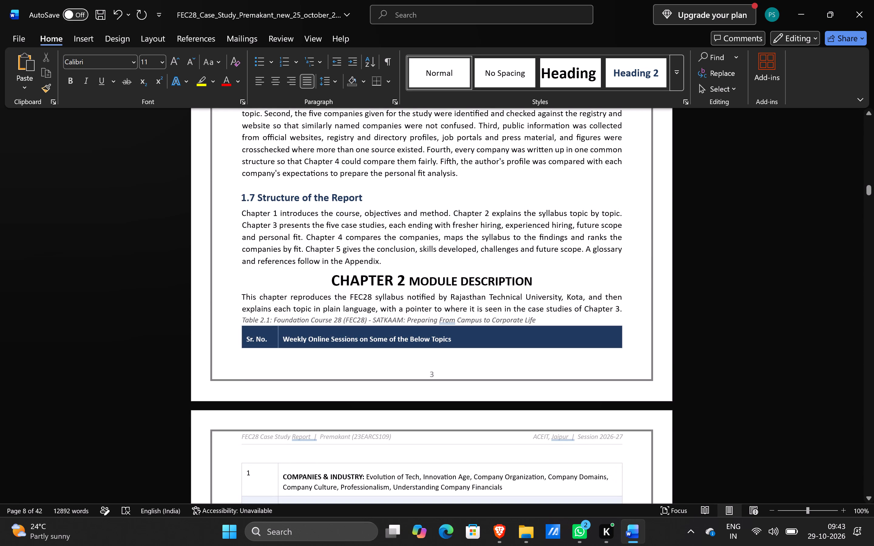
pyautogui.click(391, 260)
pyautogui.press('Return')
pyautogui.press('Return')
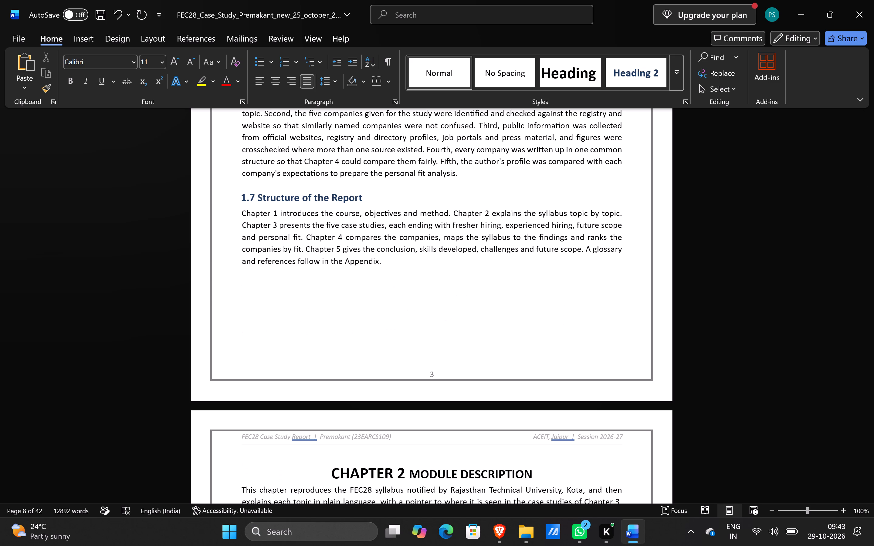
# Review the page layout from Chapter 2 through the Uchit Technology case study in Chapter 3, checking where headings and tables break across pages.
pyautogui.scroll(-12, 410, 253)
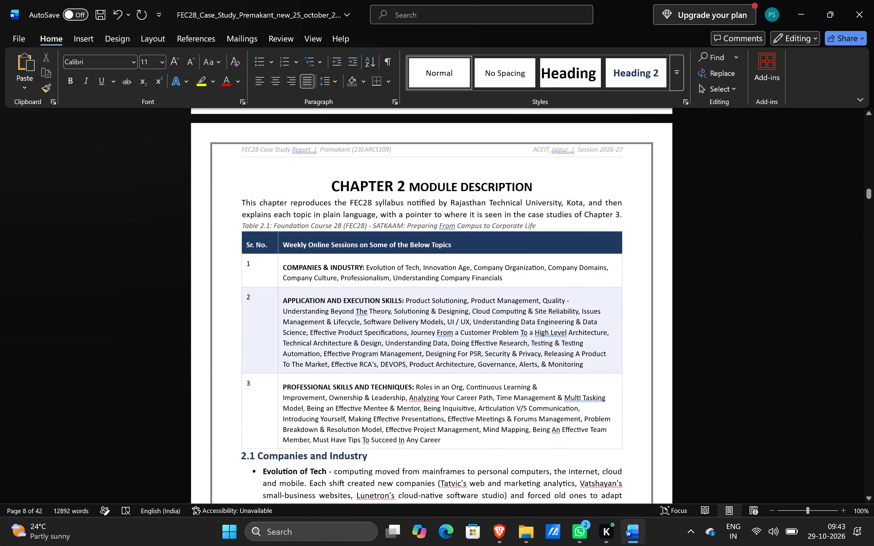
pyautogui.scroll(-19, 410, 253)
pyautogui.scroll(-8, 410, 253)
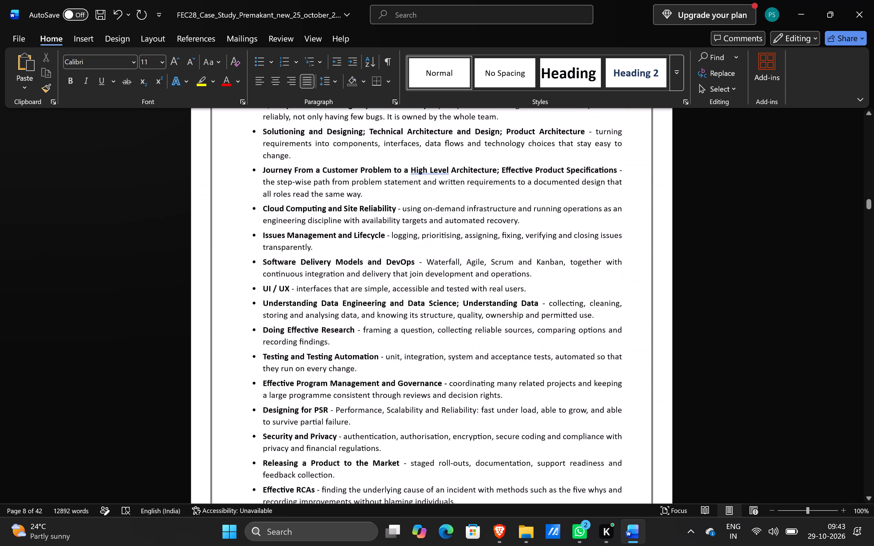
pyautogui.scroll(-16, 410, 253)
pyautogui.scroll(-8, 410, 253)
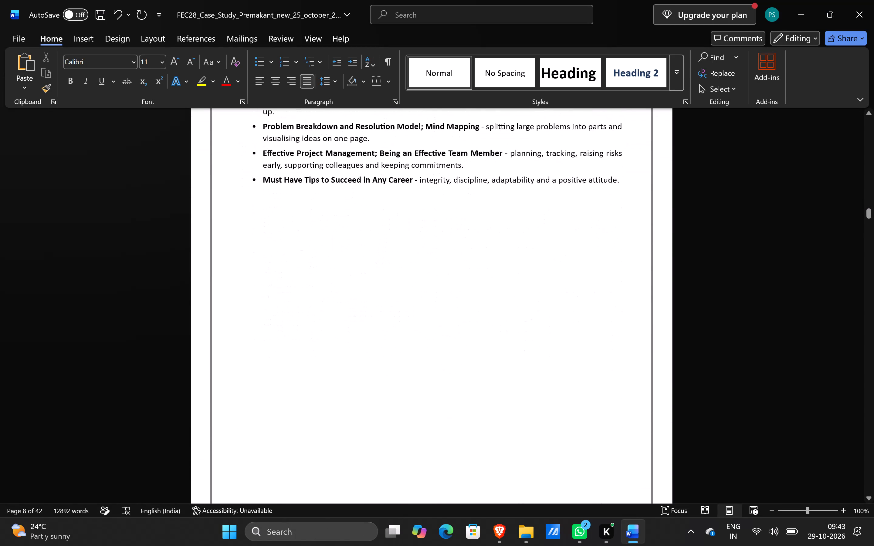
pyautogui.scroll(-17, 410, 253)
pyautogui.scroll(-9, 410, 253)
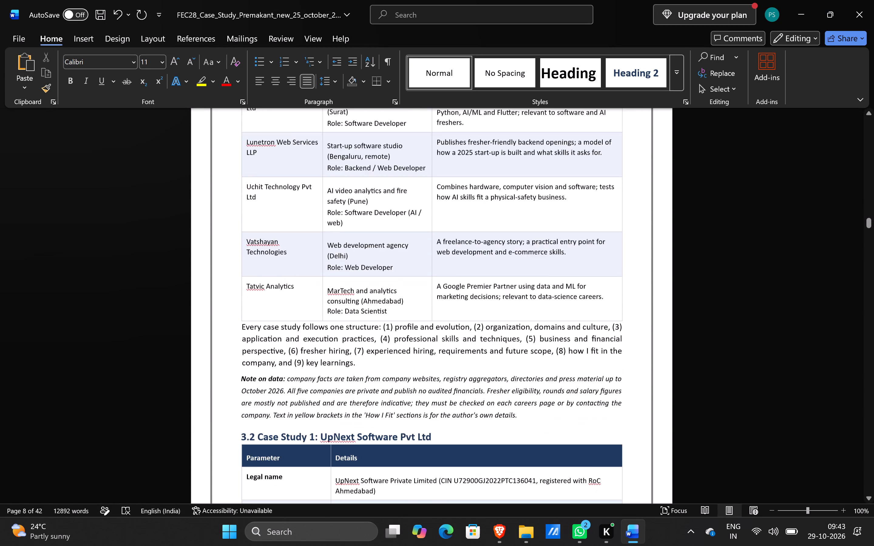
pyautogui.scroll(-17, 410, 253)
pyautogui.scroll(-10, 410, 253)
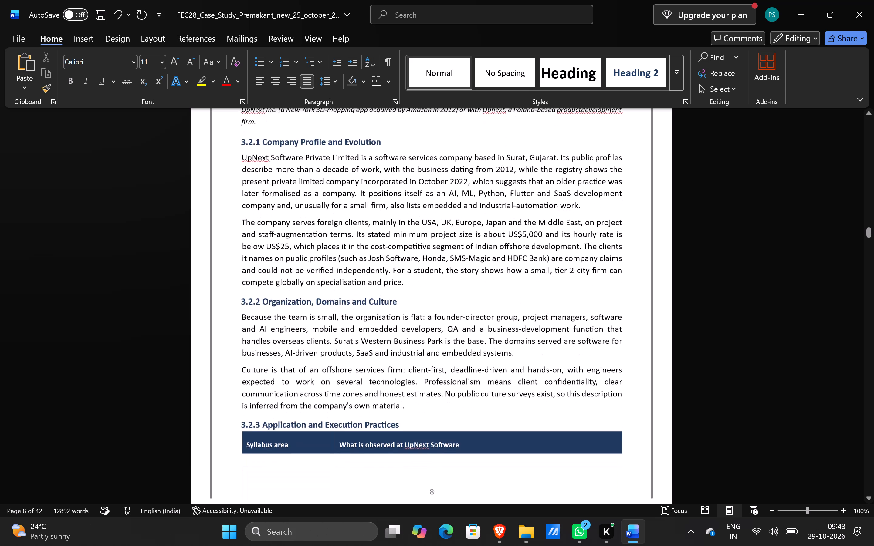
pyautogui.scroll(-16, 410, 253)
pyautogui.scroll(12, 410, 253)
pyautogui.scroll(-6, 410, 253)
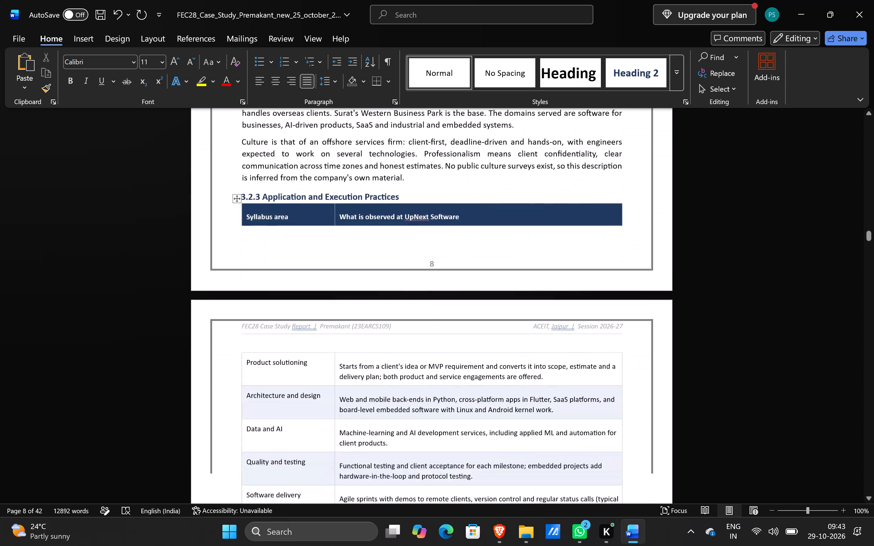
pyautogui.scroll(-12, 410, 253)
pyautogui.scroll(-19, 410, 253)
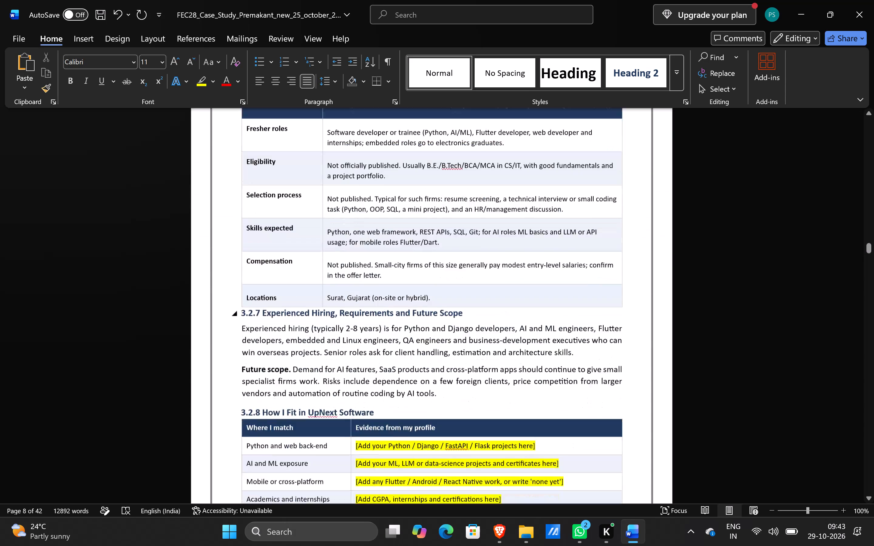
pyautogui.scroll(-18, 410, 253)
pyautogui.scroll(-9, 410, 253)
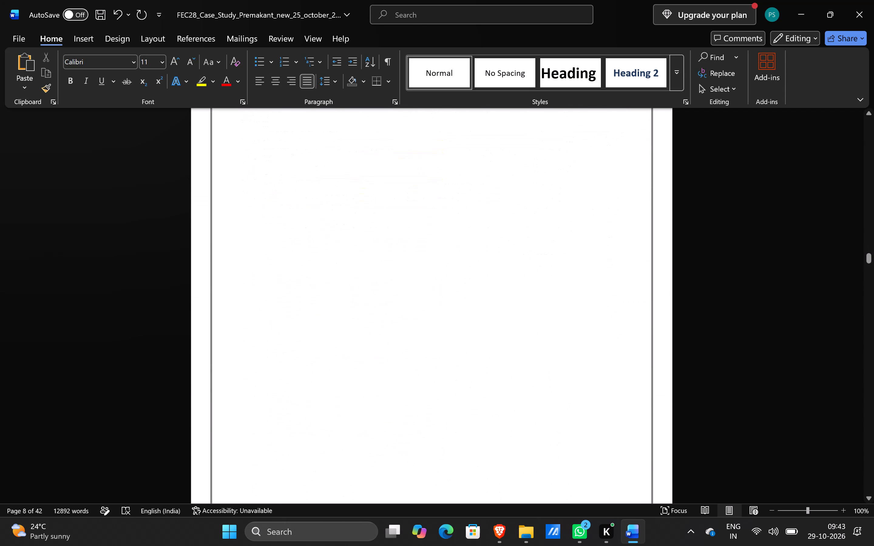
pyautogui.scroll(-17, 410, 253)
pyautogui.scroll(-9, 410, 253)
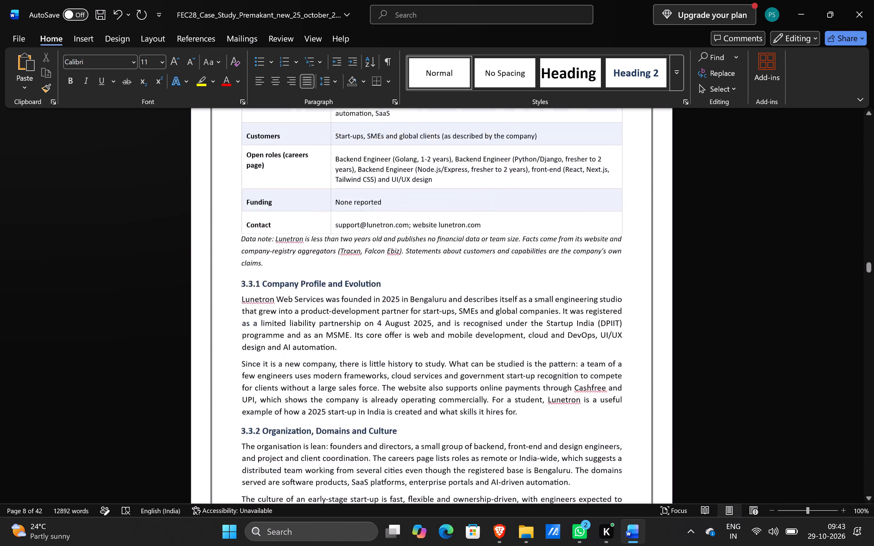
pyautogui.scroll(-18, 410, 253)
pyautogui.scroll(-9, 410, 253)
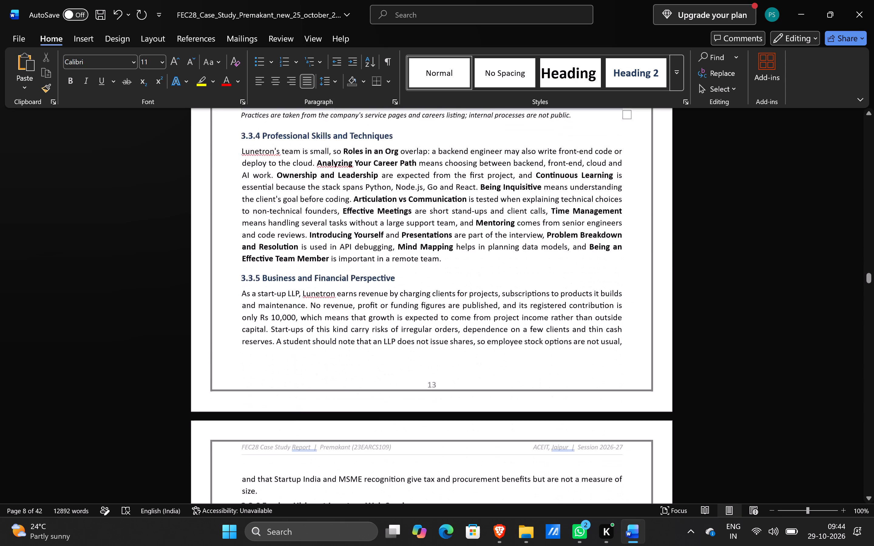
pyautogui.scroll(-20, 410, 253)
pyautogui.scroll(-10, 410, 253)
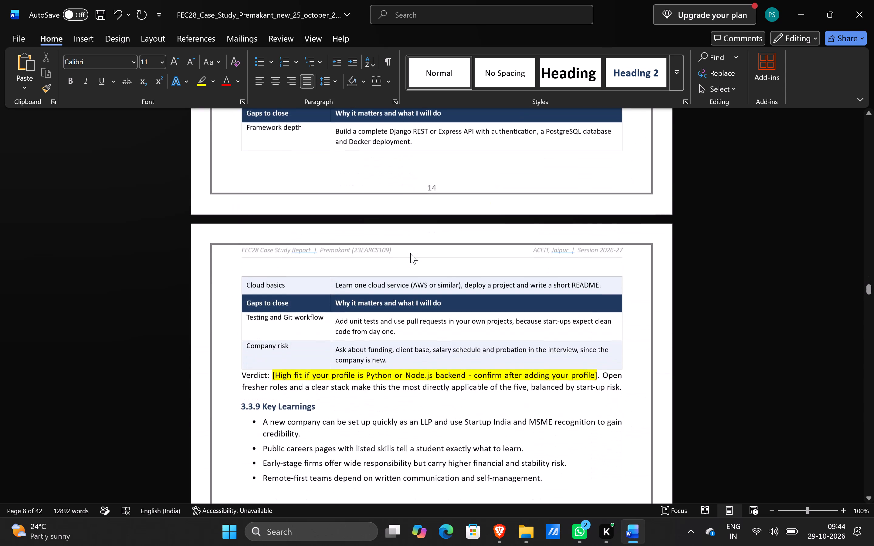
pyautogui.scroll(-10, 410, 253)
pyautogui.scroll(-12, 410, 253)
pyautogui.scroll(-10, 410, 253)
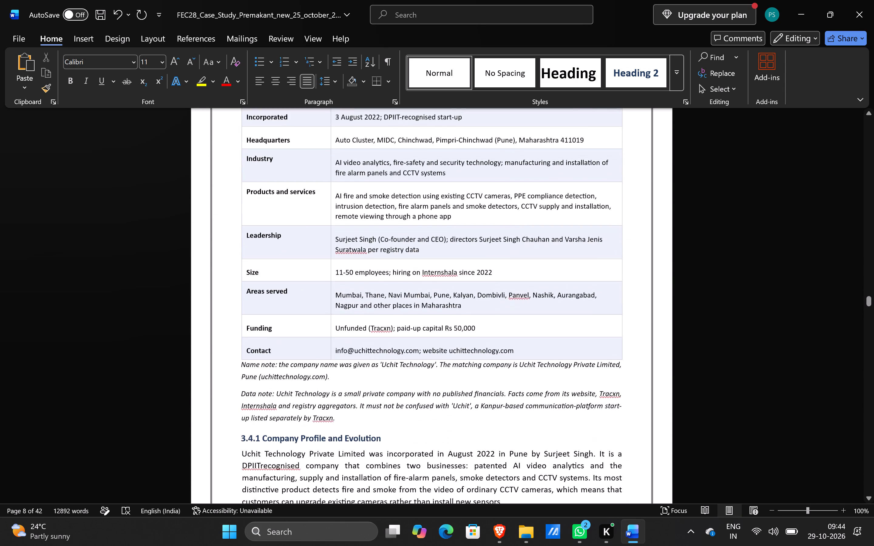
pyautogui.scroll(-11, 410, 253)
pyautogui.scroll(-10, 410, 253)
pyautogui.scroll(-15, 410, 253)
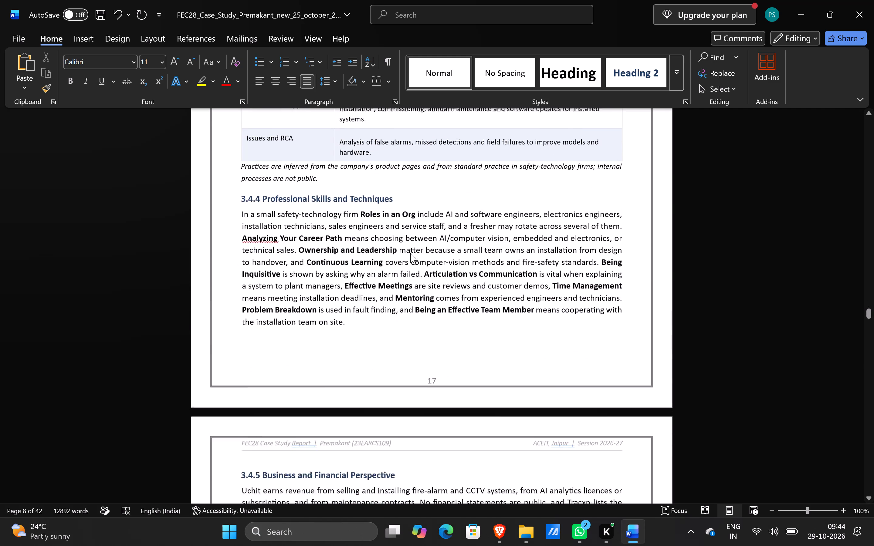
pyautogui.scroll(-17, 410, 253)
pyautogui.scroll(-12, 410, 253)
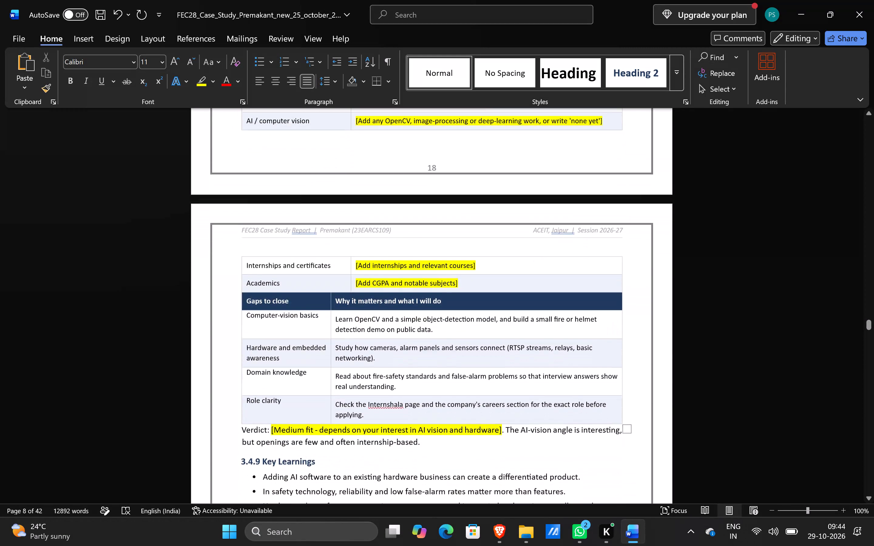
# Insert three blank lines after the 3.4.7 "Future scope" paragraph to move the "3.4.8 How I Fit in Uchit Technology" heading and table onto the next page.
pyautogui.scroll(-7, 410, 253)
pyautogui.scroll(10, 410, 253)
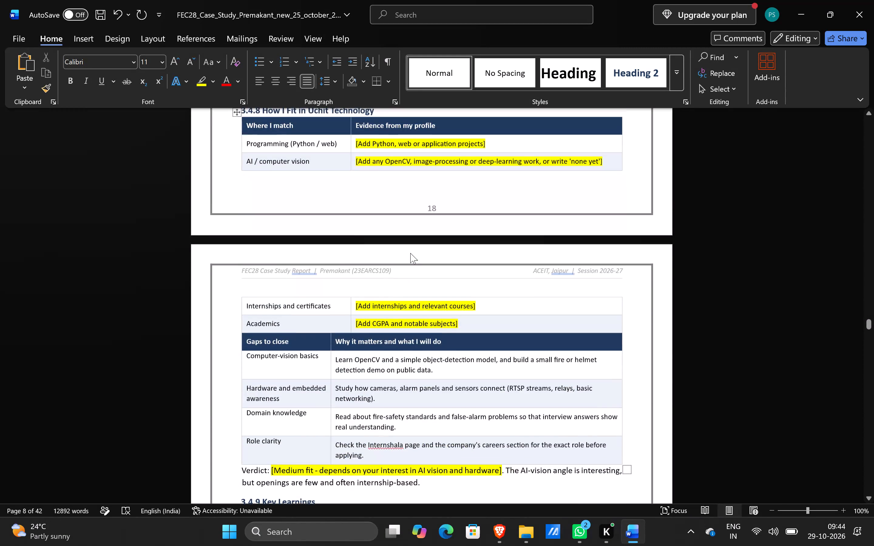
pyautogui.scroll(4, 410, 253)
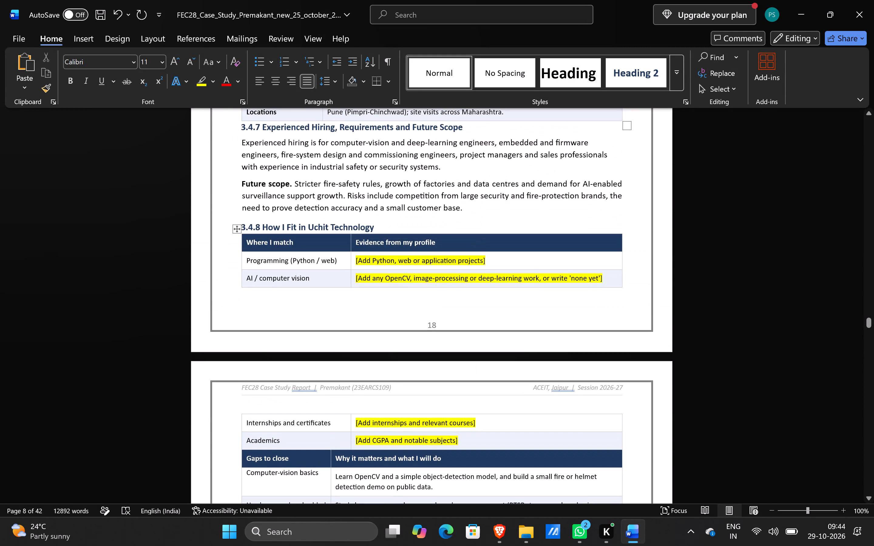
pyautogui.click(463, 210)
pyautogui.press('Return')
pyautogui.press('Return')
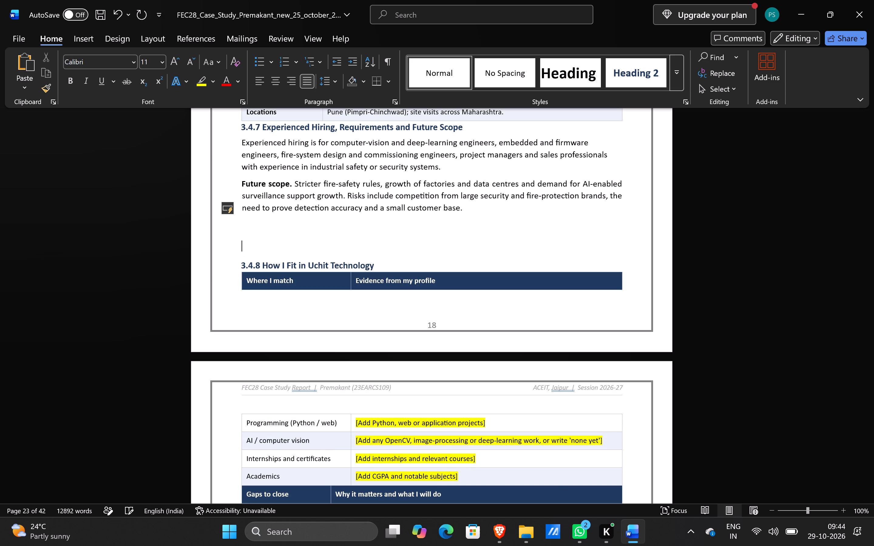
pyautogui.press('Return')
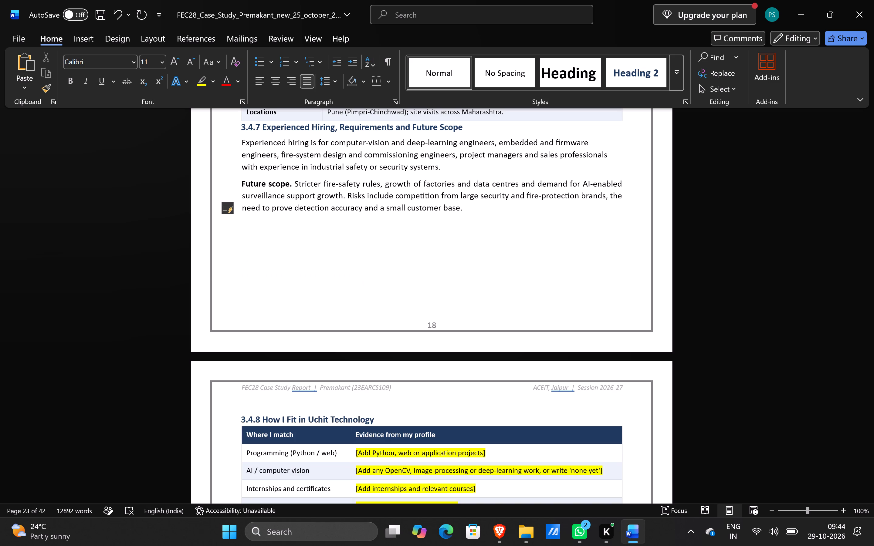
# Review the page layout from section 3.4.8 through the remaining case studies and Chapter 4, checking where headings and tables break across pages.
pyautogui.scroll(-8, 472, 190)
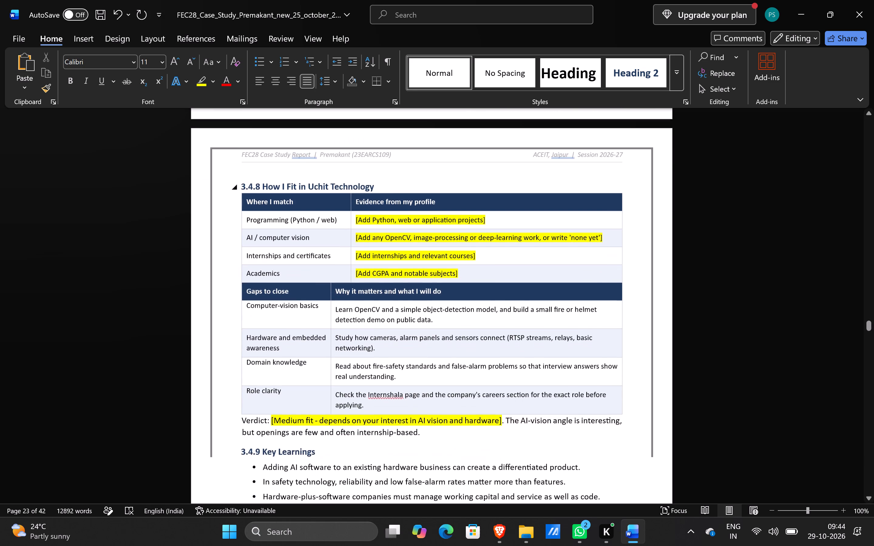
pyautogui.scroll(-20, 472, 190)
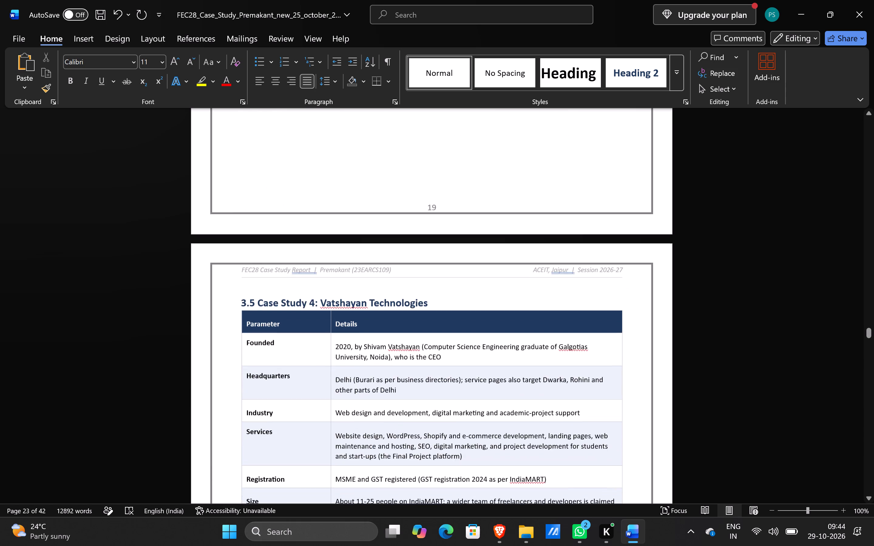
pyautogui.scroll(-16, 472, 190)
pyautogui.scroll(-8, 472, 190)
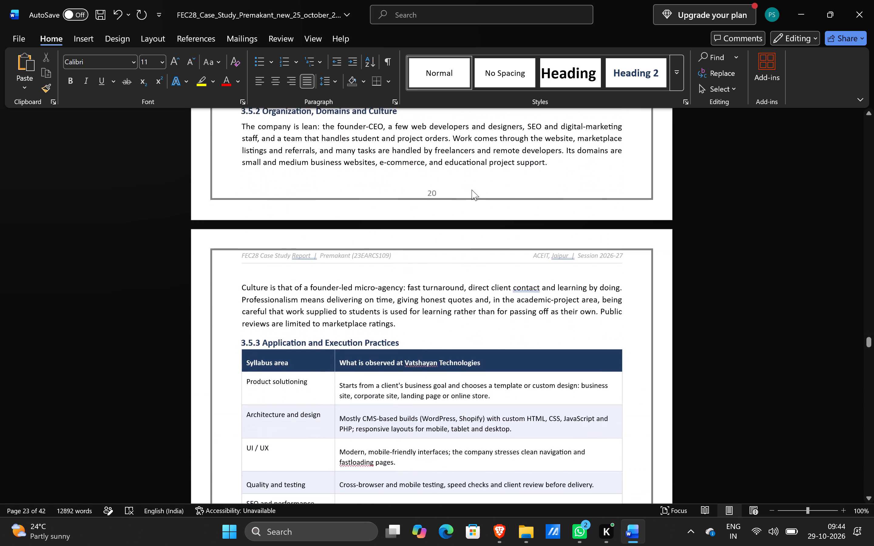
pyautogui.scroll(-17, 472, 190)
pyautogui.scroll(-8, 472, 190)
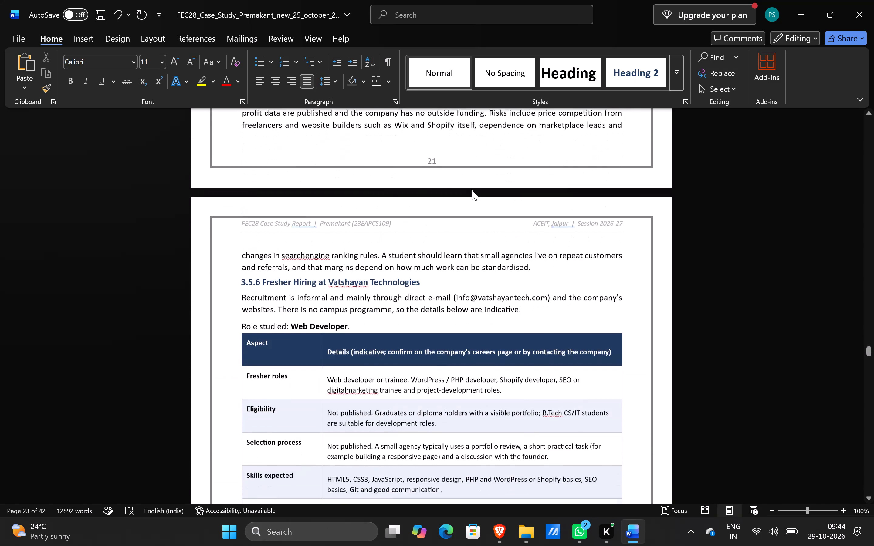
pyautogui.scroll(-18, 472, 190)
pyautogui.scroll(-6, 472, 190)
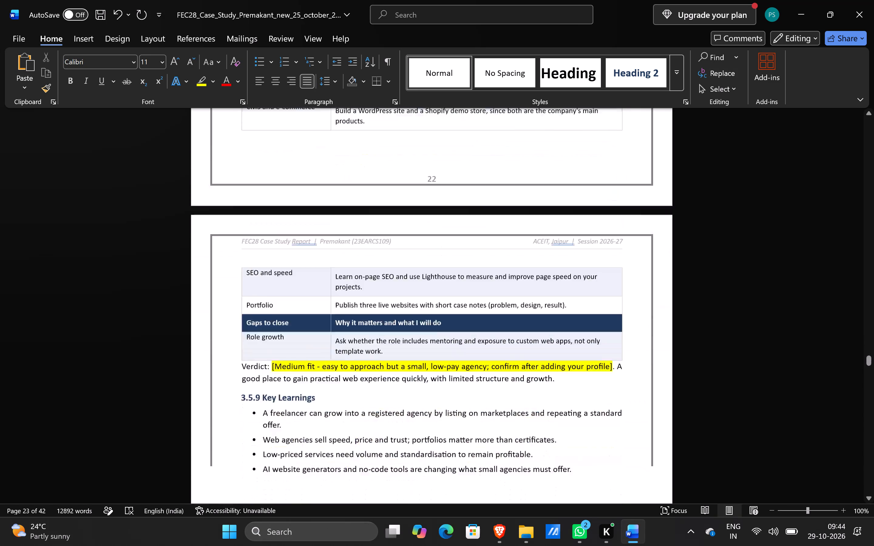
pyautogui.scroll(-13, 472, 190)
pyautogui.scroll(-13, 472, 190)
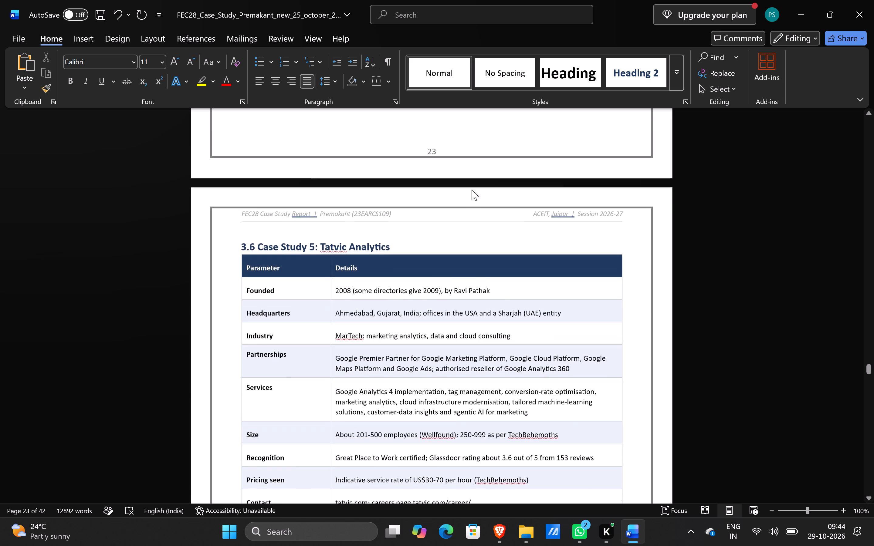
pyautogui.scroll(-17, 472, 190)
pyautogui.scroll(-20, 472, 190)
pyautogui.scroll(-20, 472, 190)
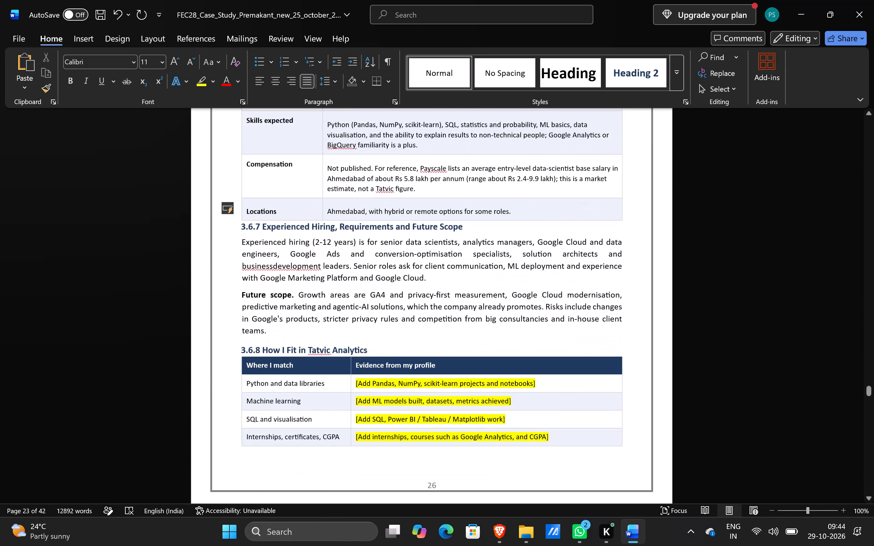
pyautogui.scroll(-10, 472, 190)
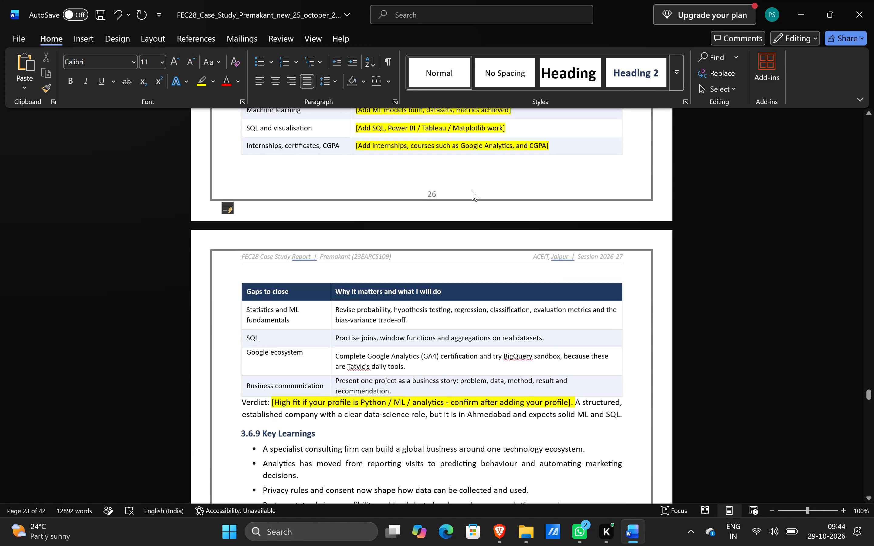
pyautogui.scroll(-14, 472, 190)
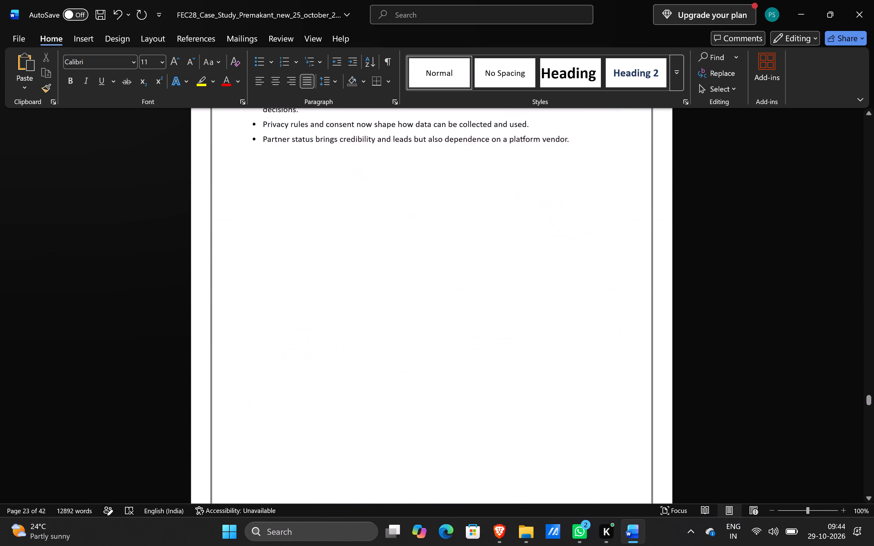
pyautogui.scroll(-12, 472, 190)
pyautogui.scroll(-13, 472, 190)
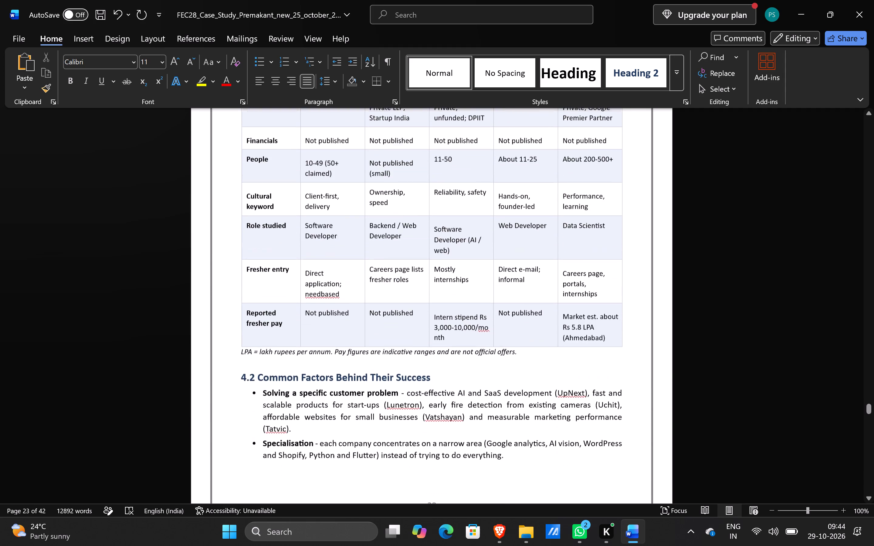
pyautogui.scroll(-14, 472, 190)
pyautogui.scroll(-9, 472, 190)
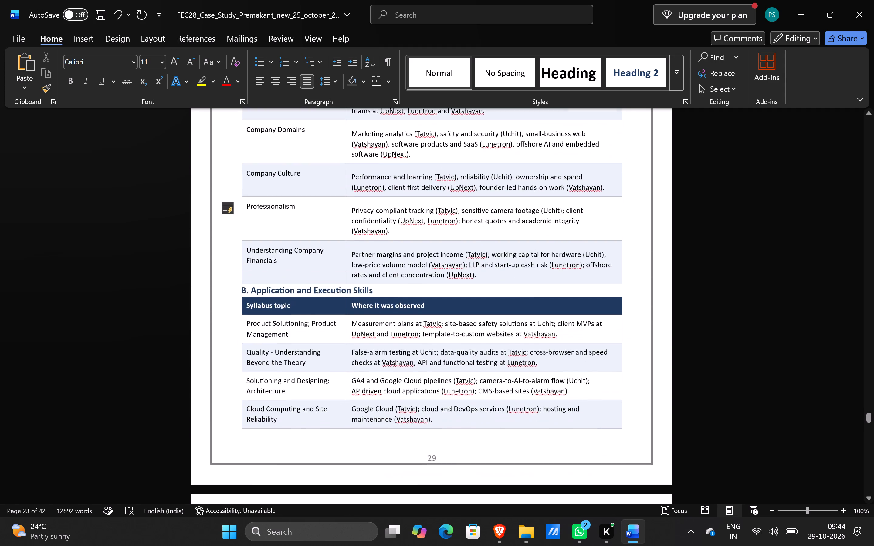
pyautogui.scroll(-20, 472, 190)
pyautogui.scroll(-9, 472, 190)
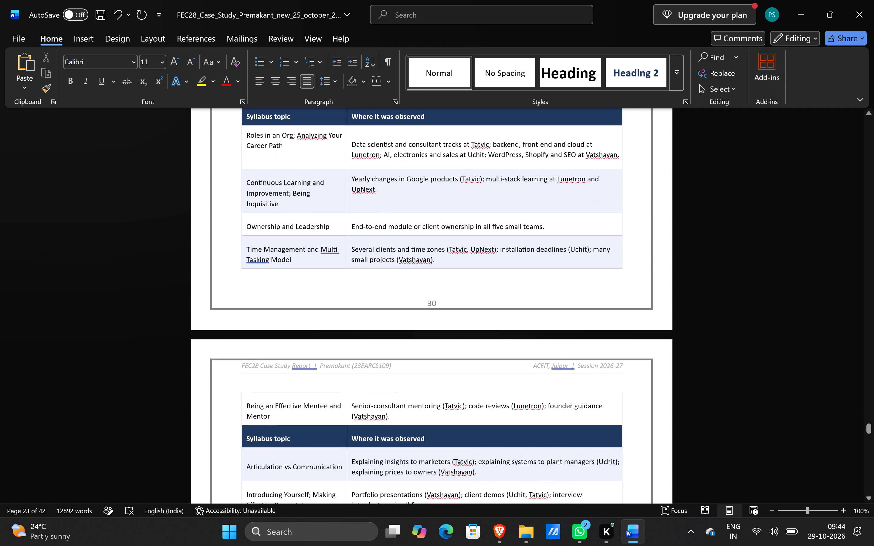
pyautogui.scroll(-18, 472, 190)
pyautogui.scroll(-8, 472, 190)
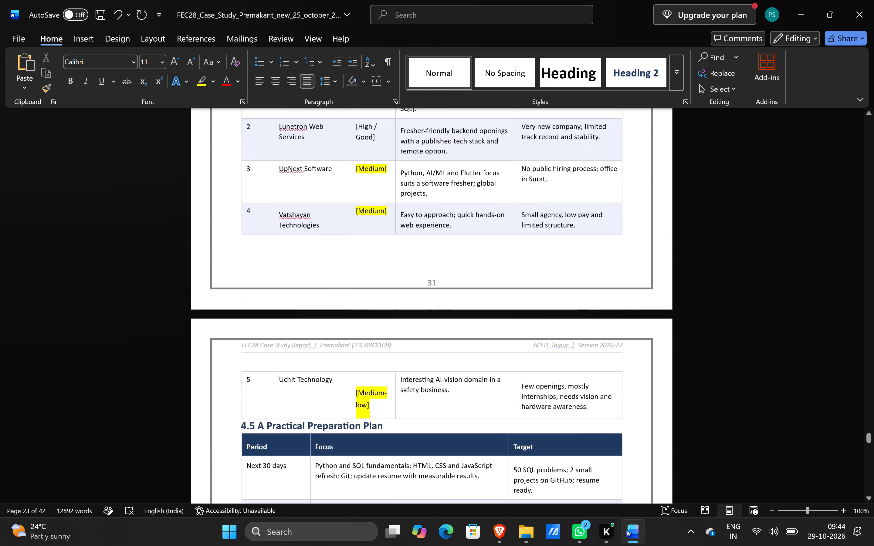
# Insert blank lines after the bullet list preceding Chapter 5 to move the "CHAPTER 5 CONCLUSION" heading onto a new page.
pyautogui.scroll(-19, 472, 190)
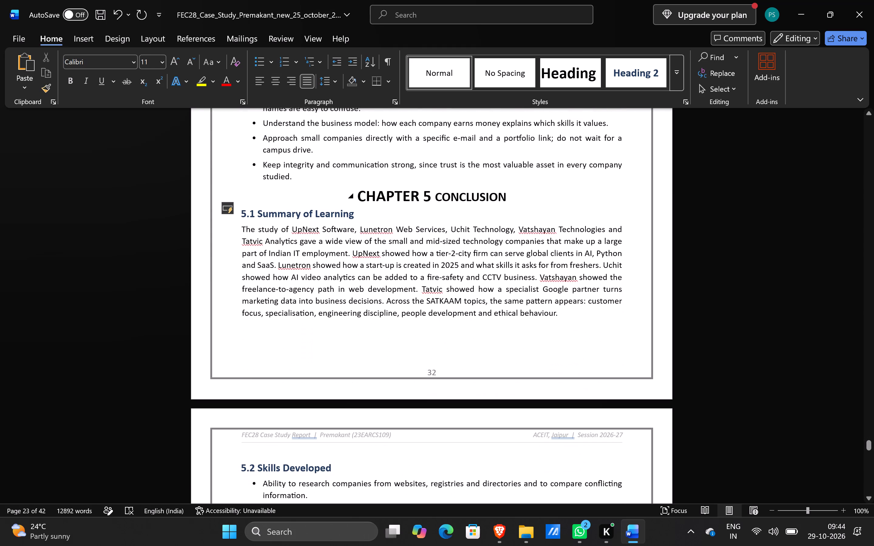
pyautogui.click(297, 179)
pyautogui.press('Return')
pyautogui.press('Return')
pyautogui.press('Return')
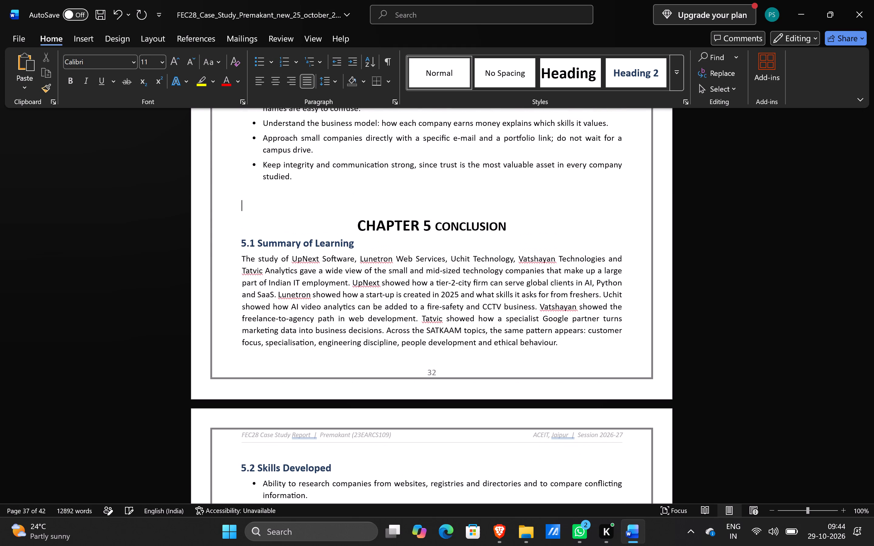
pyautogui.press('Return')
pyautogui.press('Return')
pyautogui.press('Return')
pyautogui.press('Return')
pyautogui.press('Return')
pyautogui.press('Return')
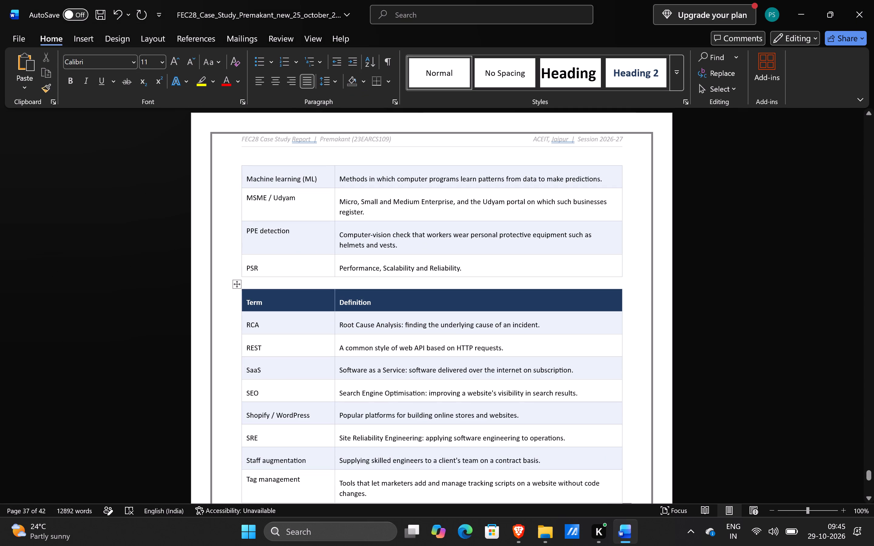
# Recheck the page layout backwards from the Appendix glossary to the start of Chapter 4, examining heading positions and table breaks.
pyautogui.scroll(-5, 543, 373)
pyautogui.scroll(8, 543, 373)
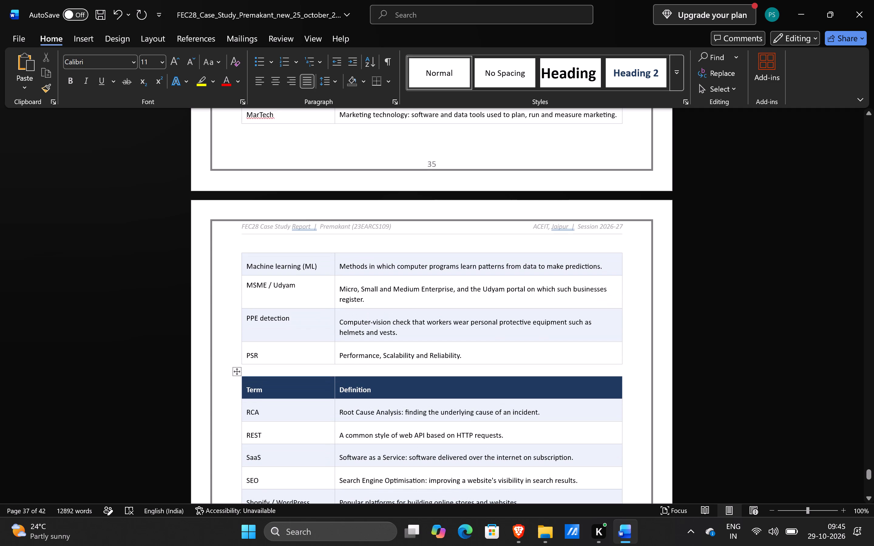
pyautogui.scroll(6, 557, 393)
pyautogui.scroll(-3, 557, 393)
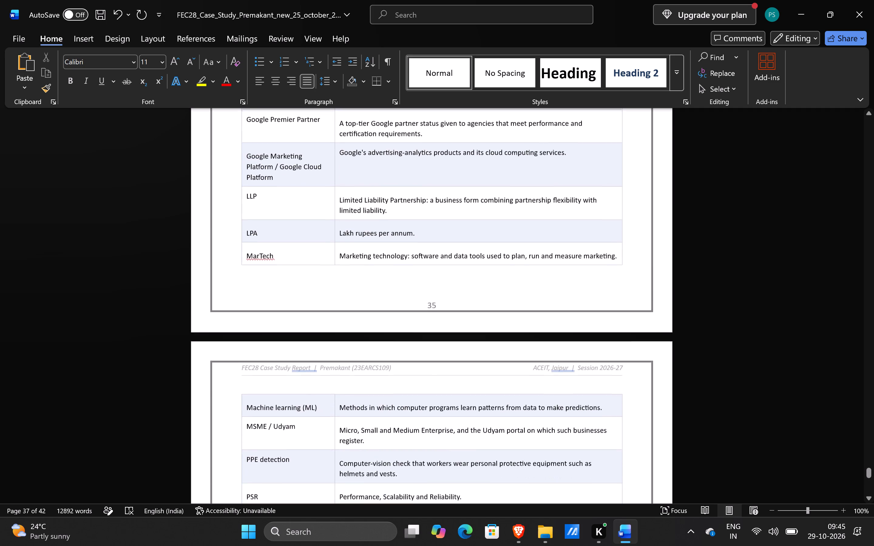
pyautogui.scroll(-11, 557, 393)
pyautogui.scroll(7, 555, 393)
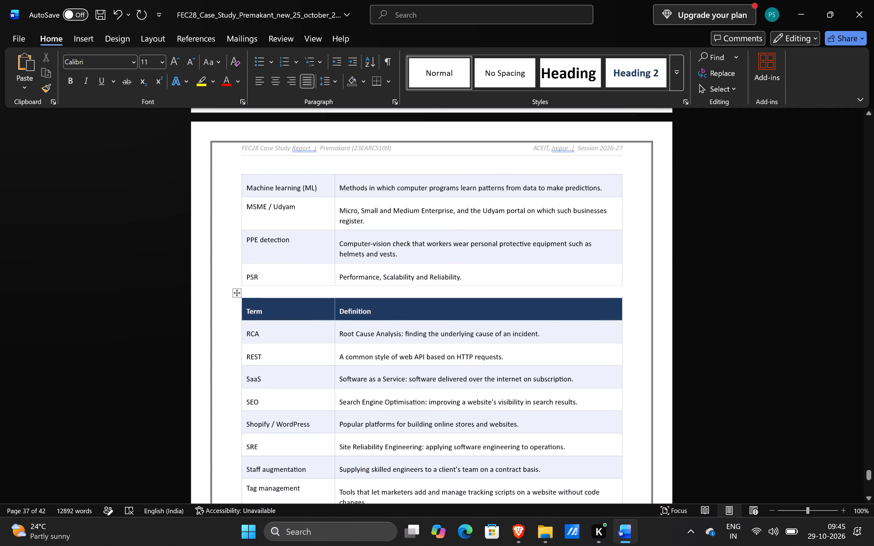
pyautogui.scroll(12, 555, 393)
pyautogui.scroll(10, 554, 393)
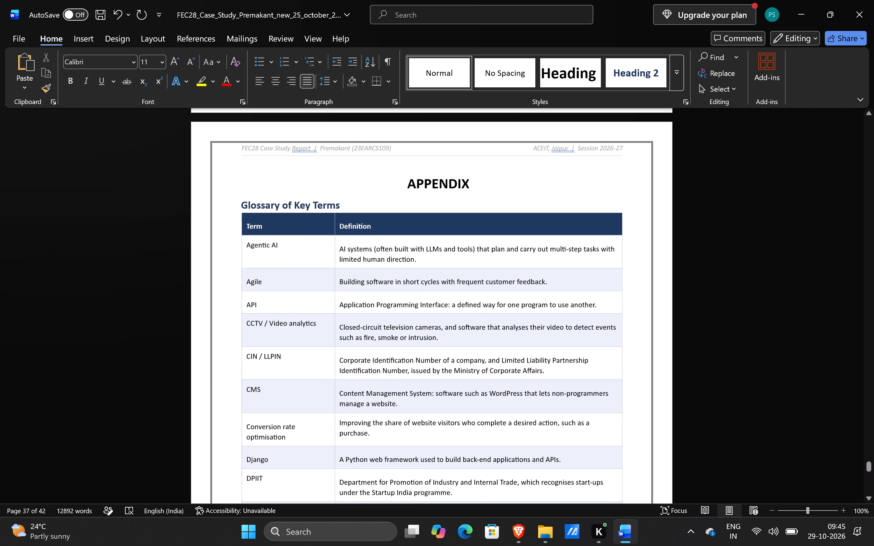
pyautogui.scroll(18, 554, 393)
pyautogui.scroll(10, 554, 393)
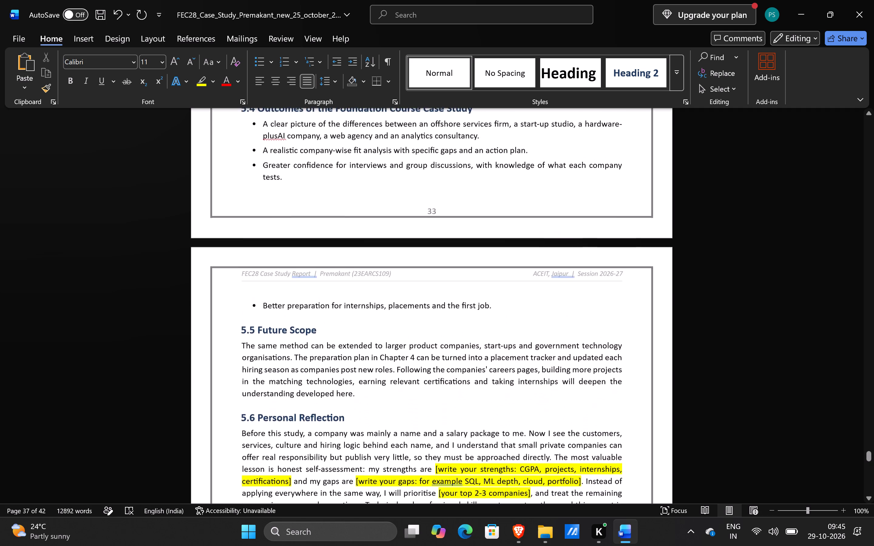
pyautogui.scroll(20, 554, 393)
pyautogui.scroll(10, 554, 393)
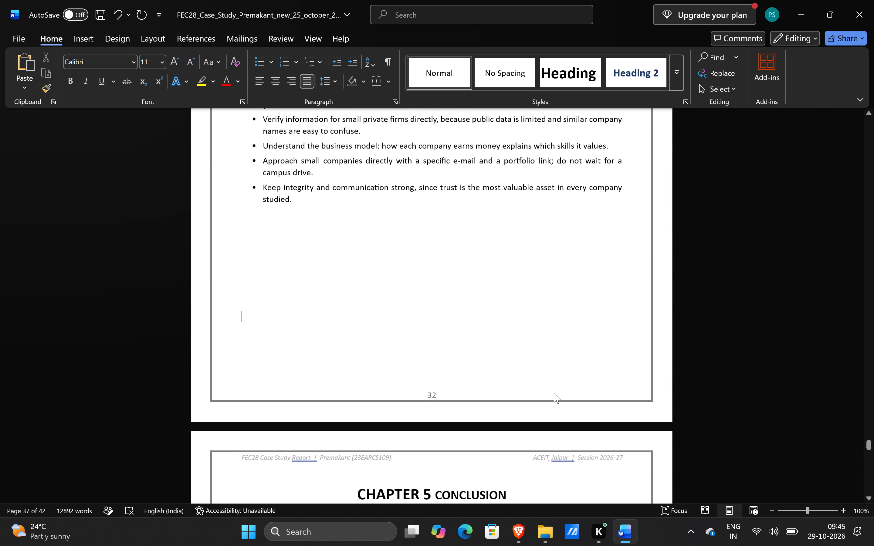
pyautogui.scroll(-1, 554, 393)
pyautogui.scroll(20, 554, 393)
pyautogui.scroll(10, 554, 393)
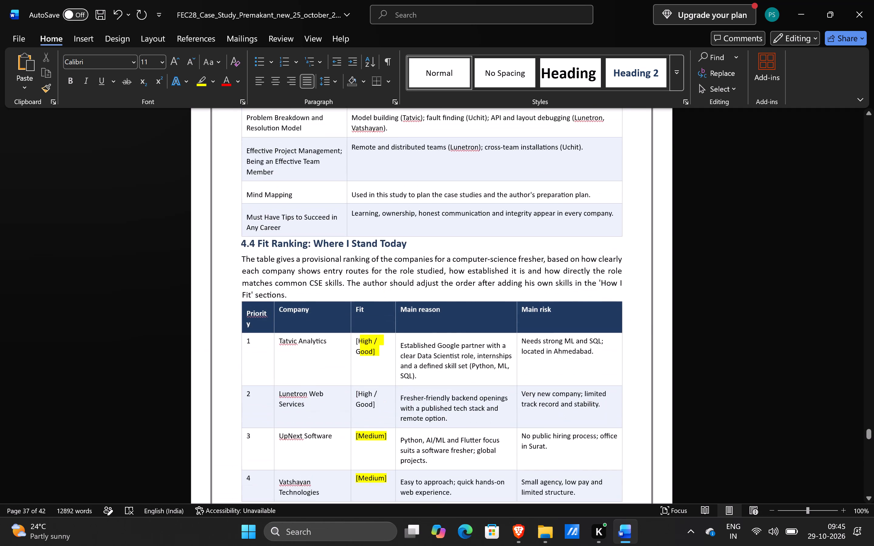
pyautogui.scroll(20, 554, 393)
pyautogui.scroll(12, 554, 393)
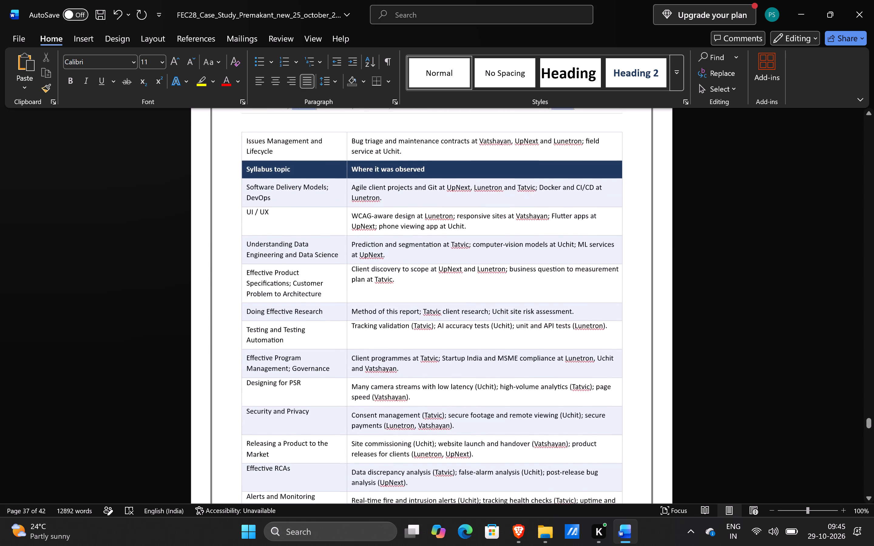
pyautogui.scroll(17, 554, 393)
pyautogui.scroll(11, 554, 393)
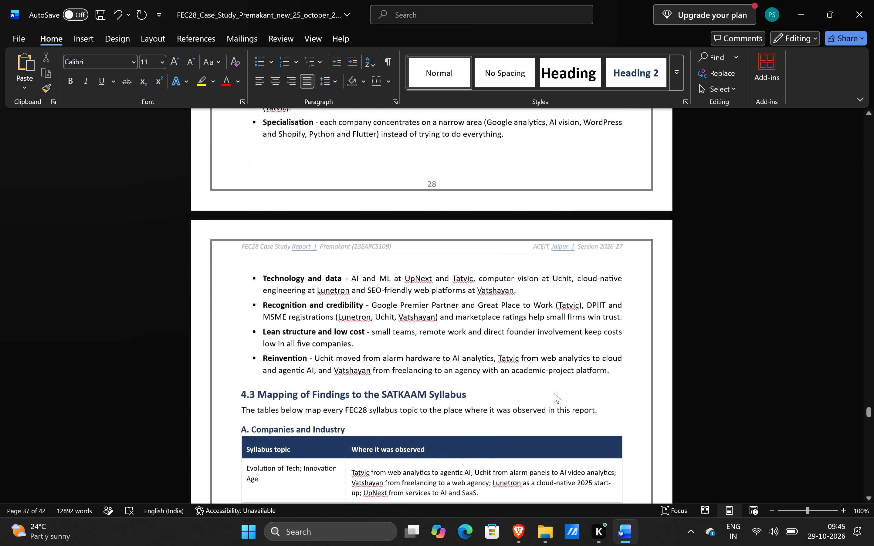
pyautogui.scroll(8, 554, 393)
pyautogui.scroll(-9, 554, 393)
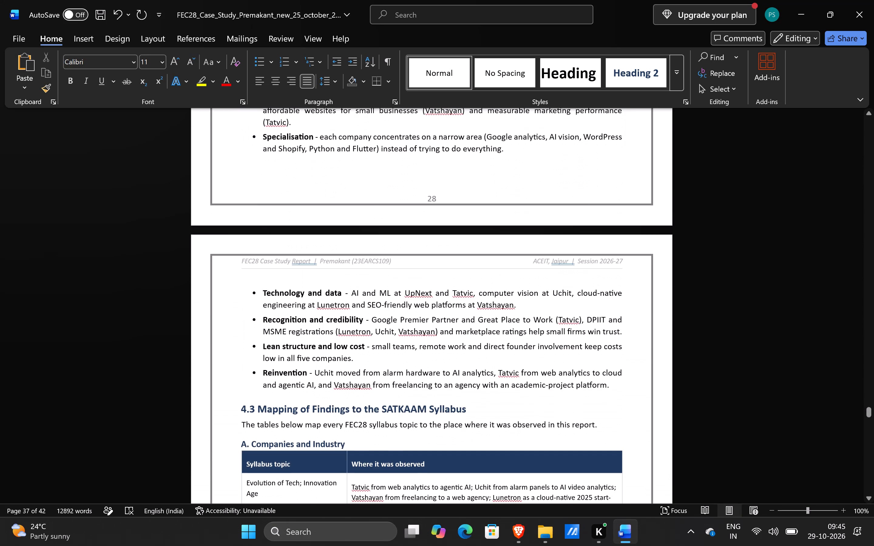
pyautogui.scroll(18, 554, 393)
pyautogui.scroll(7, 554, 394)
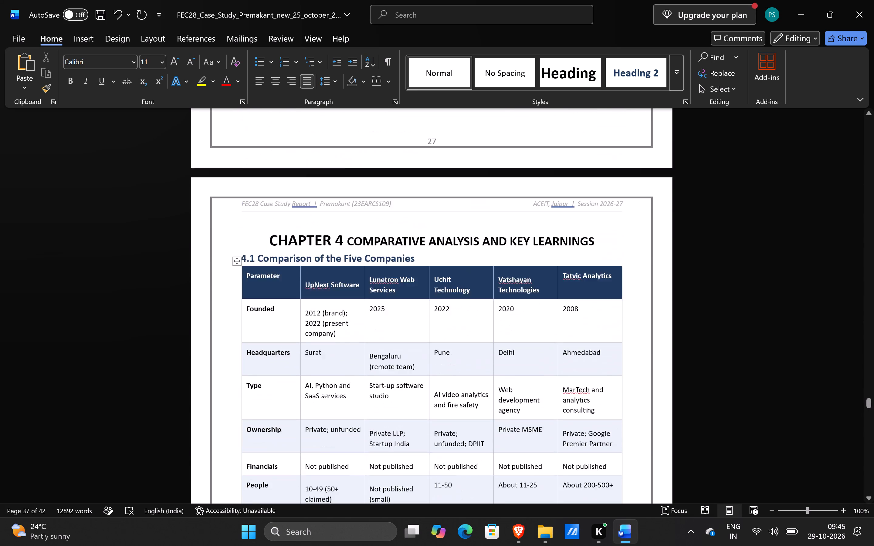
# Review the page layout backwards from the end of Chapter 3 to the start of Case Study 3, examining headings and table breaks.
pyautogui.scroll(12, 554, 394)
pyautogui.scroll(11, 554, 394)
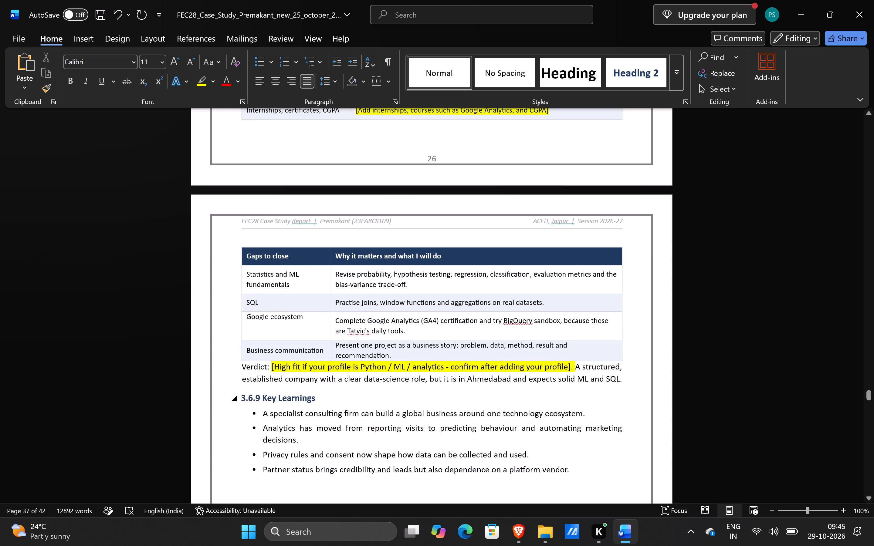
pyautogui.scroll(18, 554, 394)
pyautogui.scroll(10, 556, 409)
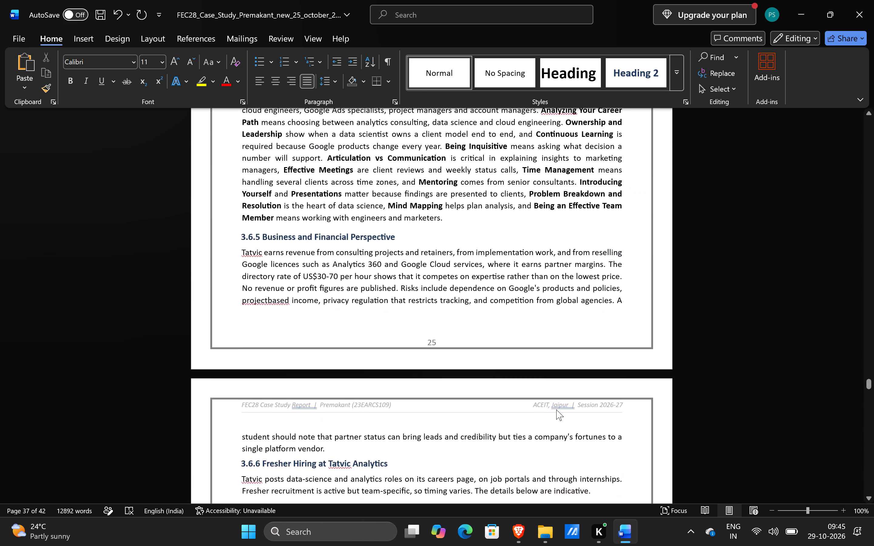
pyautogui.scroll(20, 556, 409)
pyautogui.scroll(9, 557, 415)
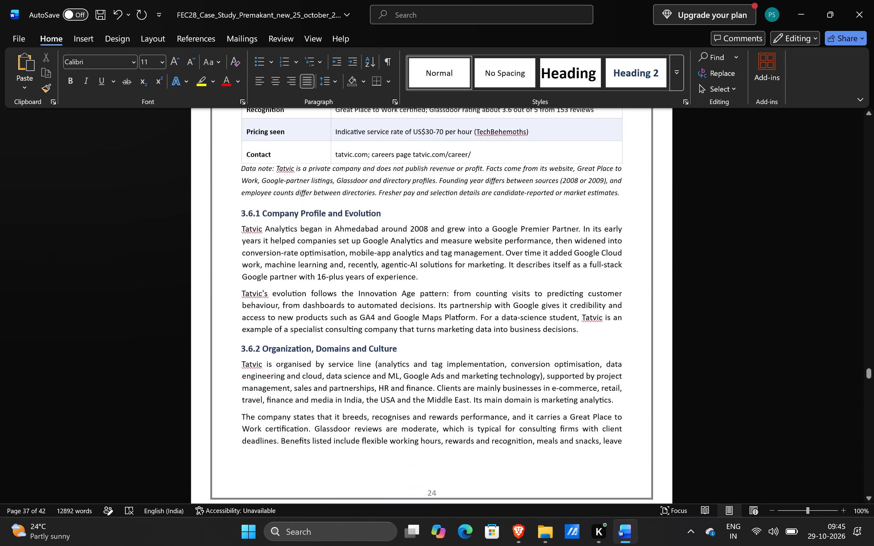
pyautogui.scroll(10, 558, 416)
pyautogui.scroll(16, 558, 419)
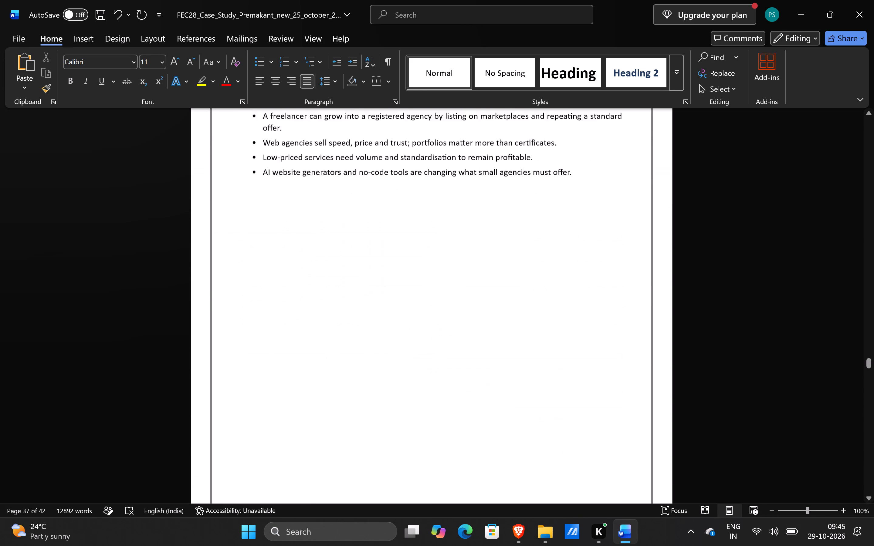
pyautogui.scroll(14, 558, 418)
pyautogui.scroll(20, 562, 426)
pyautogui.scroll(18, 562, 425)
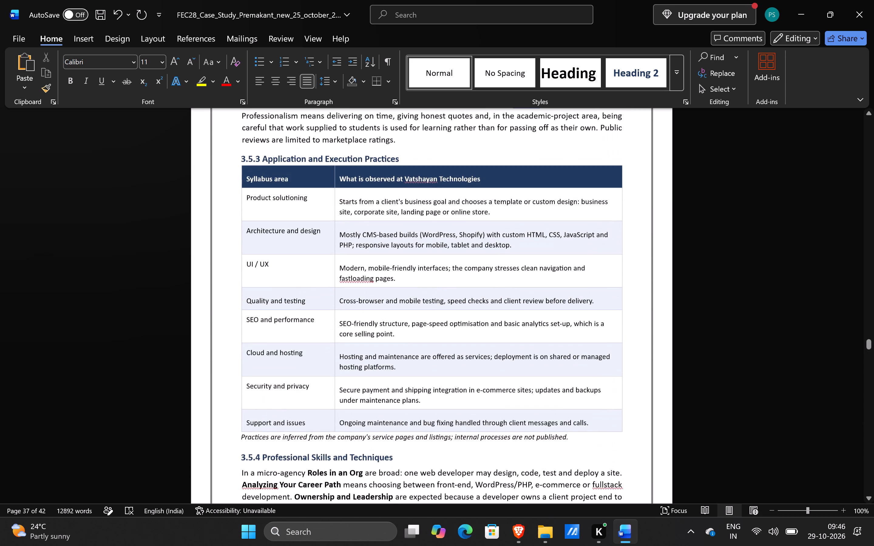
pyautogui.scroll(19, 562, 425)
pyautogui.scroll(9, 562, 425)
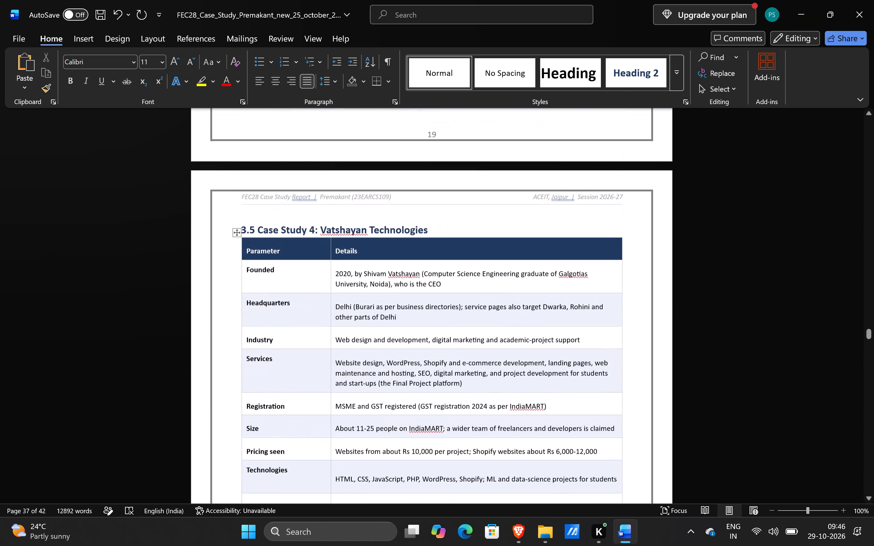
pyautogui.scroll(19, 562, 425)
pyautogui.scroll(8, 562, 425)
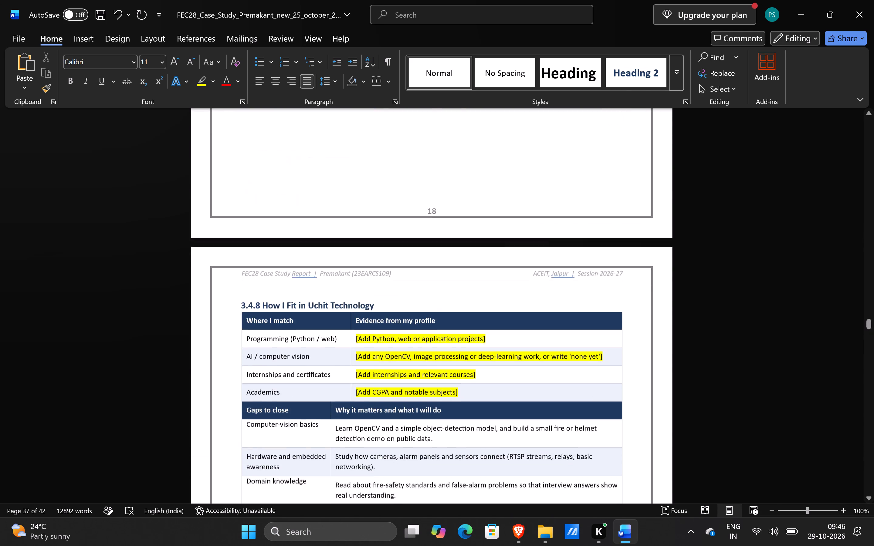
pyautogui.scroll(18, 562, 433)
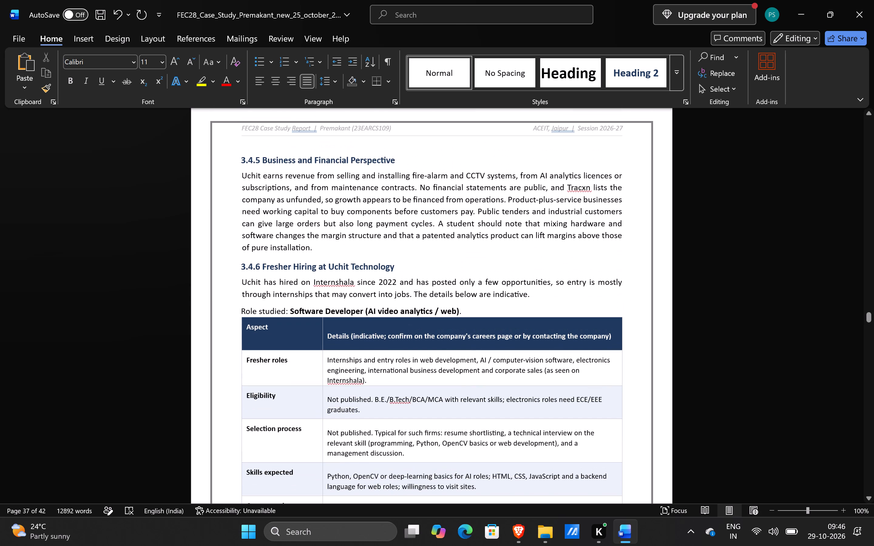
pyautogui.scroll(19, 562, 434)
pyautogui.scroll(3, 565, 435)
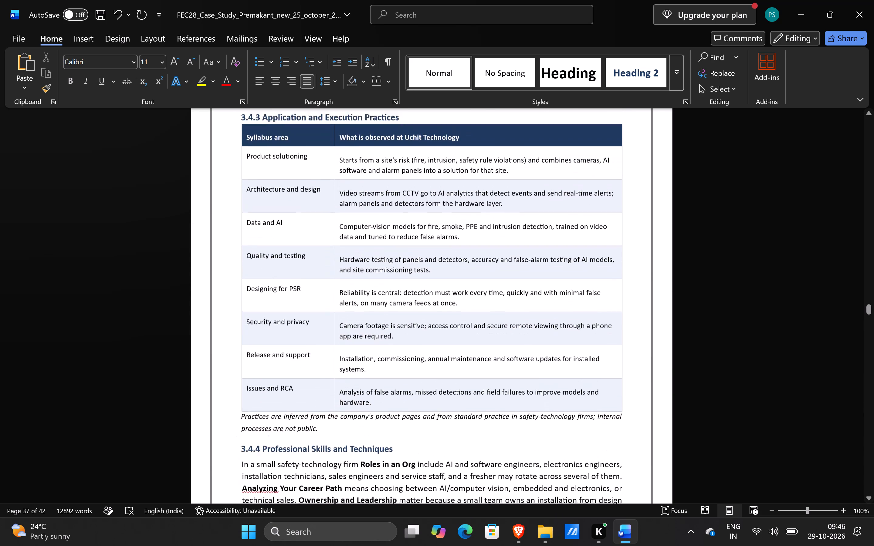
pyautogui.scroll(15, 565, 435)
pyautogui.scroll(9, 565, 435)
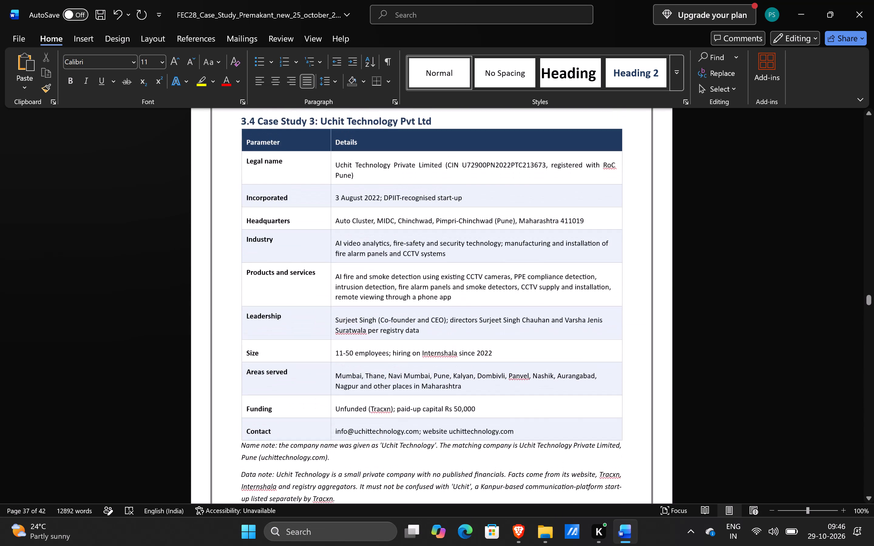
# Review the page layout backwards through Case Studies 2 and 1 to the start of Chapter 3, examining headings and table breaks.
pyautogui.scroll(19, 567, 438)
pyautogui.scroll(9, 567, 438)
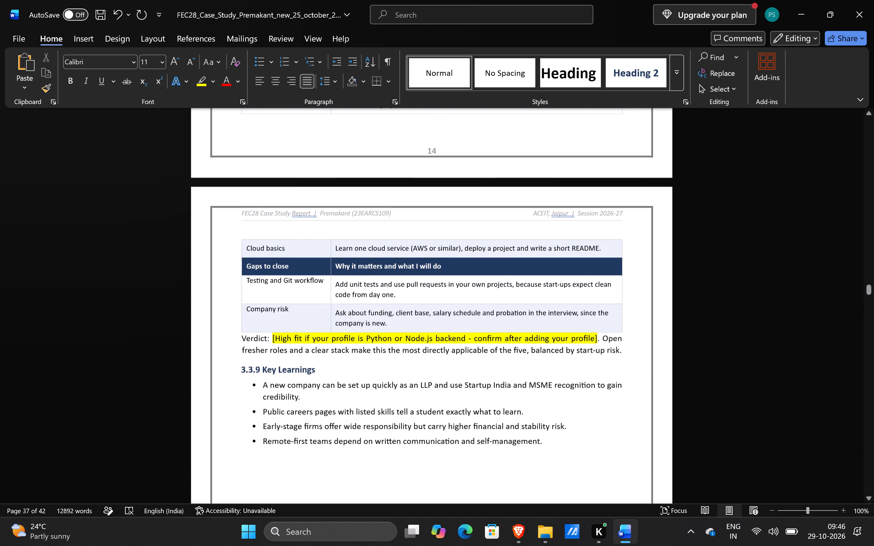
pyautogui.scroll(19, 567, 438)
pyautogui.scroll(9, 570, 436)
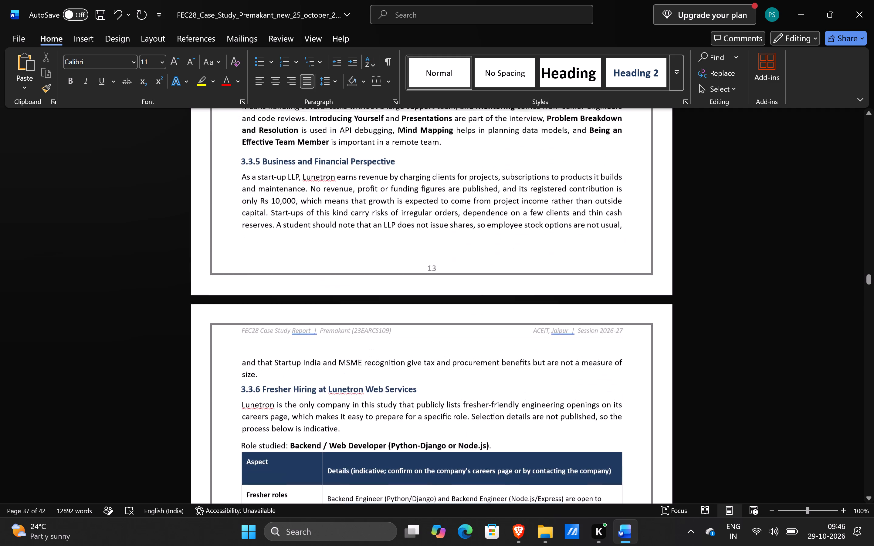
pyautogui.scroll(20, 570, 436)
pyautogui.scroll(14, 570, 436)
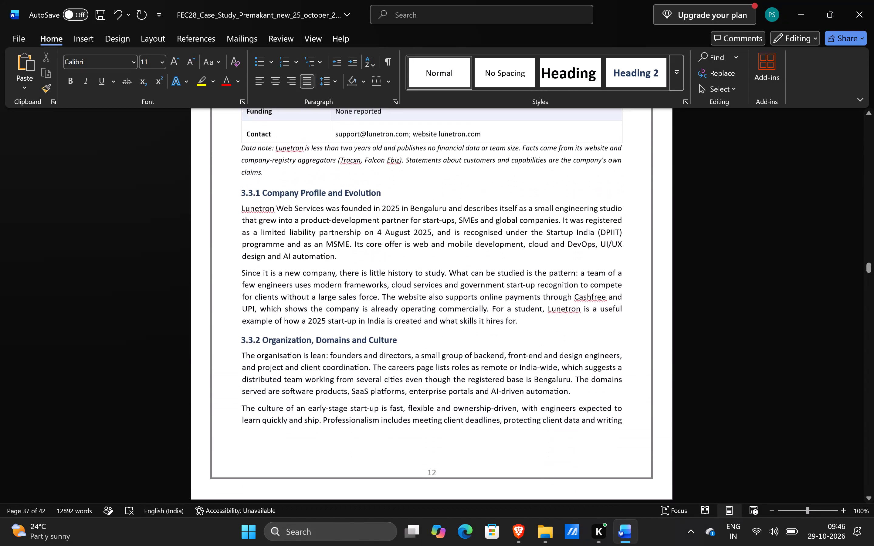
pyautogui.scroll(16, 570, 436)
pyautogui.scroll(18, 570, 436)
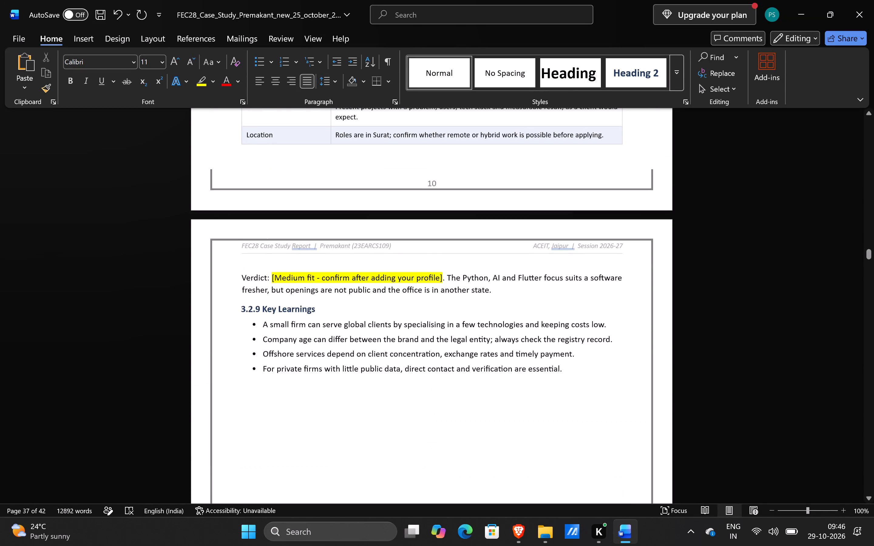
pyautogui.scroll(10, 570, 436)
pyautogui.scroll(19, 570, 436)
pyautogui.scroll(10, 570, 436)
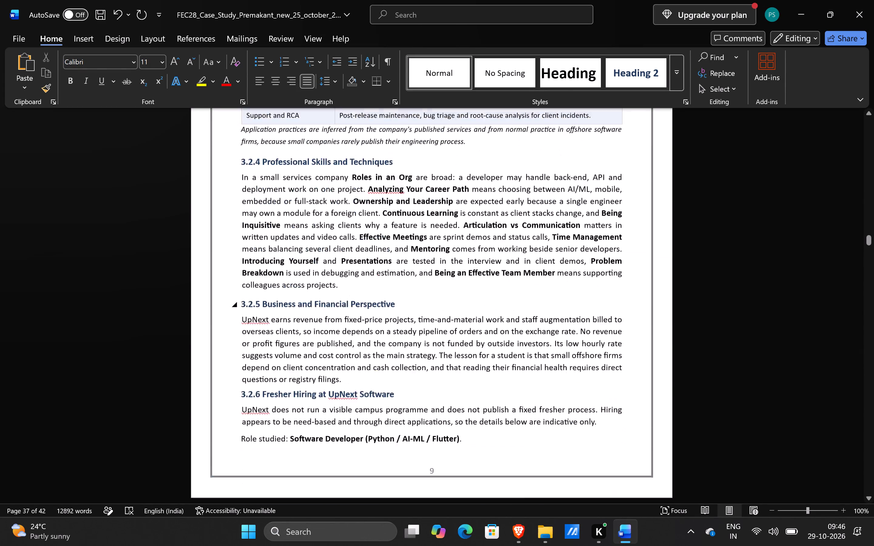
pyautogui.scroll(18, 570, 436)
pyautogui.scroll(16, 570, 436)
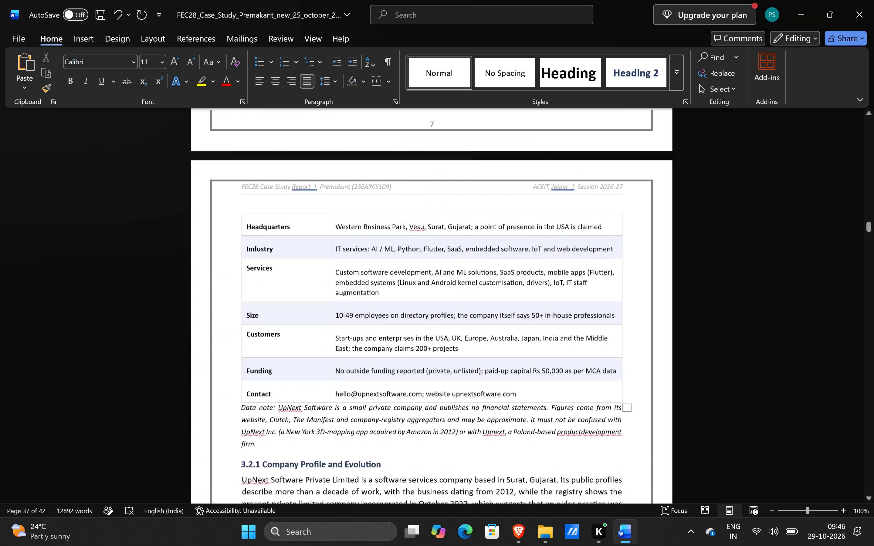
pyautogui.scroll(11, 570, 436)
pyautogui.scroll(19, 570, 436)
pyautogui.scroll(3, 570, 436)
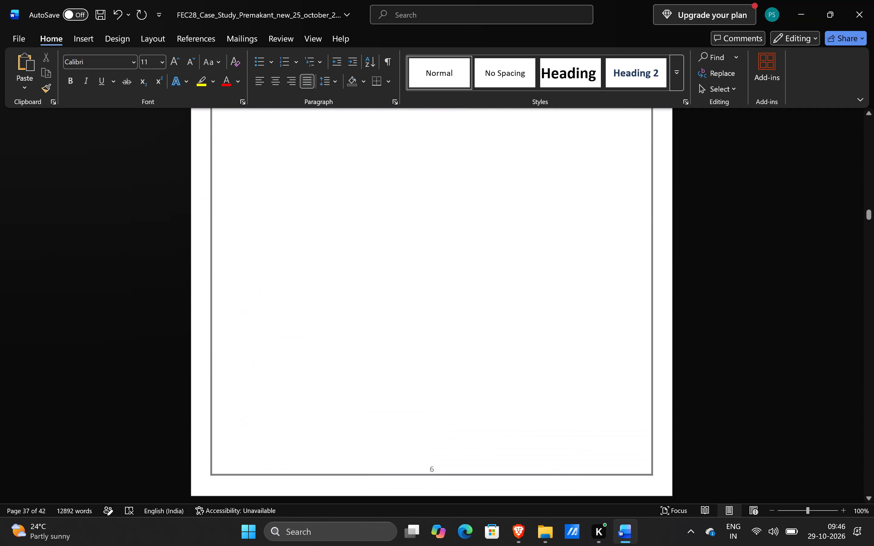
# Review the page layout backwards through Chapter 2 and Chapter 1 to the Abstract, examining where each chapter heading starts.
pyautogui.scroll(17, 570, 436)
pyautogui.scroll(18, 570, 436)
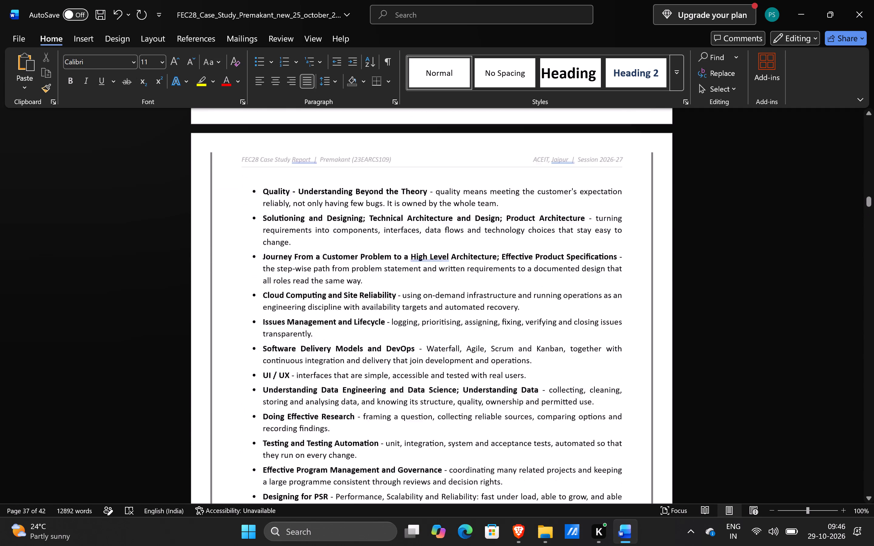
pyautogui.scroll(12, 570, 436)
pyautogui.scroll(19, 570, 436)
pyautogui.scroll(4, 570, 436)
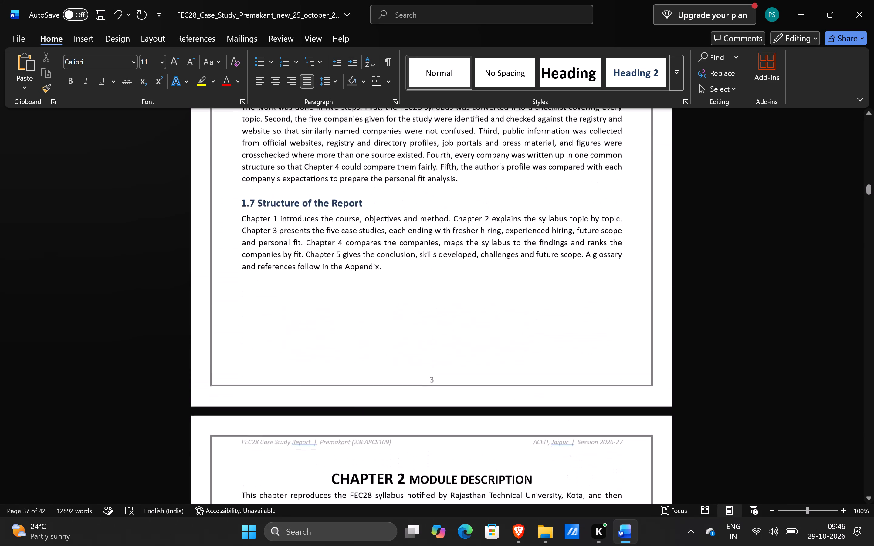
pyautogui.scroll(16, 570, 436)
pyautogui.scroll(17, 570, 436)
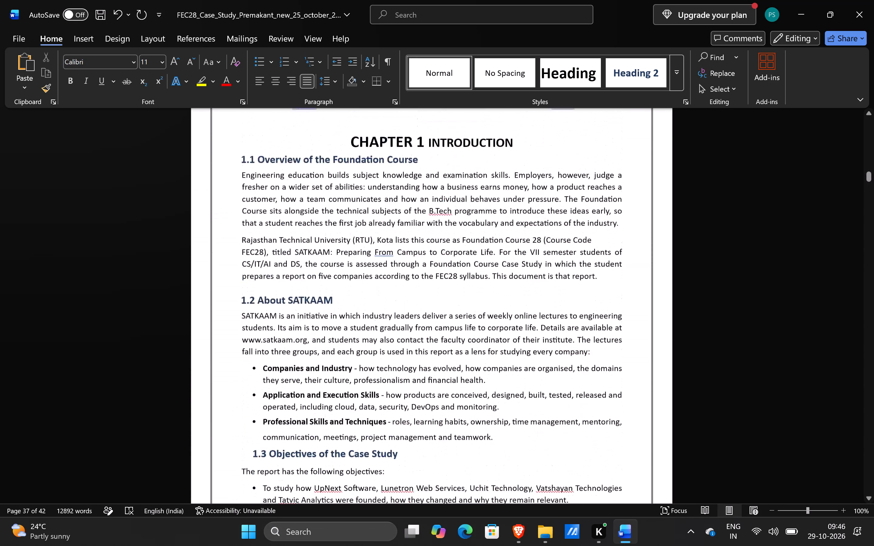
pyautogui.scroll(16, 570, 436)
pyautogui.scroll(8, 570, 436)
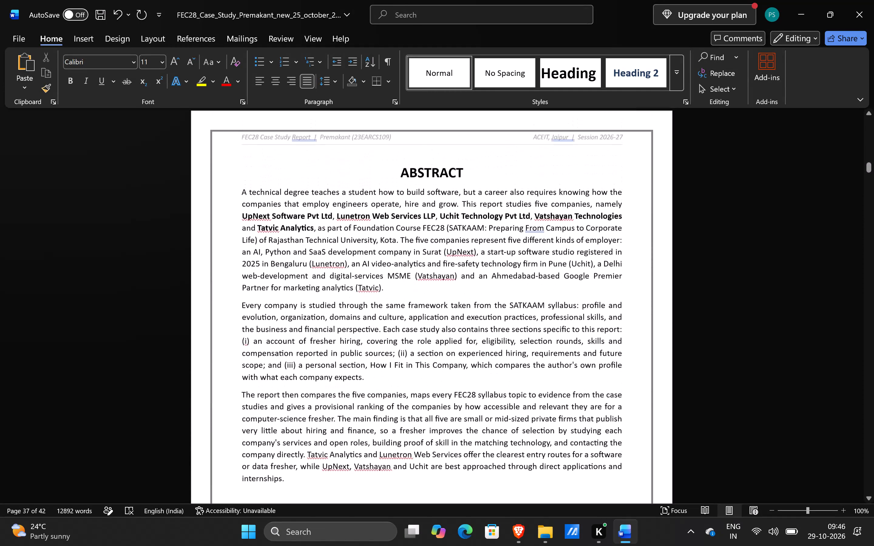
# Examine the chapter and section entries and their page numbers in the table of contents.
pyautogui.scroll(20, 570, 436)
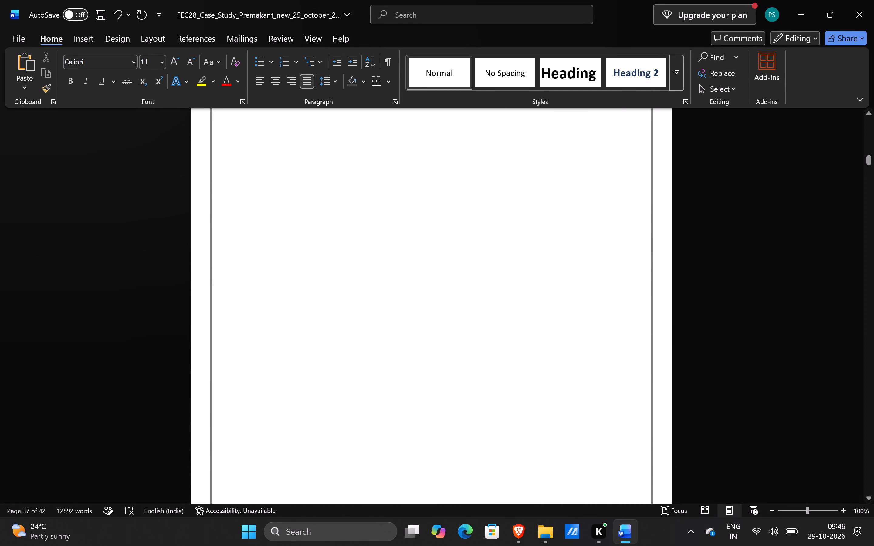
pyautogui.scroll(17, 570, 436)
pyautogui.scroll(6, 570, 436)
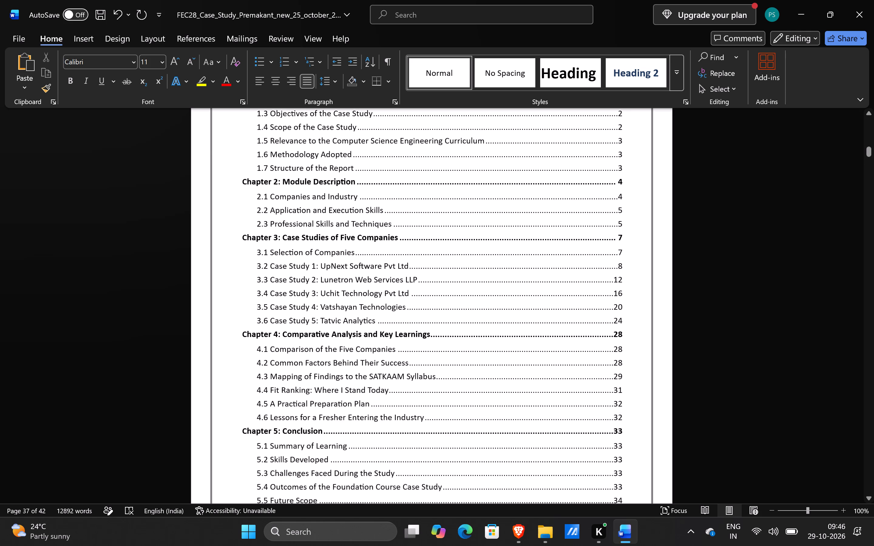
pyautogui.scroll(-8, 570, 436)
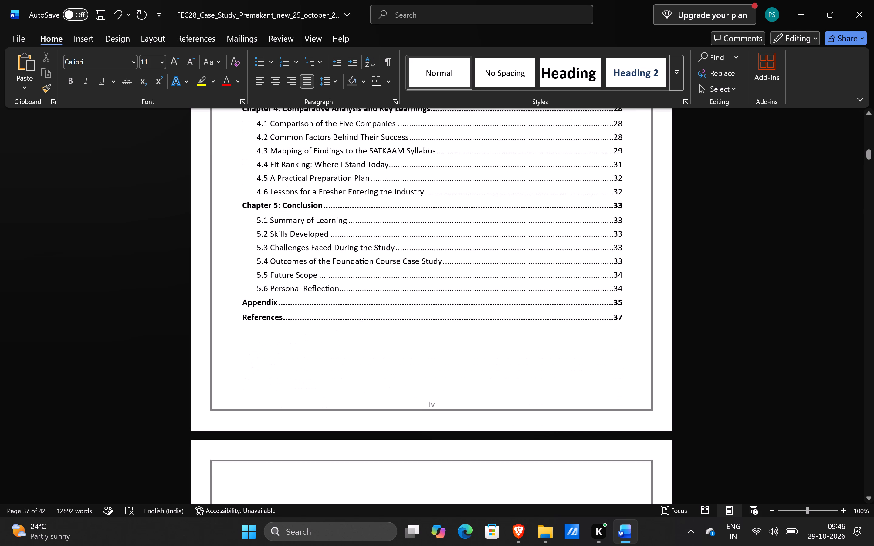
pyautogui.scroll(8, 570, 436)
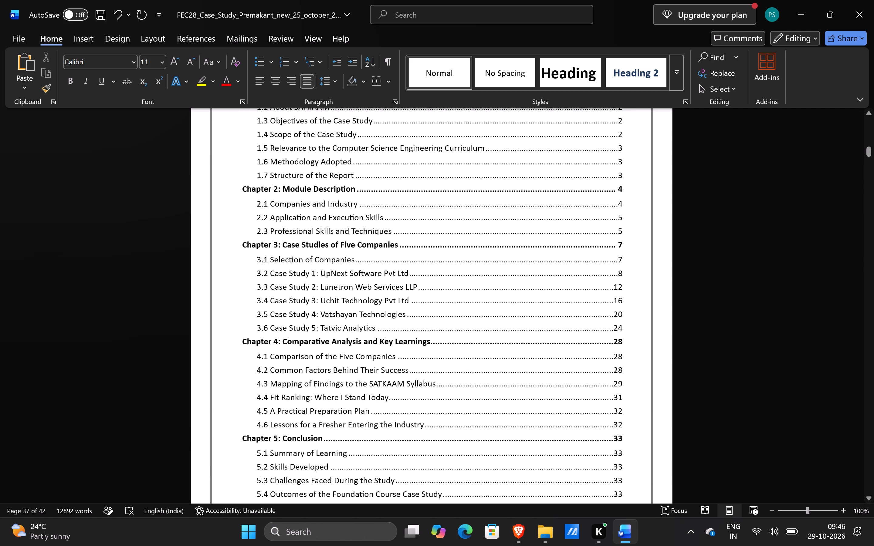
pyautogui.scroll(8, 570, 436)
pyautogui.scroll(-9, 570, 436)
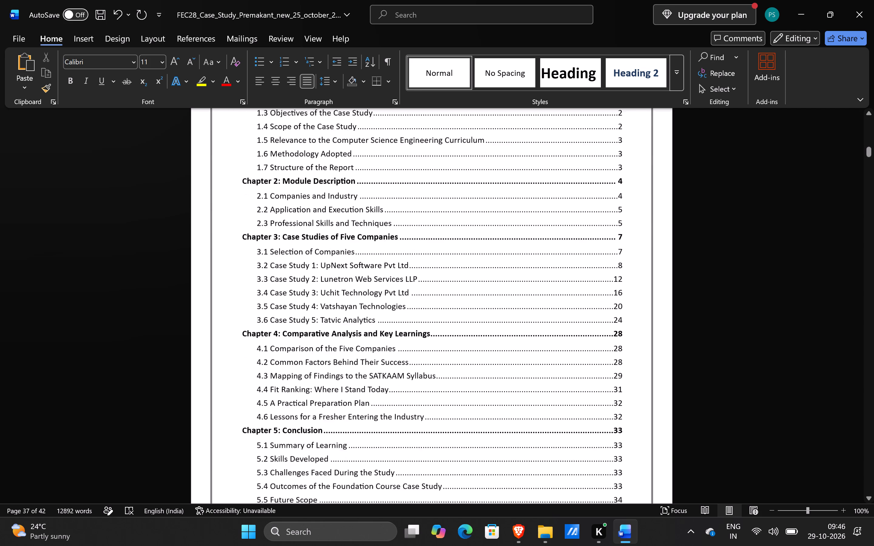
pyautogui.scroll(-18, 570, 436)
pyautogui.scroll(-3, 570, 436)
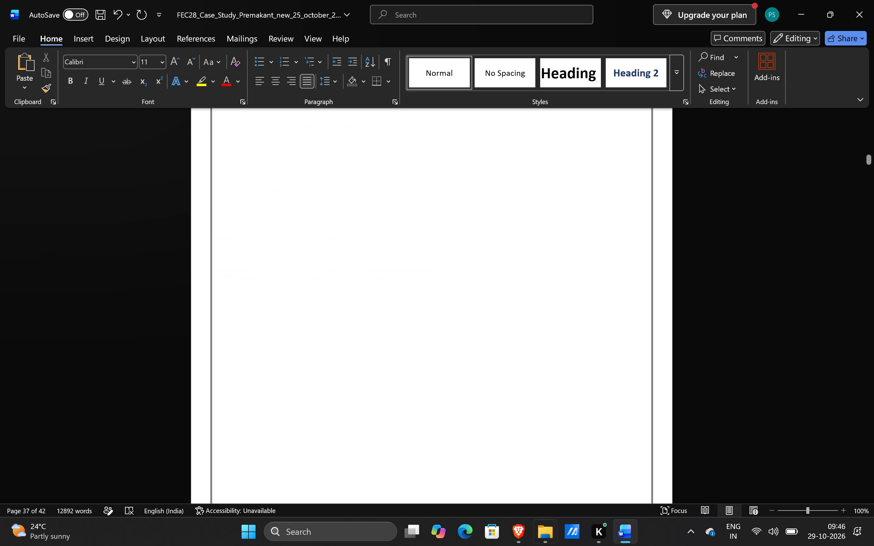
pyautogui.scroll(-4, 526, 545)
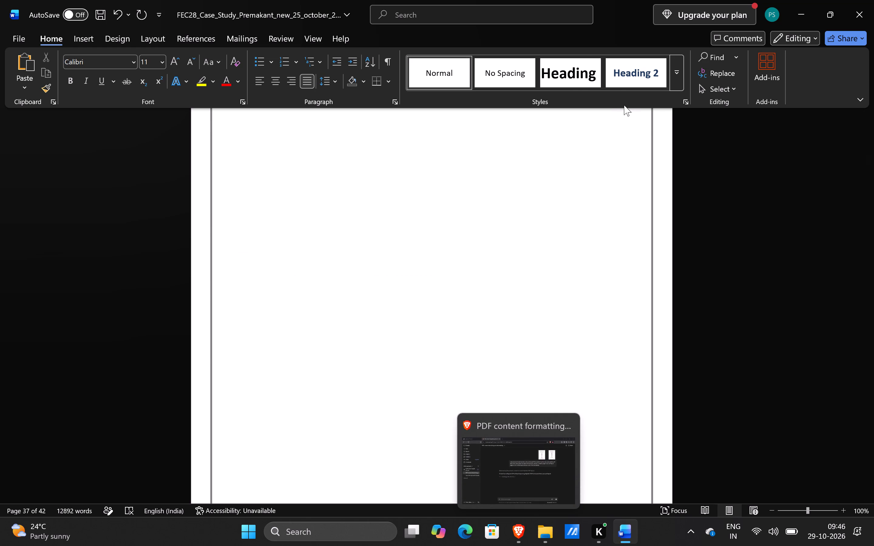
pyautogui.scroll(-4, 624, 105)
pyautogui.scroll(-5, 612, 150)
pyautogui.scroll(12, 612, 150)
pyautogui.scroll(-5, 613, 139)
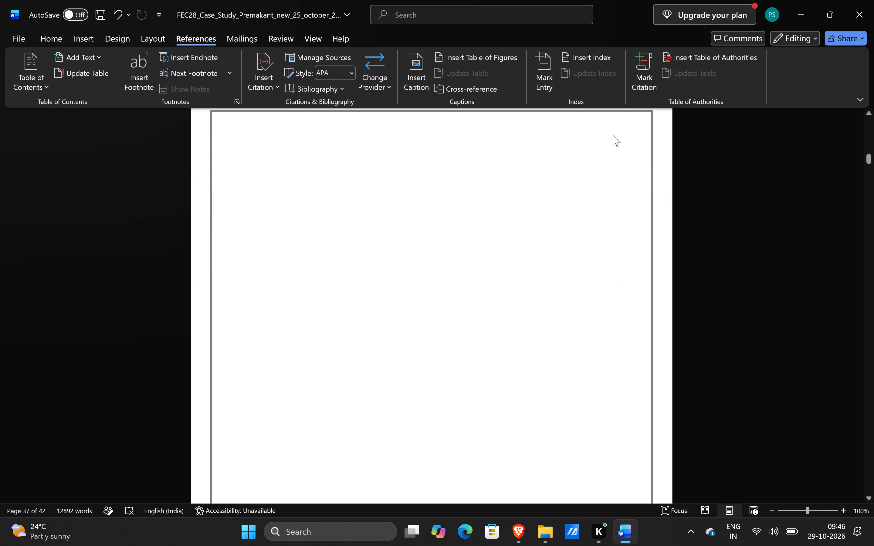
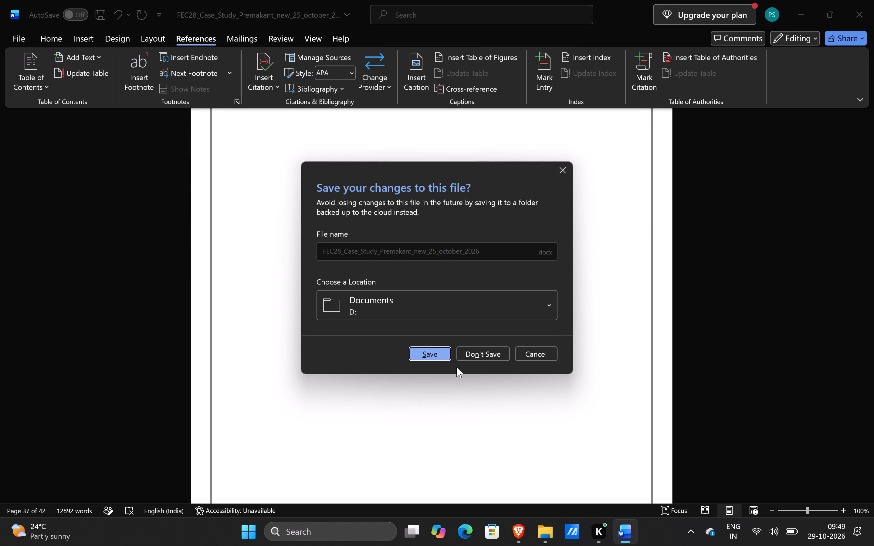
# Close the 25 October case study Word document without saving its changes.
pyautogui.click(464, 359)
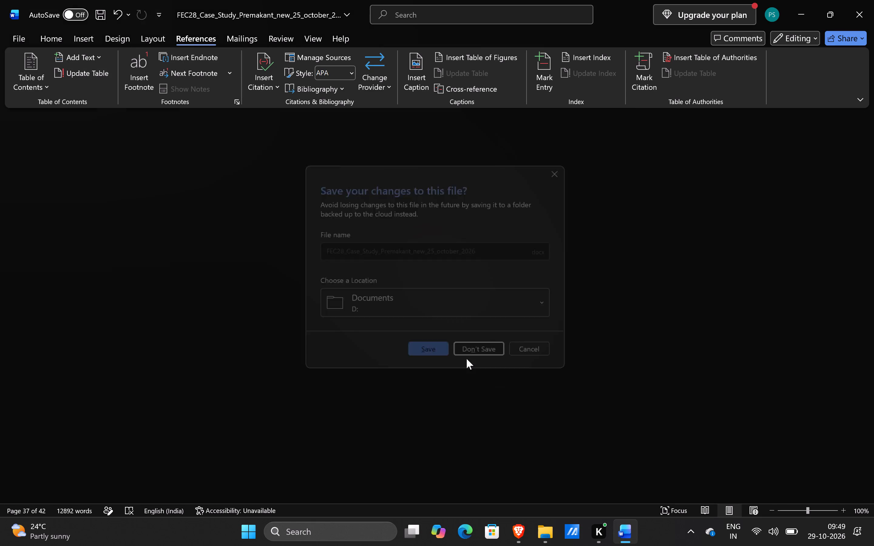
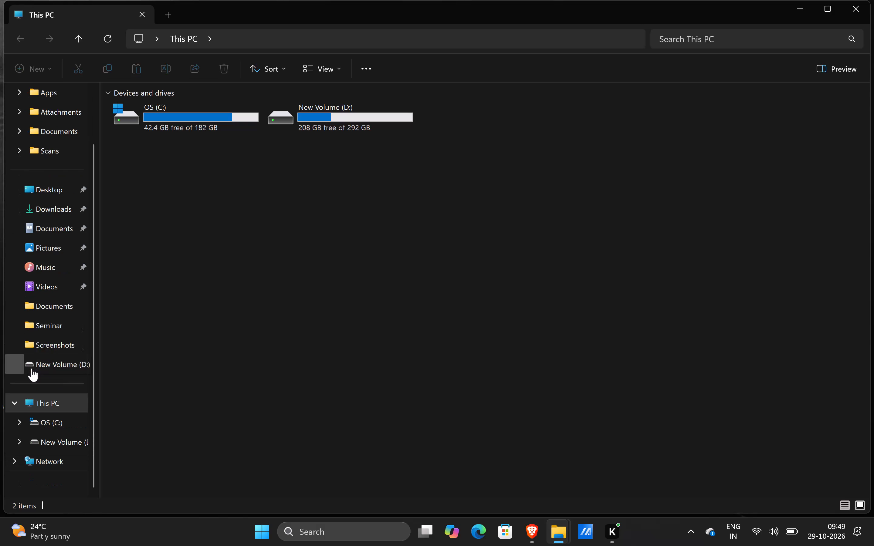
# Open the 29 October FEC28 case study PDF from the D: drive in Word just once, converting it to an editable document.
pyautogui.click(59, 434)
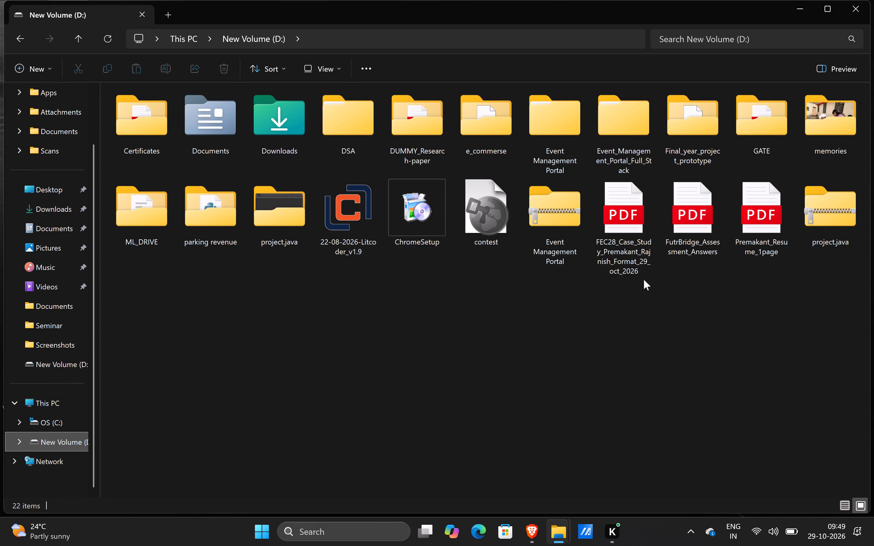
pyautogui.rightClick(625, 242)
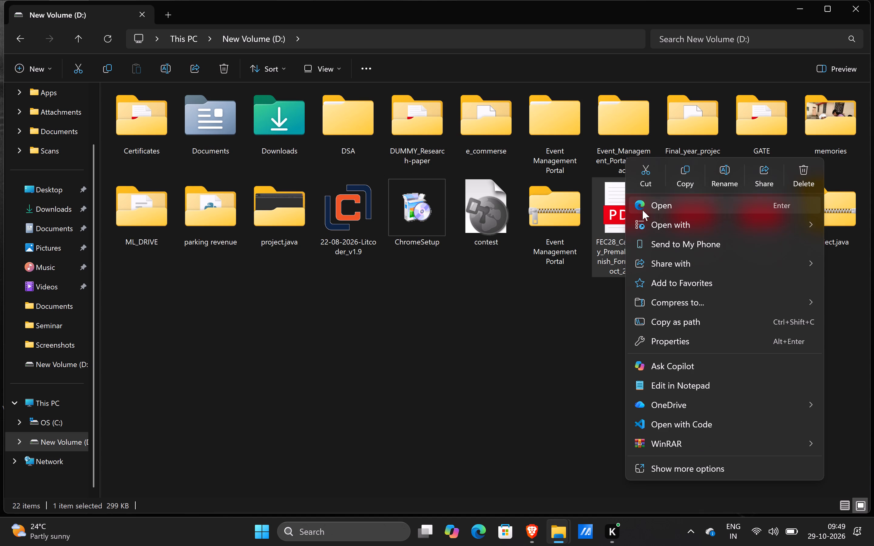
pyautogui.click(652, 224)
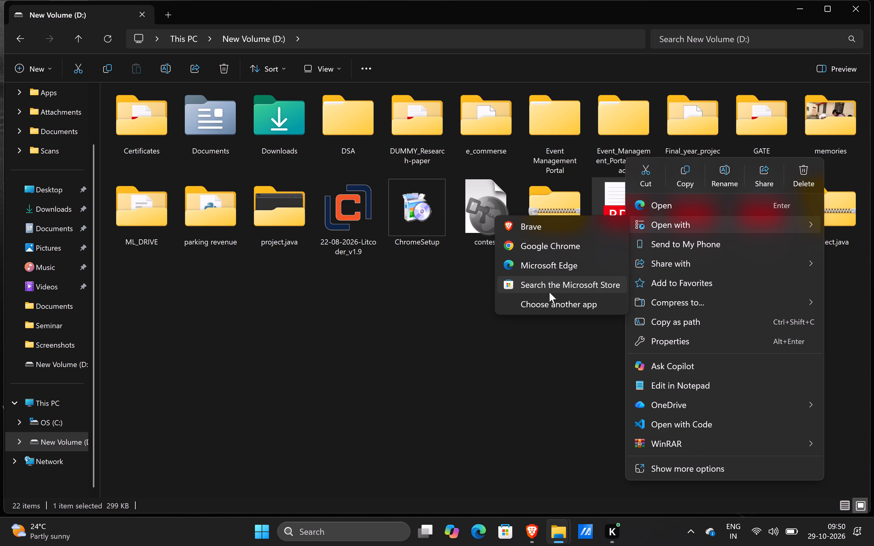
pyautogui.click(549, 301)
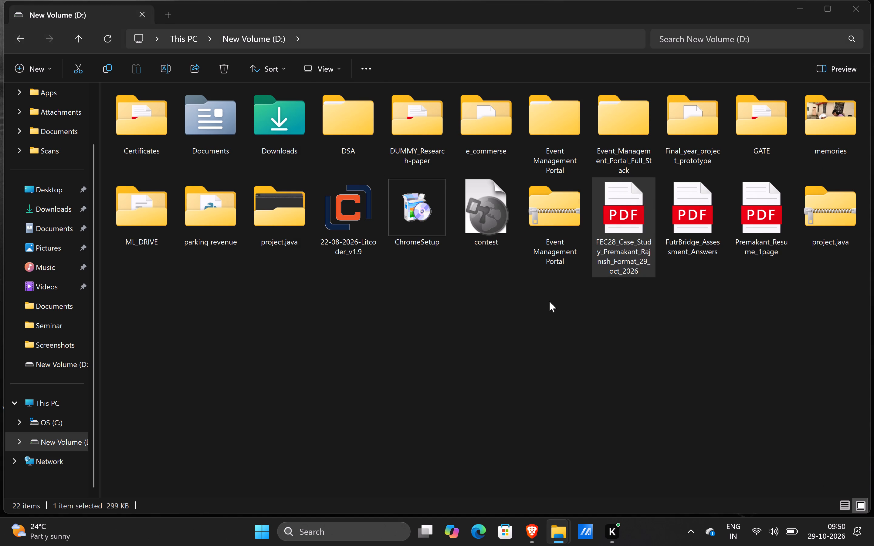
pyautogui.scroll(-5, 380, 238)
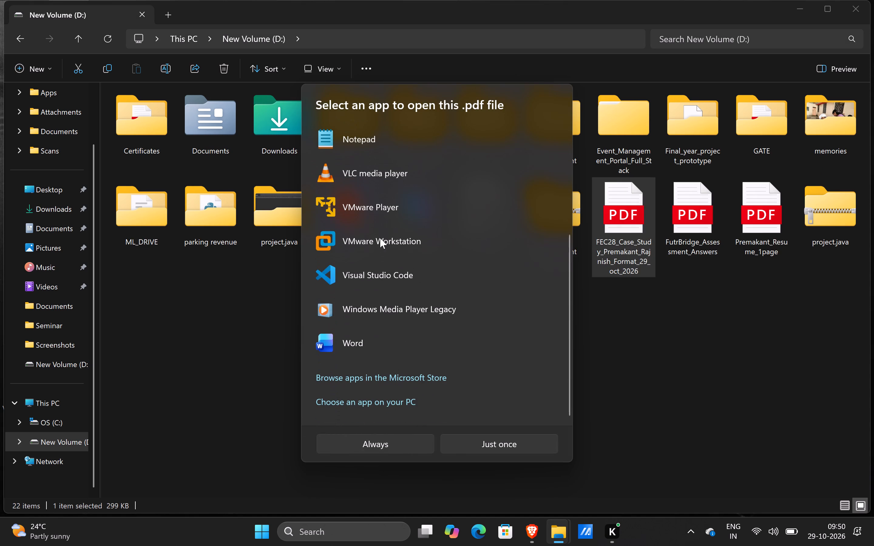
pyautogui.click(376, 352)
pyautogui.click(511, 448)
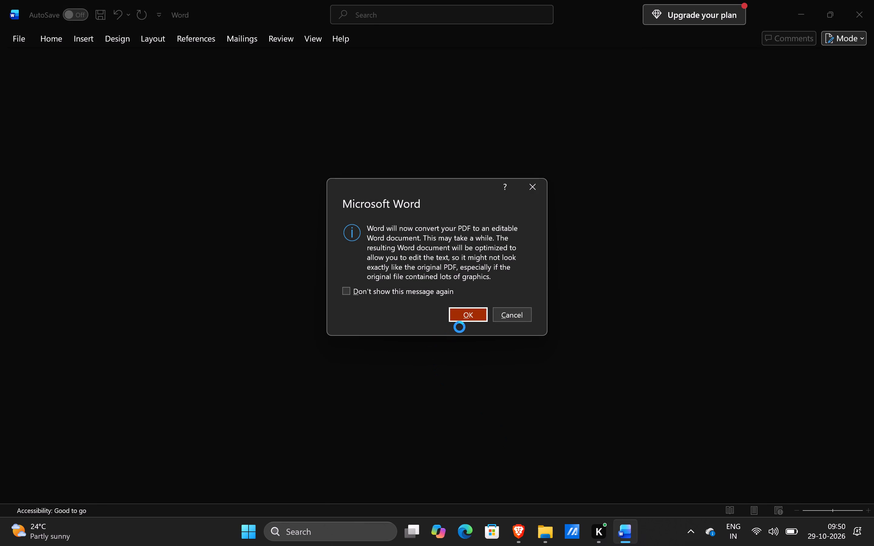
pyautogui.click(466, 318)
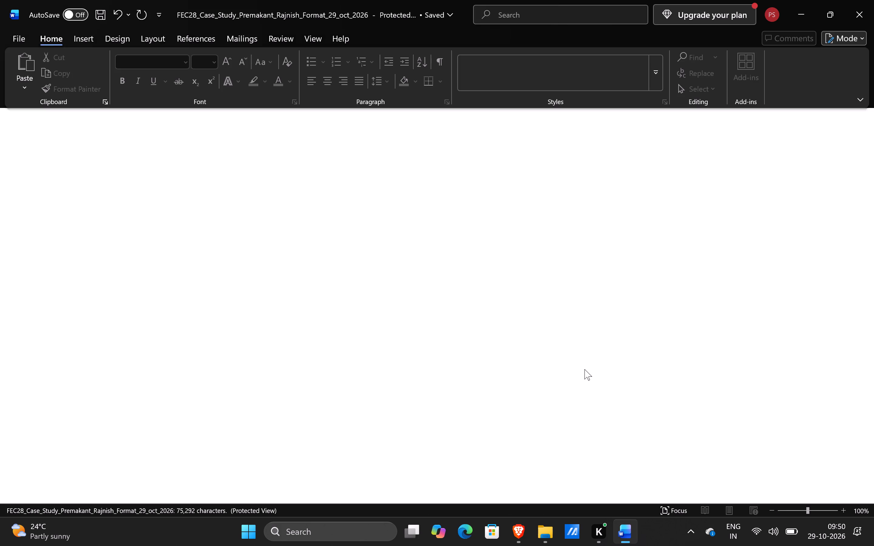
# Enable editing for the converted case study document and accept the PDF conversion again.
pyautogui.scroll(-4, 505, 323)
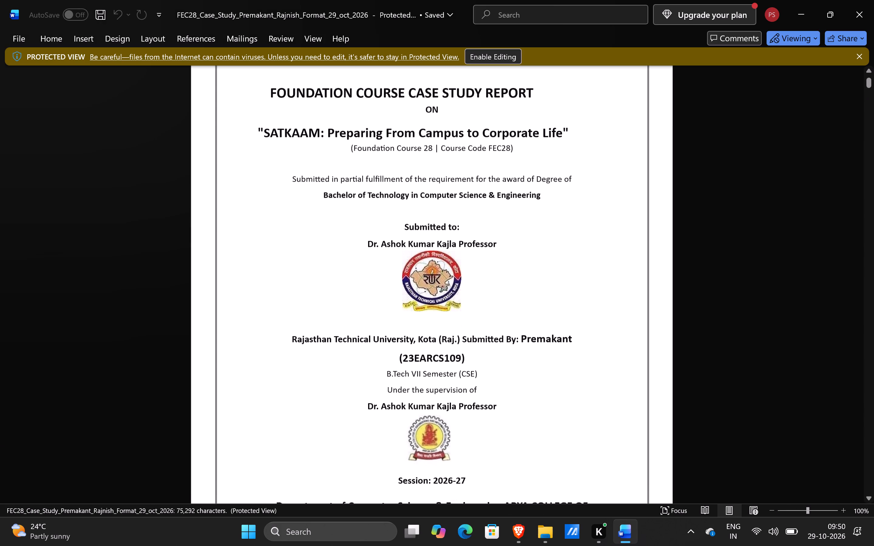
pyautogui.scroll(-5, 505, 323)
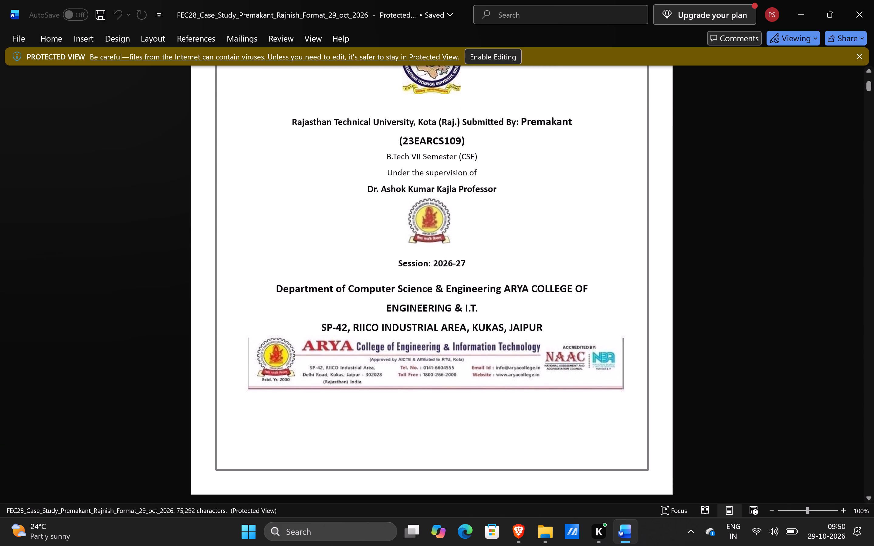
pyautogui.click(549, 328)
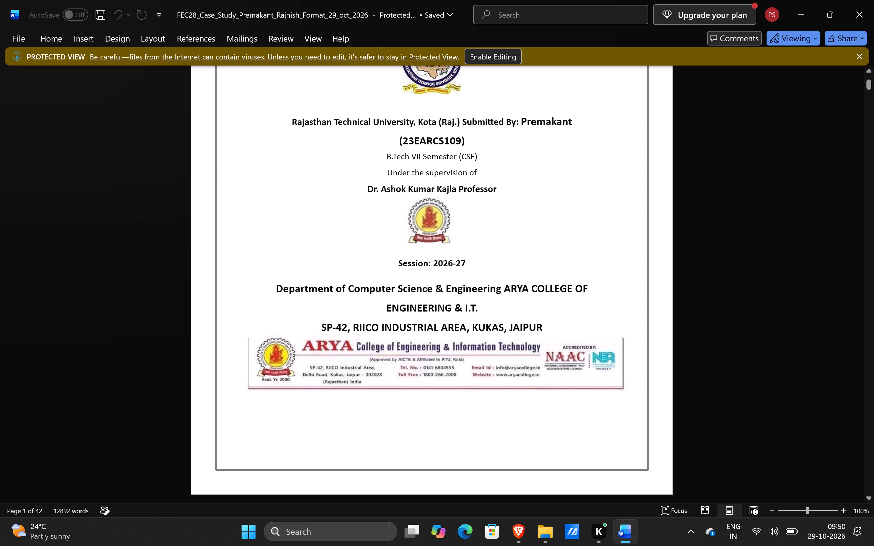
pyautogui.press('Return')
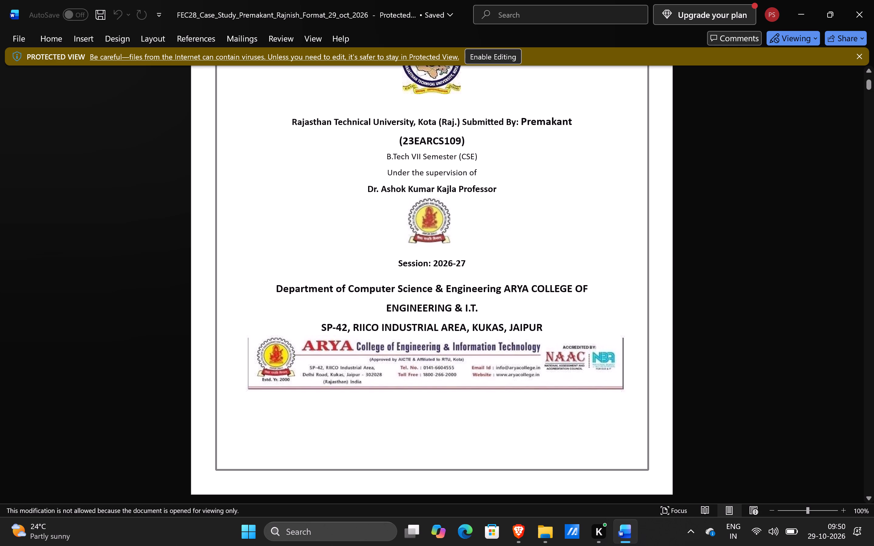
pyautogui.press('Return')
pyautogui.click(493, 57)
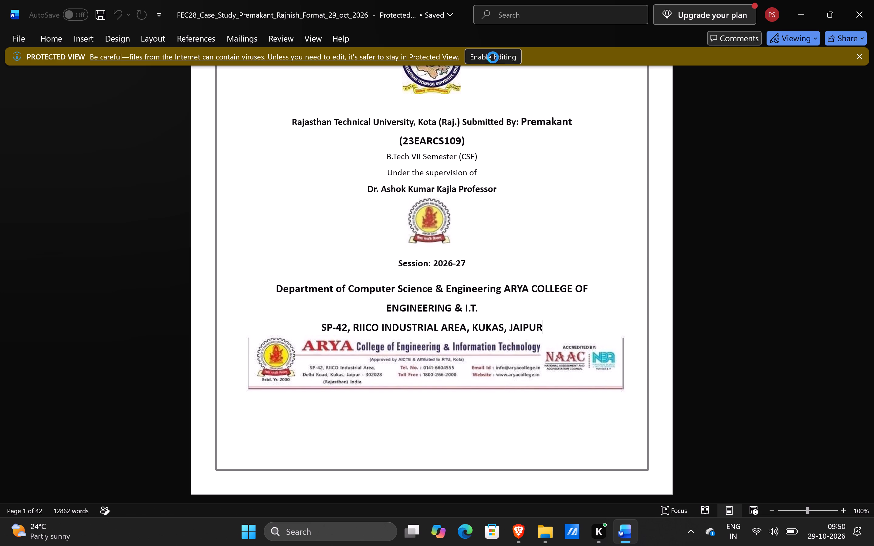
pyautogui.click(462, 312)
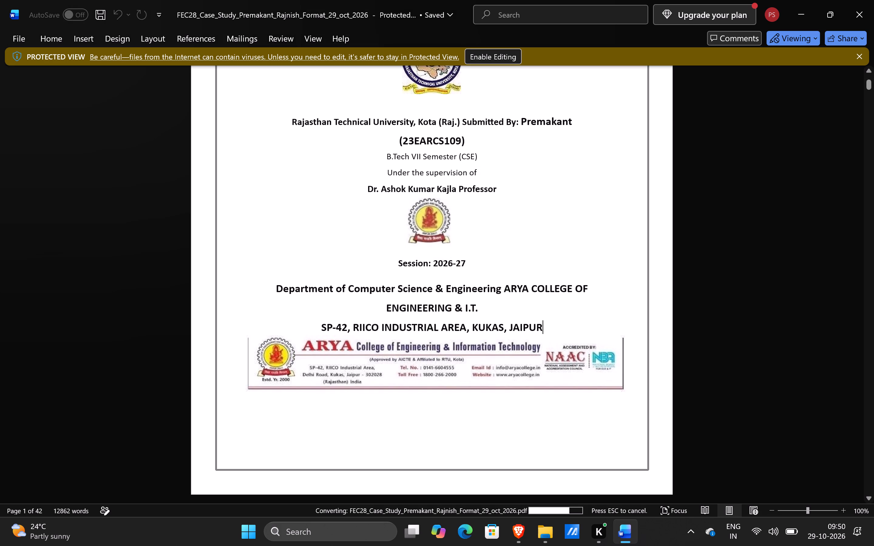
pyautogui.press('Return')
pyautogui.press('Return')
pyautogui.press('Return')
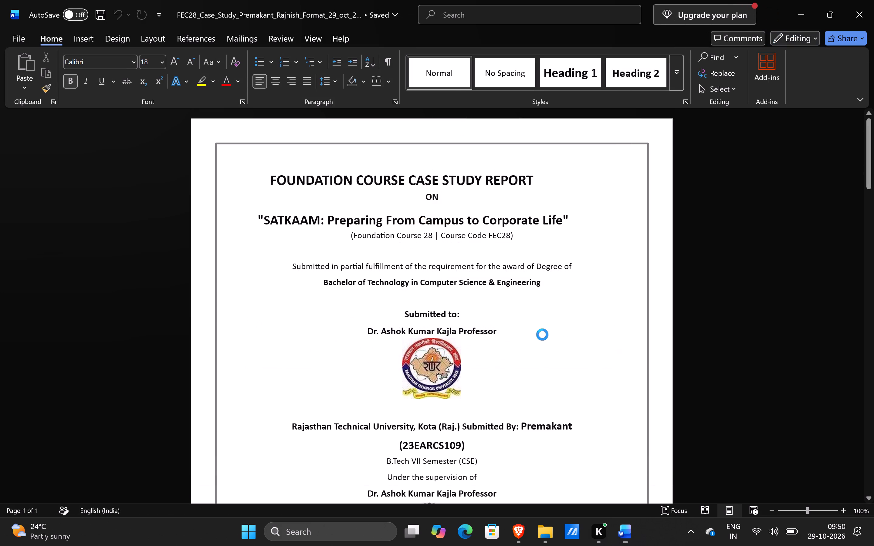
# Insert three paragraph breaks after the college address line on the cover page to push the college banner onto the Certificate page.
pyautogui.scroll(-4, 542, 335)
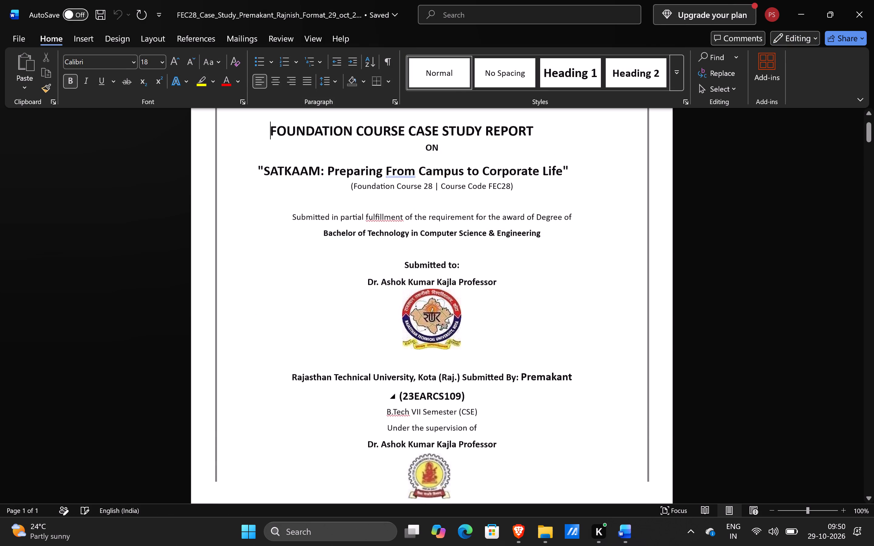
pyautogui.scroll(-7, 540, 337)
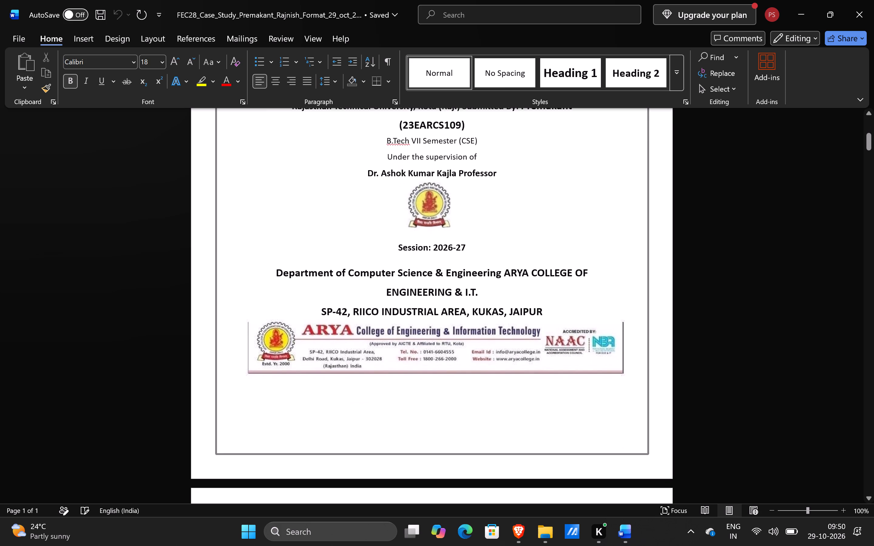
pyautogui.click(556, 309)
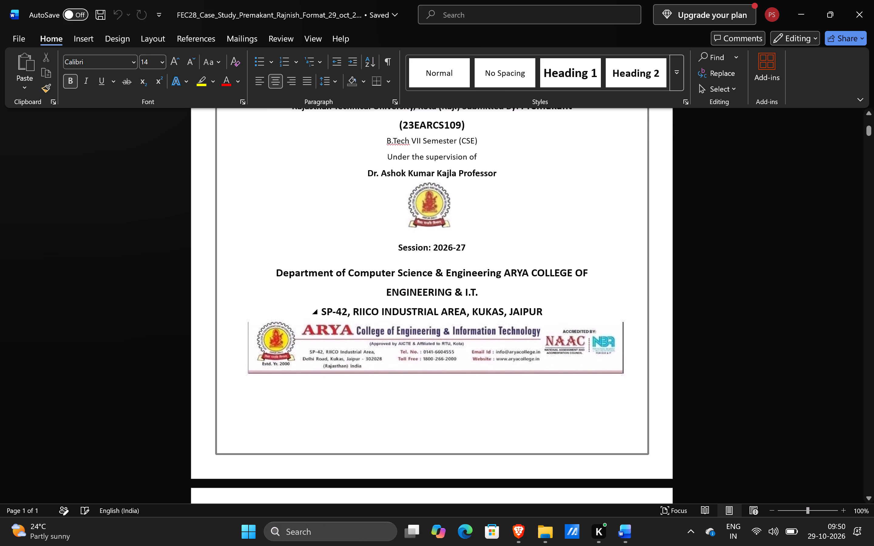
pyautogui.press('Return')
pyautogui.press('Return')
pyautogui.press('Return')
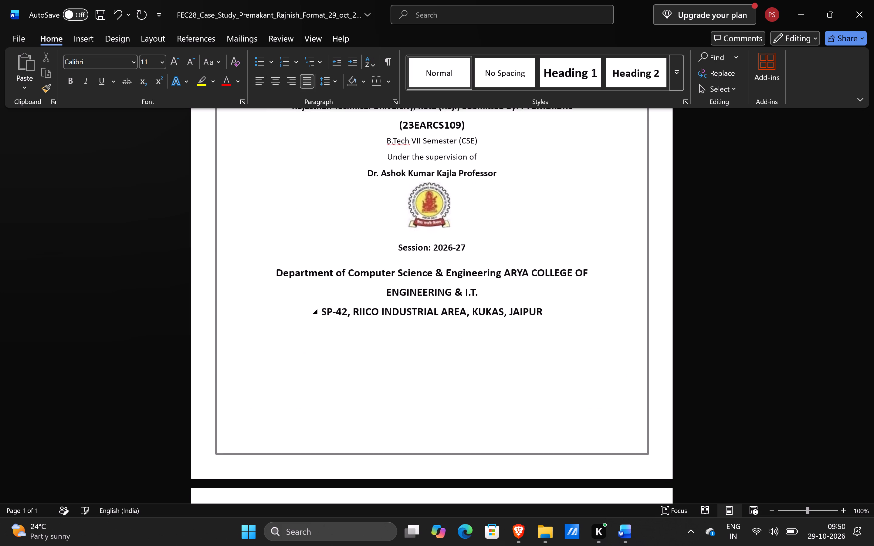
# Set the college banner above the CERTIFICATE heading to Tight text wrapping with its position fixed on the page.
pyautogui.scroll(-8, 554, 322)
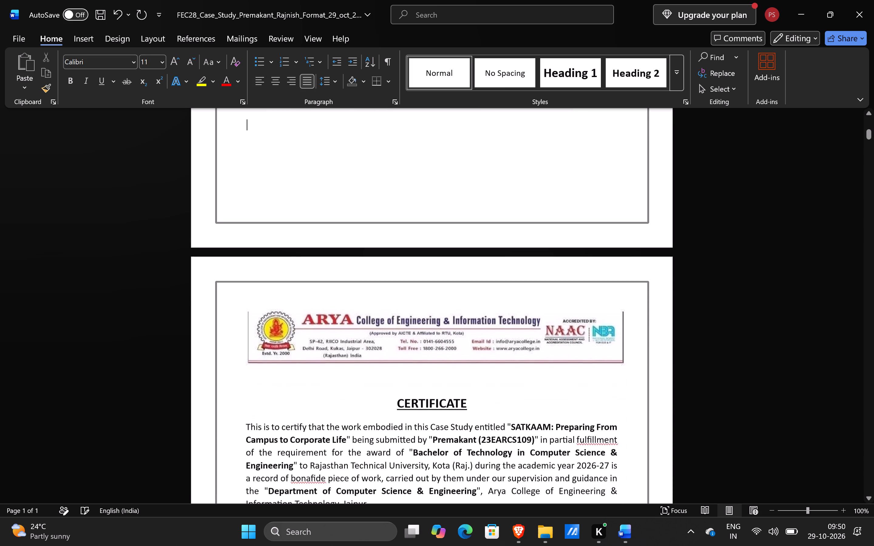
pyautogui.rightClick(520, 343)
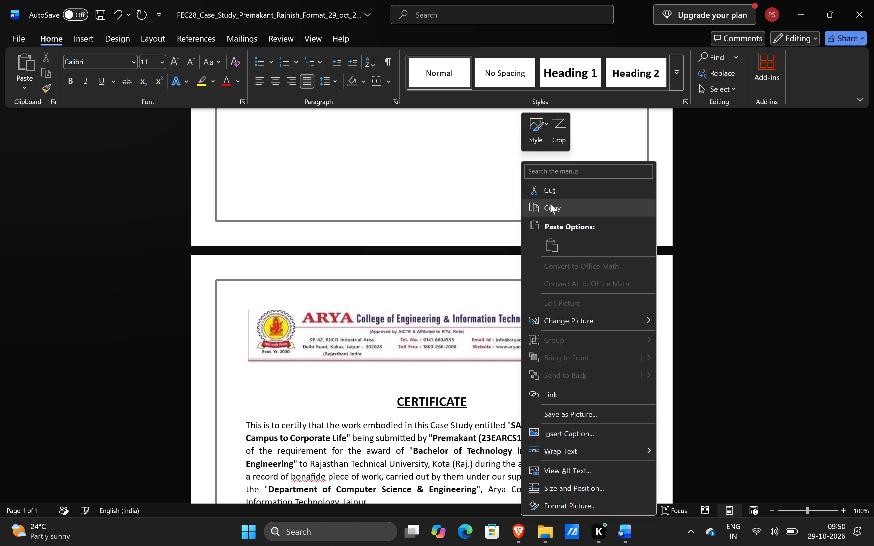
pyautogui.click(442, 322)
pyautogui.click(503, 338)
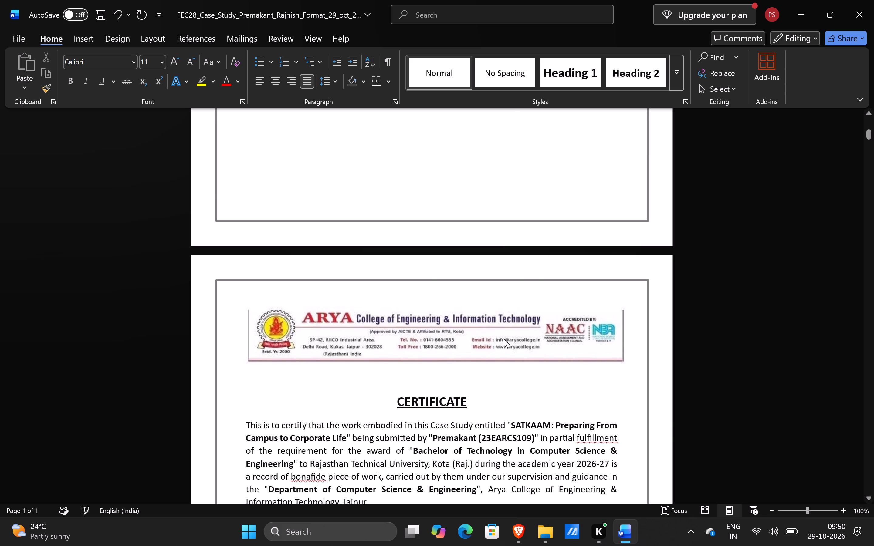
pyautogui.click(645, 322)
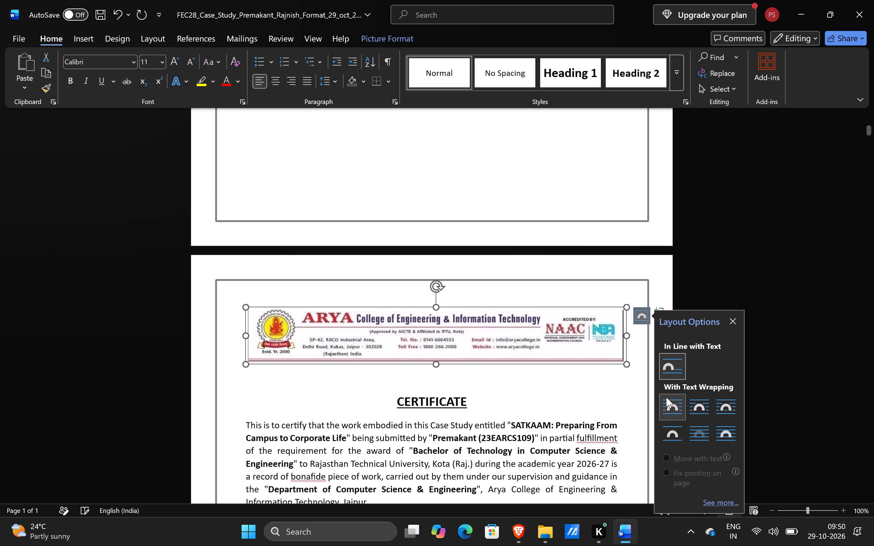
pyautogui.click(698, 403)
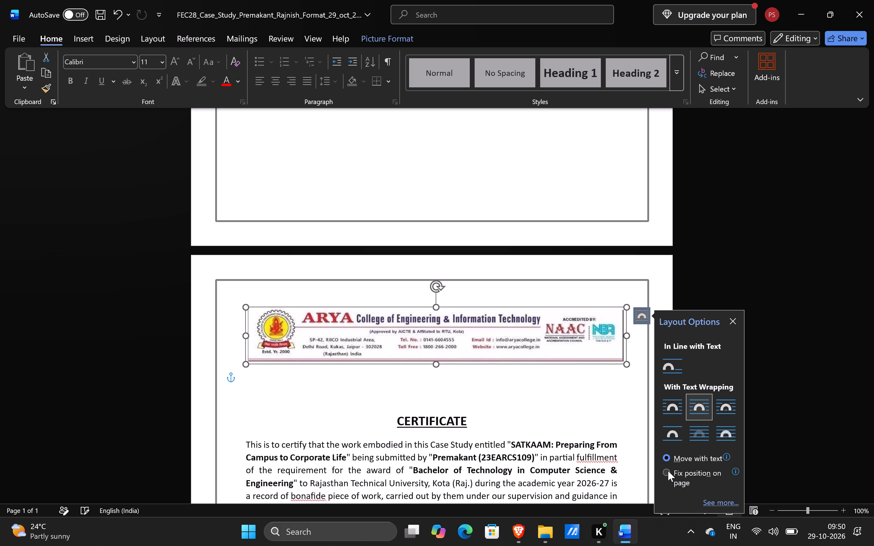
pyautogui.click(668, 471)
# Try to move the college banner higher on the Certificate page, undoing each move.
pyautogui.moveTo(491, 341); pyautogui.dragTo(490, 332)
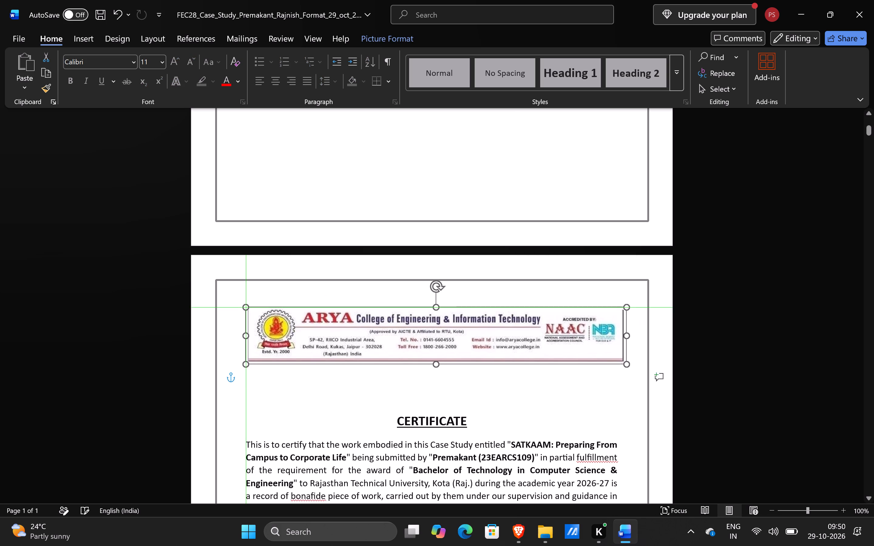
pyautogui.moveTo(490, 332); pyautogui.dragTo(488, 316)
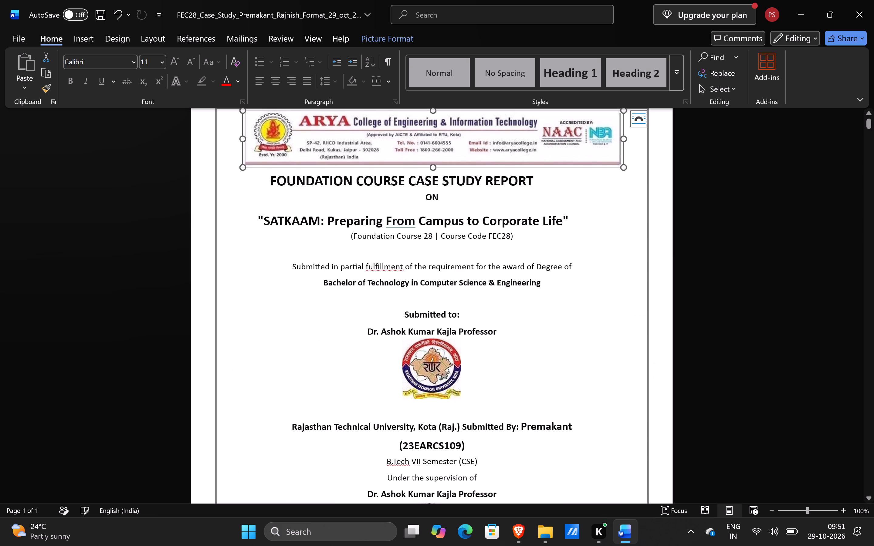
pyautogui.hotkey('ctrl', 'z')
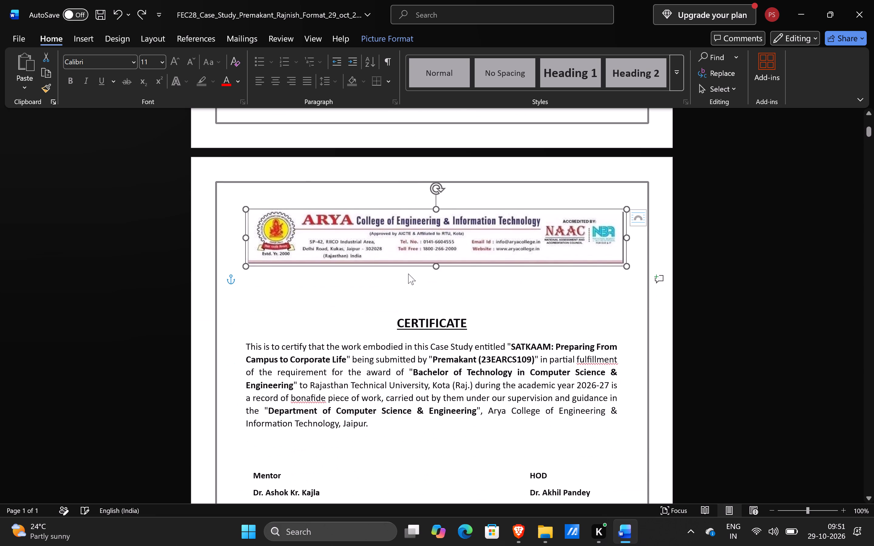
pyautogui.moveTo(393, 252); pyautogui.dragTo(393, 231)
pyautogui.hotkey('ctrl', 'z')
# Widen the Certificate page's college banner on both sides so it spans the full width of the page border.
pyautogui.moveTo(243, 236); pyautogui.dragTo(218, 236)
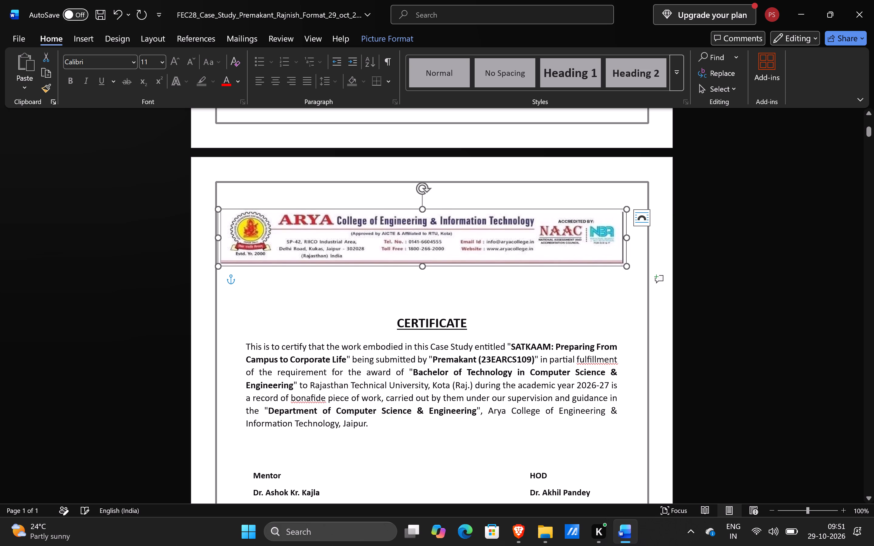
pyautogui.moveTo(625, 236); pyautogui.dragTo(638, 240)
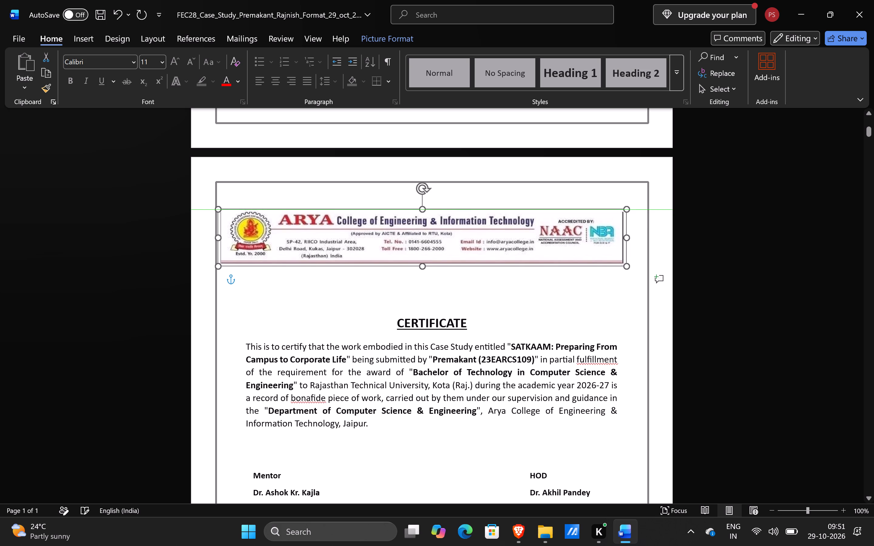
pyautogui.moveTo(638, 240); pyautogui.dragTo(643, 240)
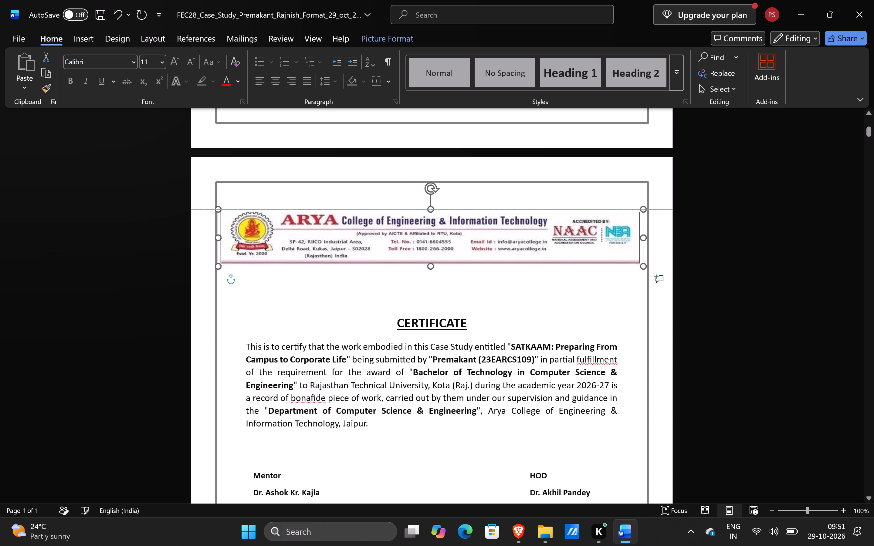
pyautogui.moveTo(643, 240); pyautogui.dragTo(650, 240)
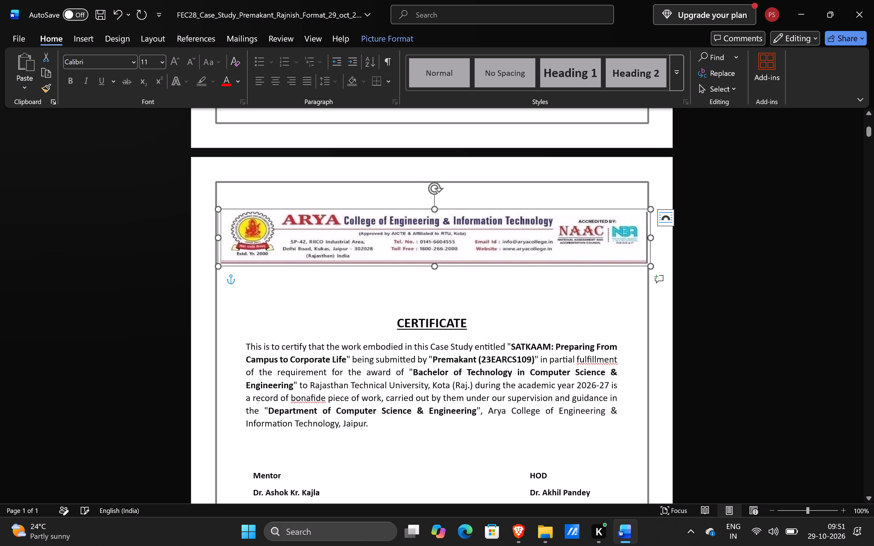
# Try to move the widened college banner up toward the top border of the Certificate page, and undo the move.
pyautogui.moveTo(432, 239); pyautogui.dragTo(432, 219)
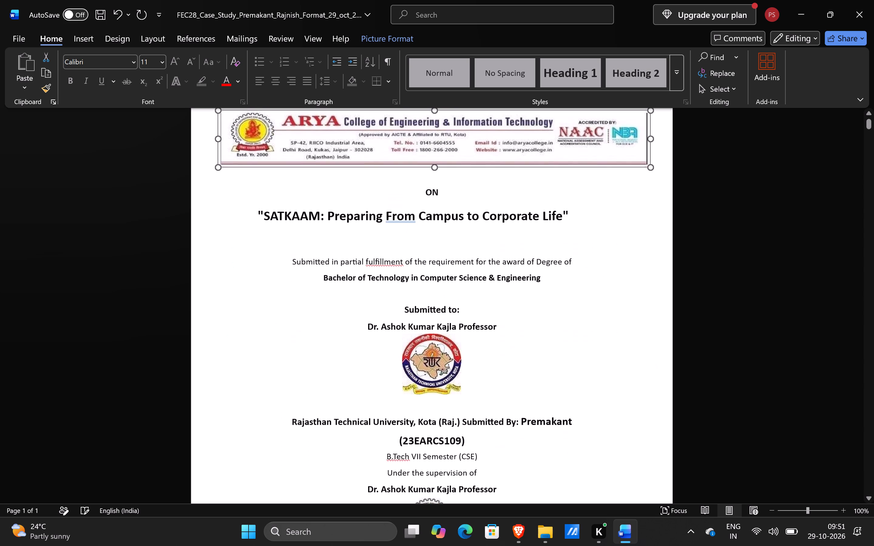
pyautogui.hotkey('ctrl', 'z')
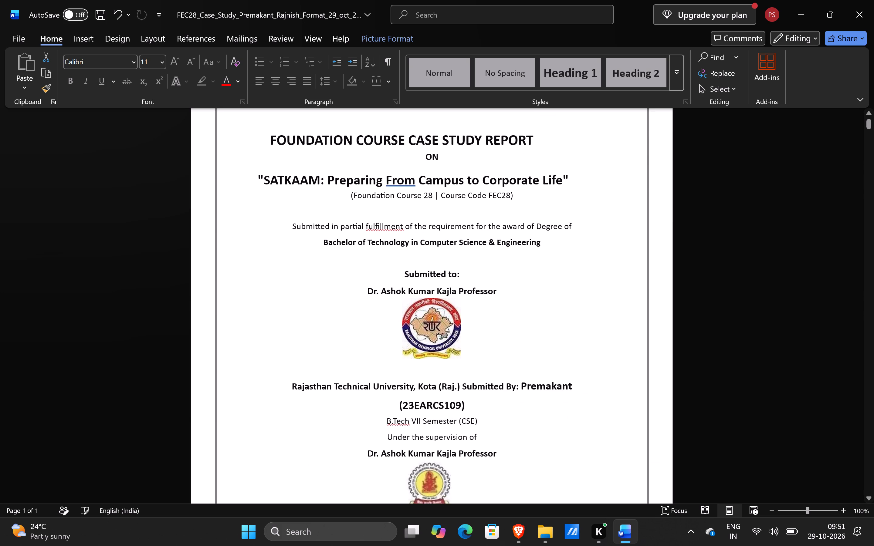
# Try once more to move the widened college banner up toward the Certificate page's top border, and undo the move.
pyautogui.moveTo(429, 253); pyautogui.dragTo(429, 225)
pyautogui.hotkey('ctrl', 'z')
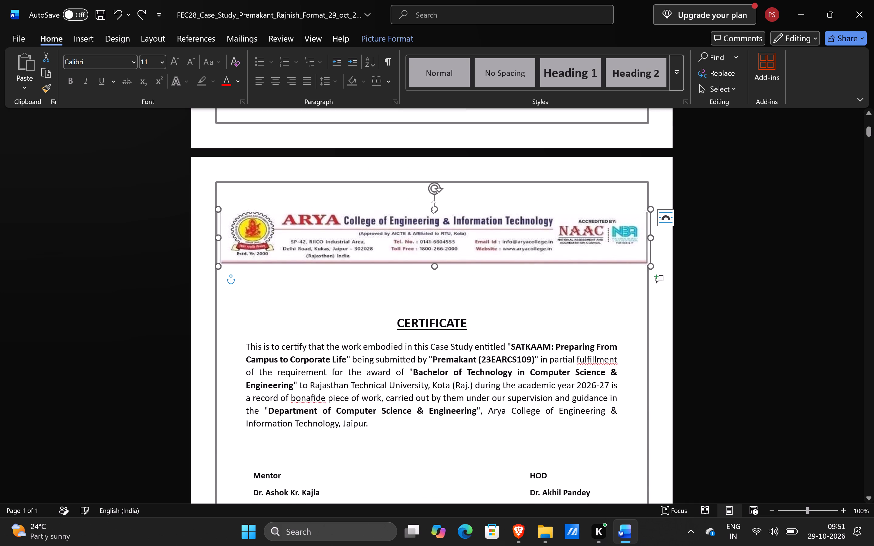
# Stretch the top edge of the Certificate page's college banner up until it meets the top page border.
pyautogui.moveTo(433, 207); pyautogui.dragTo(433, 192)
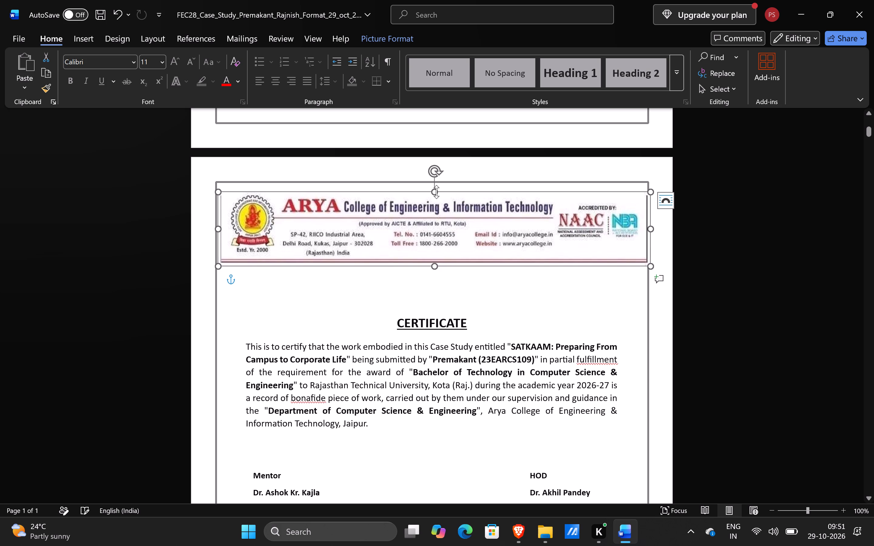
pyautogui.moveTo(436, 192); pyautogui.dragTo(436, 186)
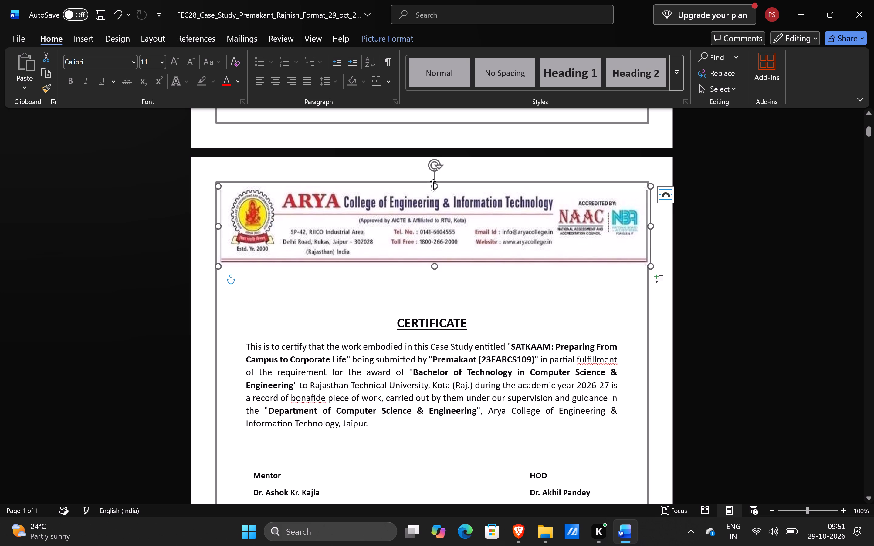
pyautogui.moveTo(433, 185); pyautogui.dragTo(435, 182)
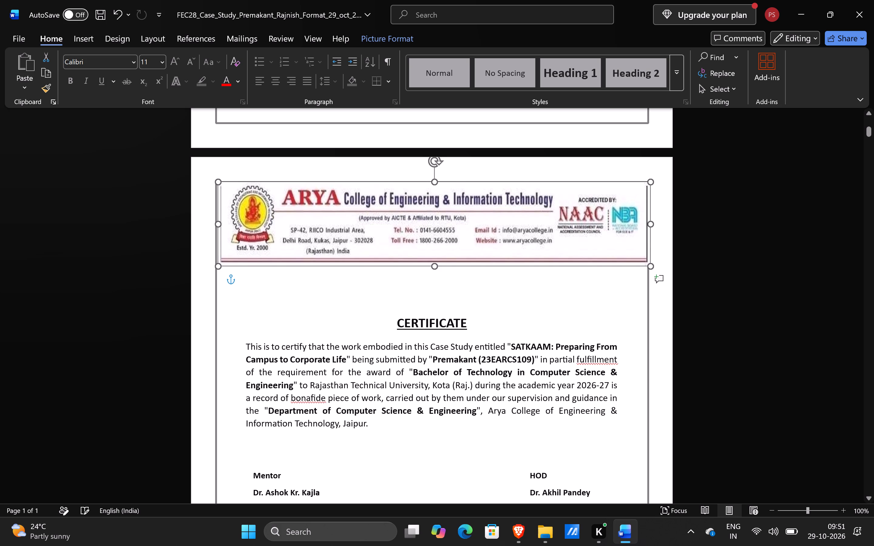
pyautogui.moveTo(435, 182); pyautogui.dragTo(435, 183)
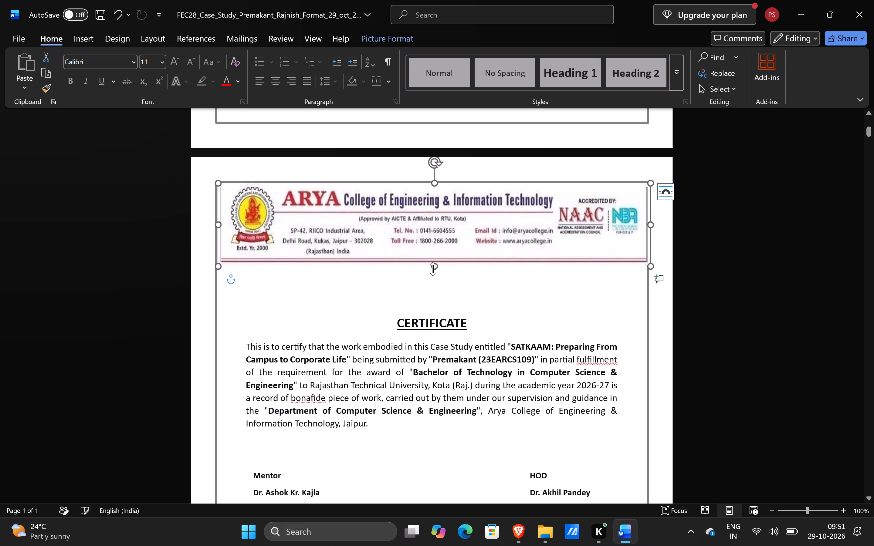
# Raise the bottom edge of the Certificate page's college banner to make it shorter, undoing the last resize that shifts it to the cover.
pyautogui.moveTo(434, 267); pyautogui.dragTo(434, 259)
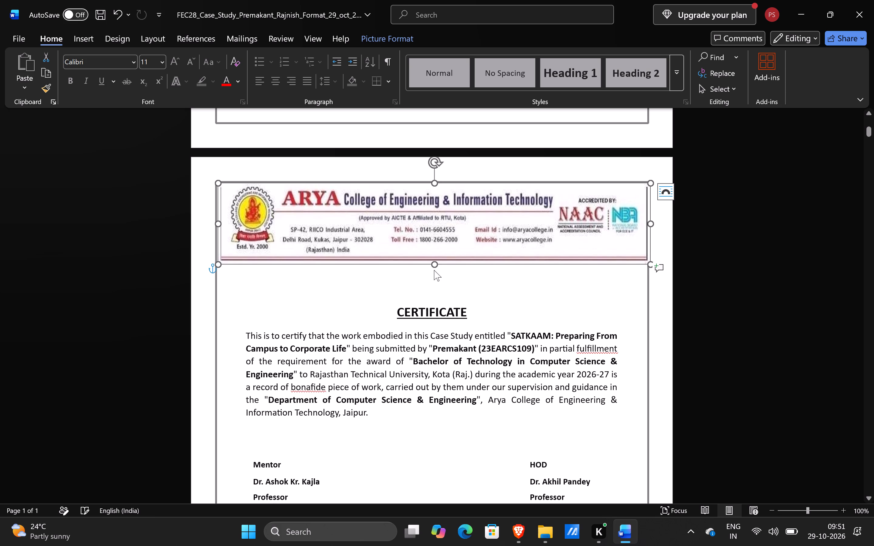
pyautogui.moveTo(434, 266); pyautogui.dragTo(436, 251)
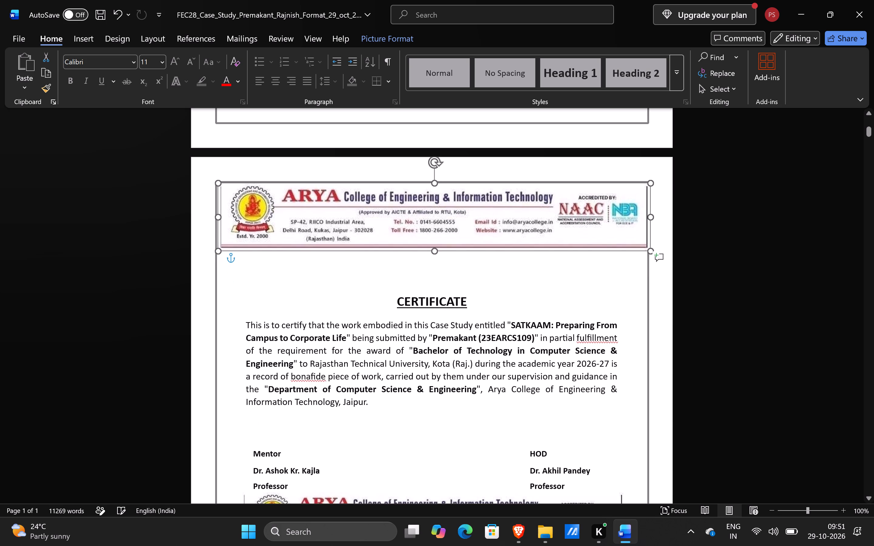
pyautogui.moveTo(436, 251); pyautogui.dragTo(436, 250)
pyautogui.moveTo(435, 251); pyautogui.dragTo(435, 241)
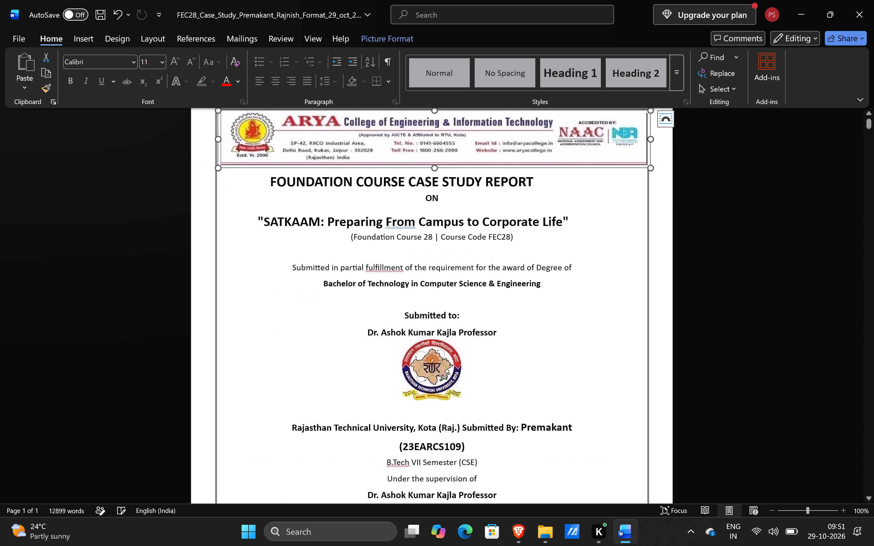
pyautogui.hotkey('ctrl', 'z')
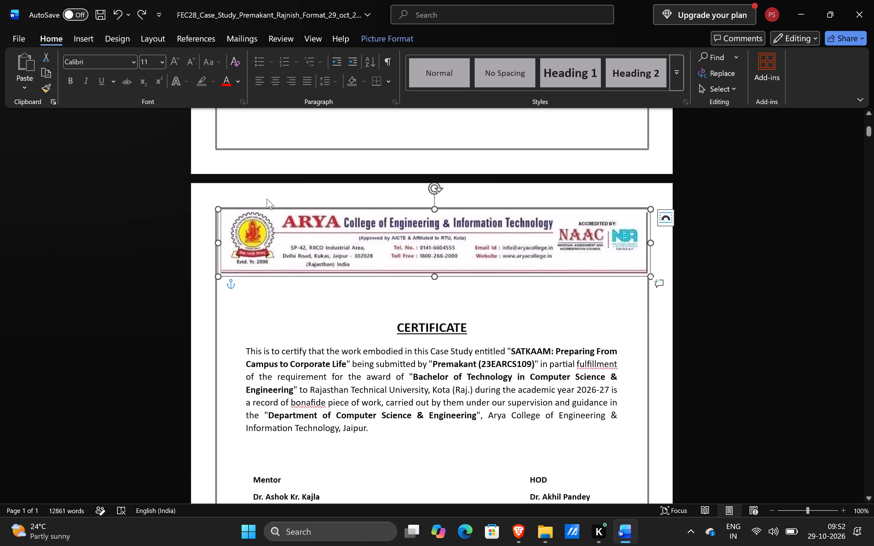
pyautogui.click(308, 298)
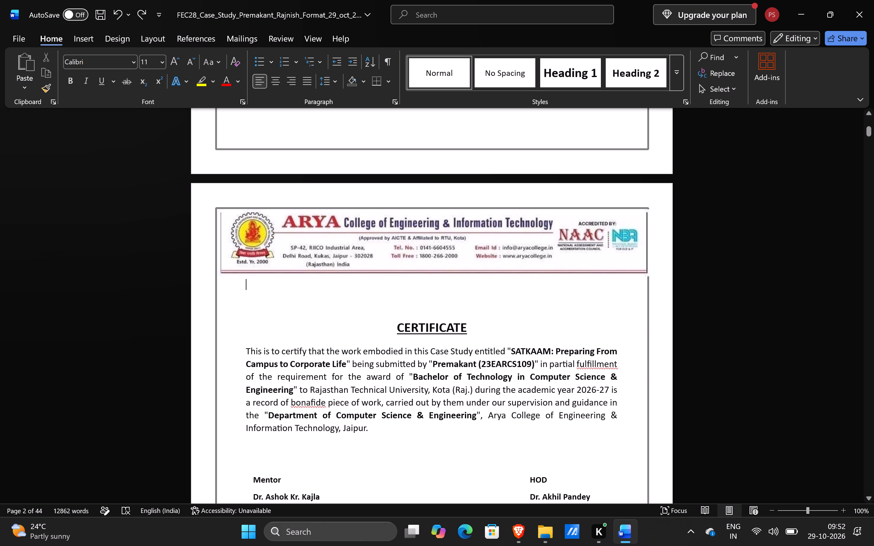
# Nudge the college banner above the CERTIFICATE heading slightly left so its right side fits within the page border.
pyautogui.click(407, 261)
pyautogui.click(434, 293)
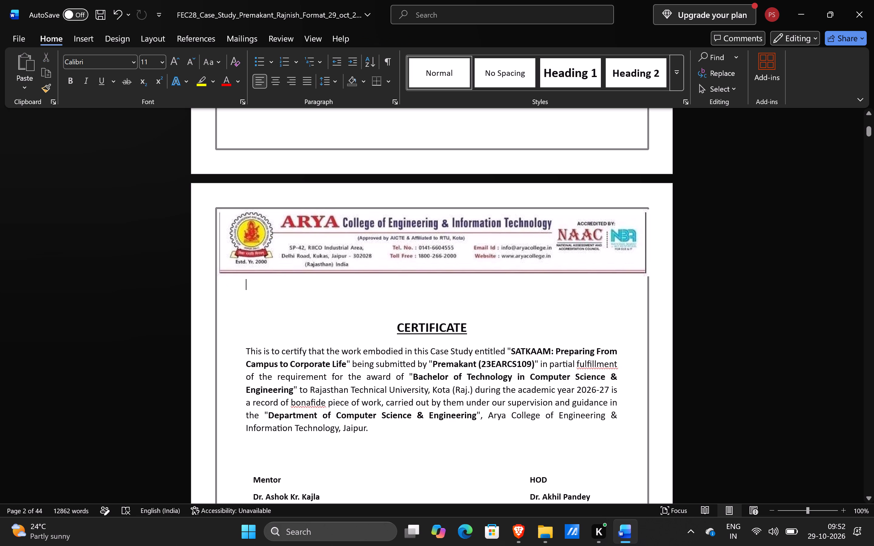
pyautogui.moveTo(429, 255); pyautogui.dragTo(413, 255)
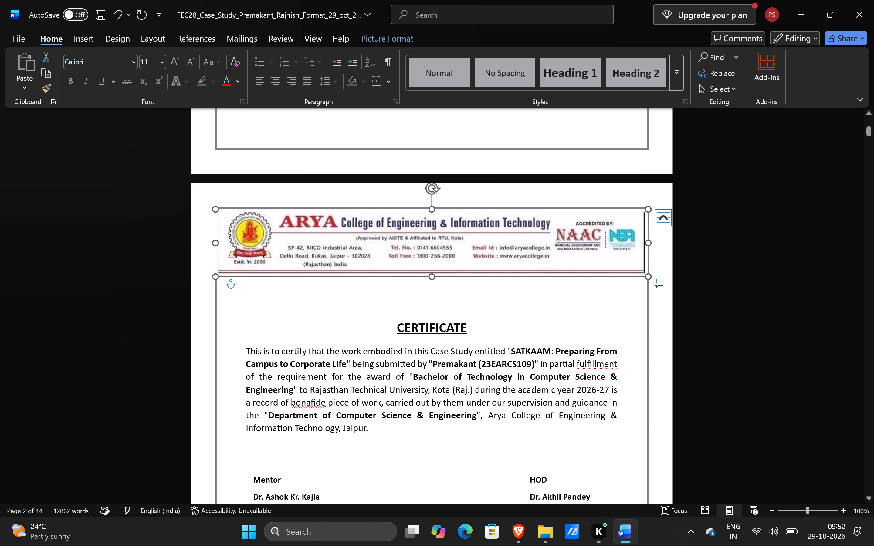
pyautogui.click(442, 296)
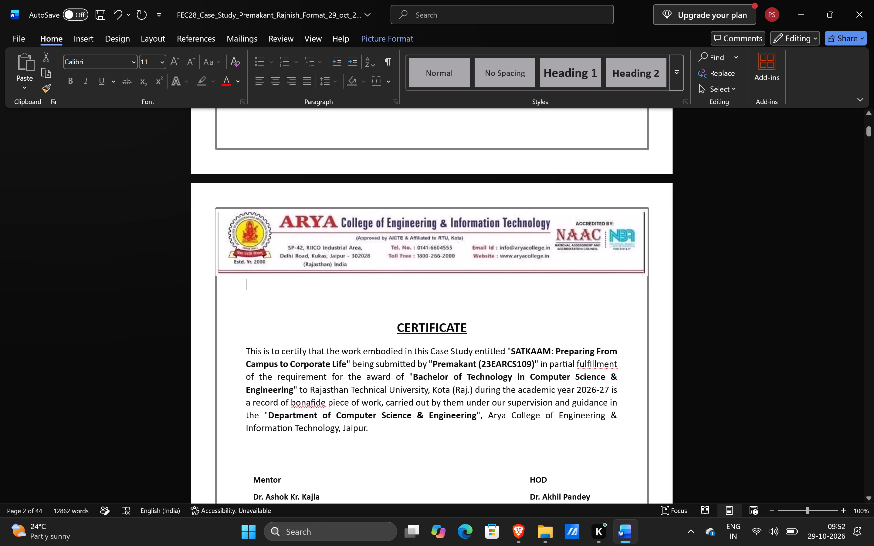
# Adjust the left edge of the Certificate page's college banner so it lines up with the left page border.
pyautogui.click(250, 245)
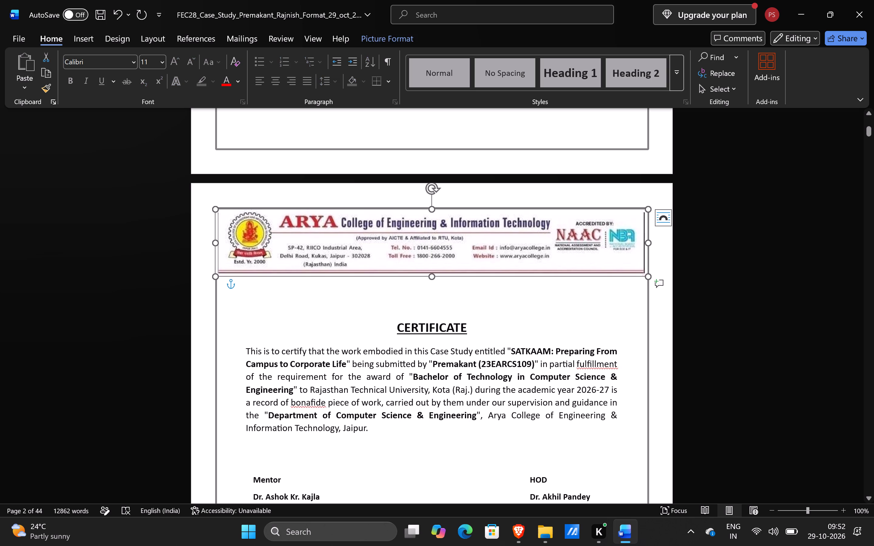
pyautogui.click(216, 243)
pyautogui.click(274, 308)
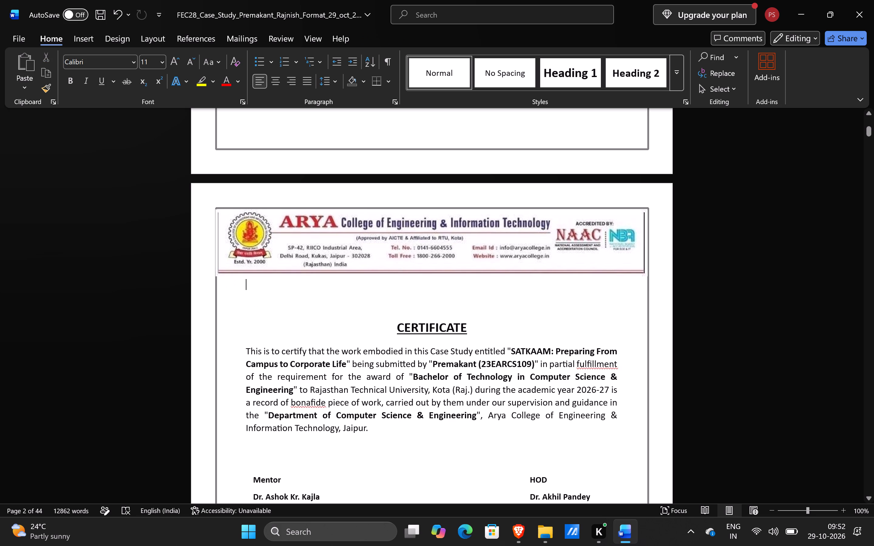
pyautogui.click(570, 260)
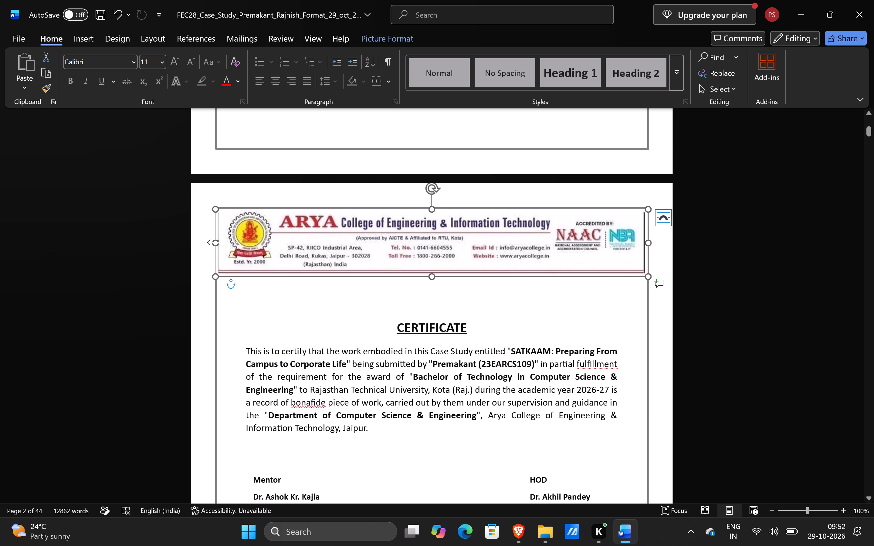
pyautogui.moveTo(216, 242); pyautogui.dragTo(228, 244)
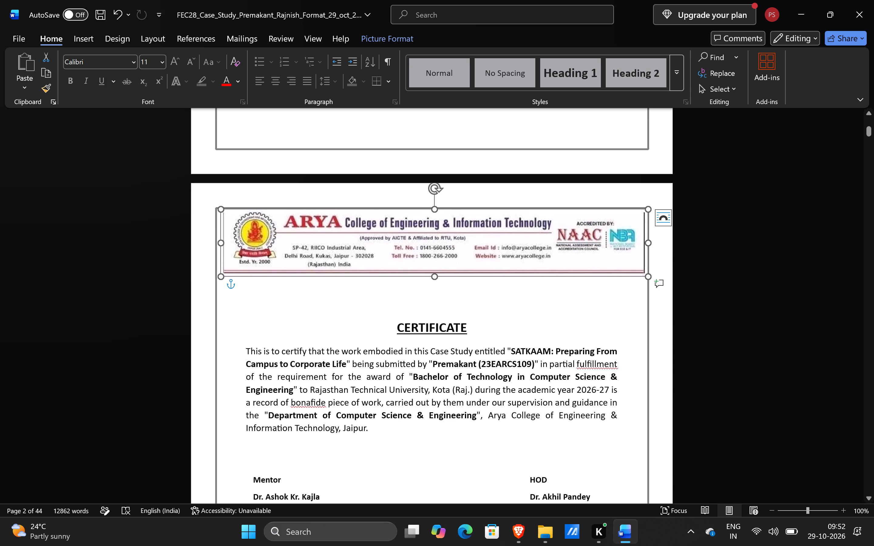
pyautogui.moveTo(222, 245); pyautogui.dragTo(212, 245)
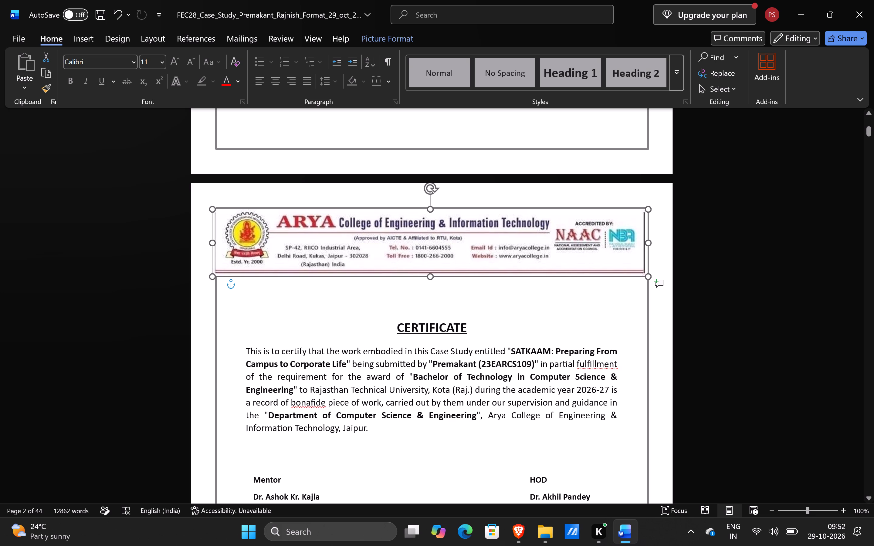
pyautogui.moveTo(212, 245); pyautogui.dragTo(217, 245)
pyautogui.click(297, 306)
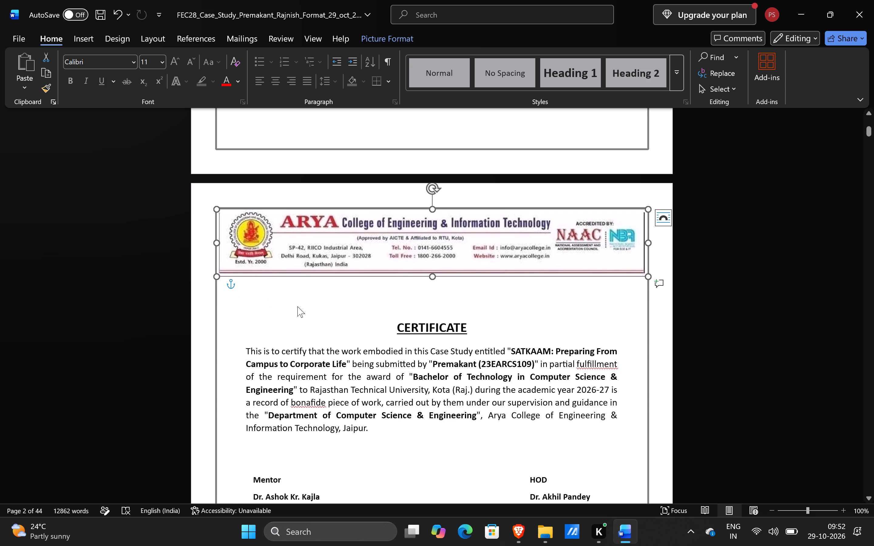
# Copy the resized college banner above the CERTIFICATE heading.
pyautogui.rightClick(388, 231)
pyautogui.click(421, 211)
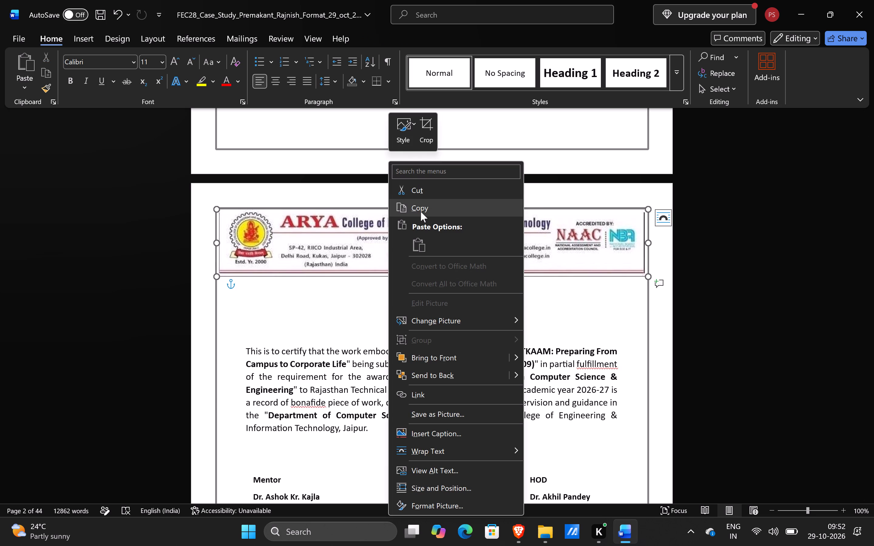
# Add 20 blank lines below the HOD's Professor title in the signature table to push the second college banner onto the next page.
pyautogui.scroll(-7, 415, 287)
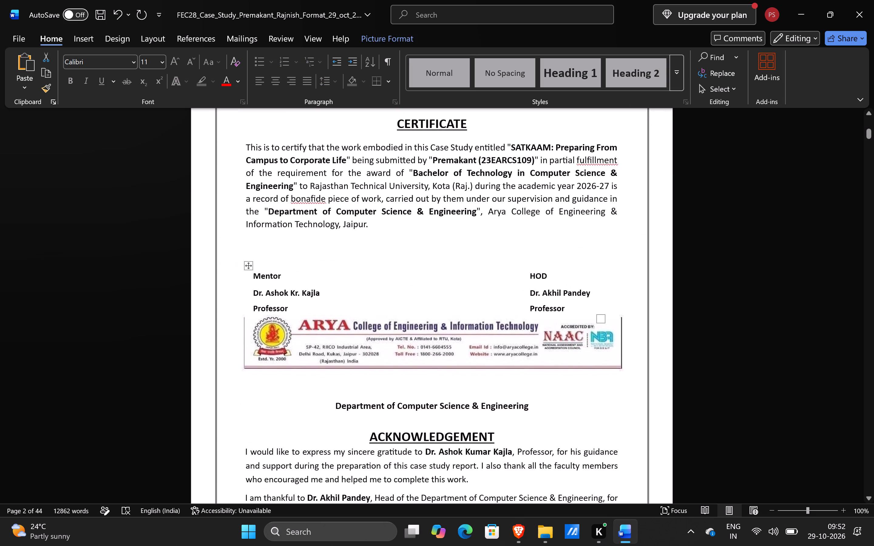
pyautogui.click(569, 308)
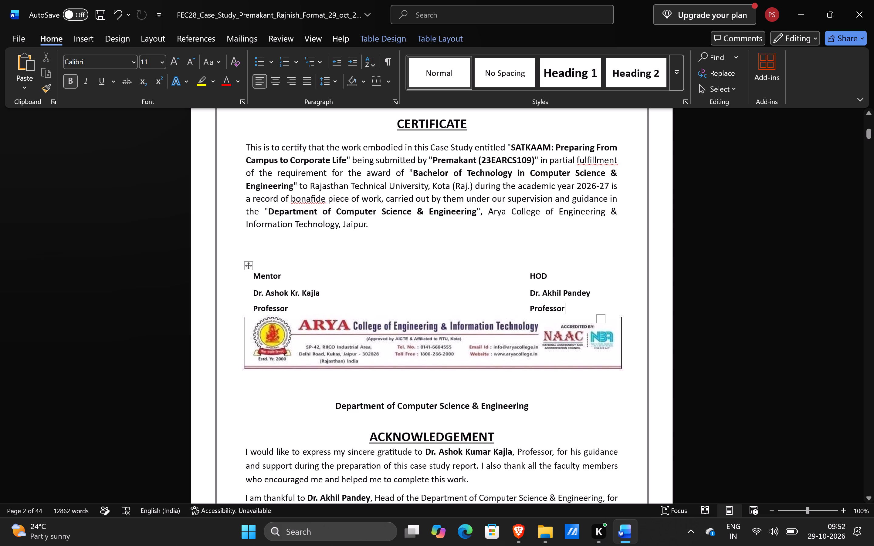
pyautogui.press('Return')
pyautogui.press('Return')
pyautogui.press('Return')
pyautogui.press('Return')
pyautogui.press('Return')
pyautogui.press('Return')
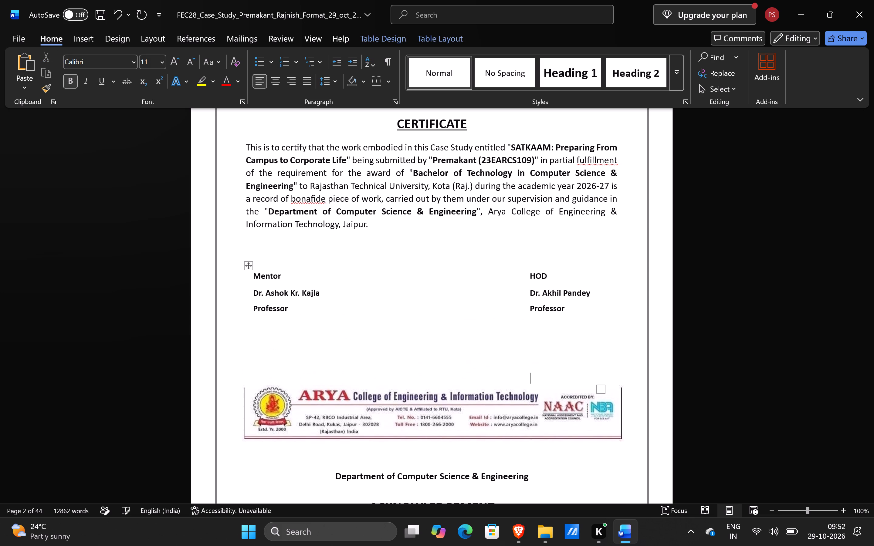
pyautogui.press('Return')
pyautogui.press('Return')
pyautogui.press('Return')
pyautogui.press('Return')
pyautogui.scroll(-7, 569, 310)
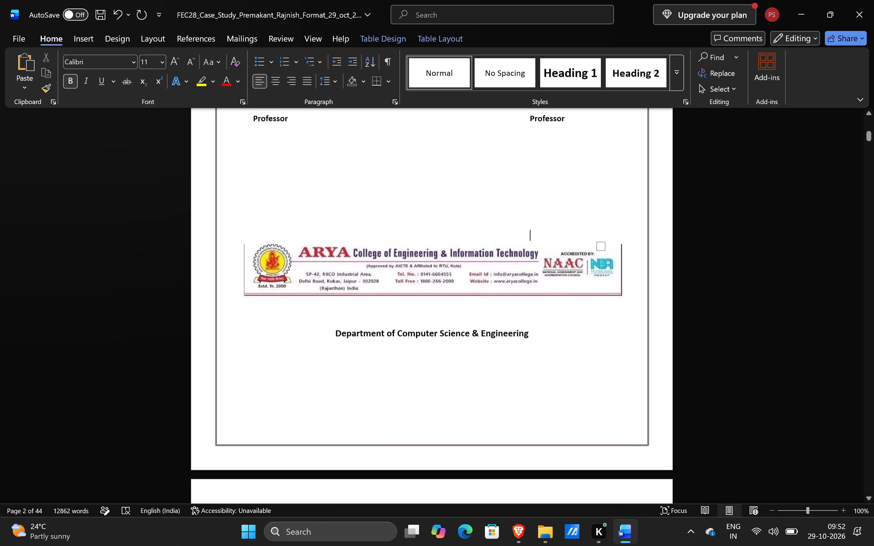
pyautogui.press('Return')
pyautogui.press('Return')
pyautogui.press('Return')
pyautogui.press('Return')
pyautogui.press('Return')
pyautogui.press('Return')
pyautogui.press('Return')
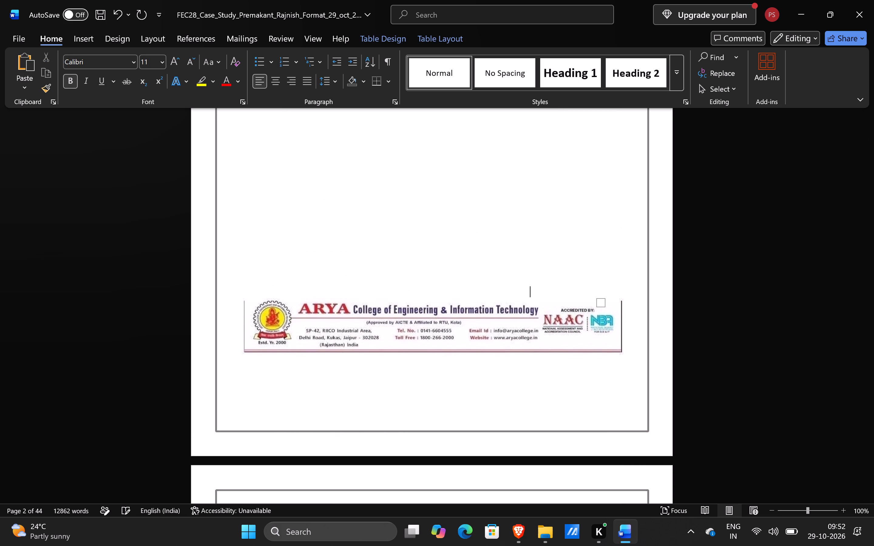
pyautogui.press('Return')
pyautogui.scroll(-4, 569, 310)
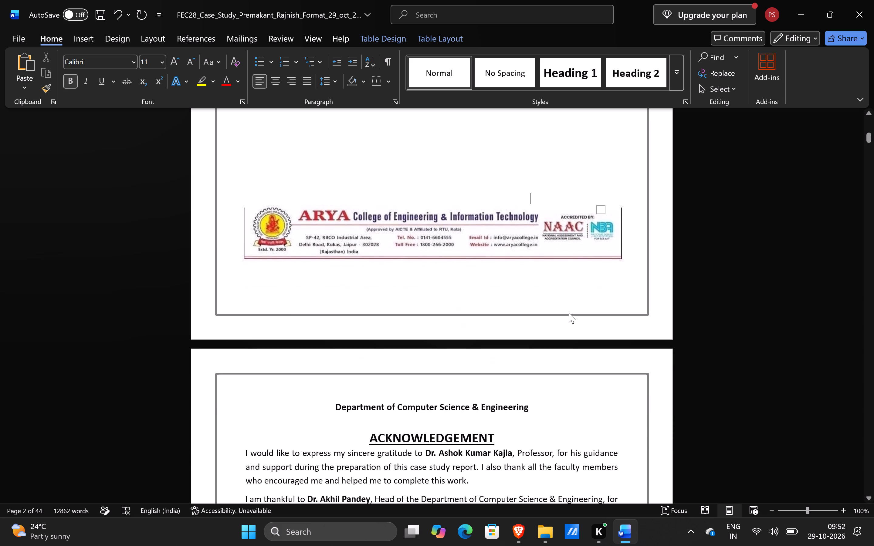
pyautogui.press('Return')
pyautogui.press('Return')
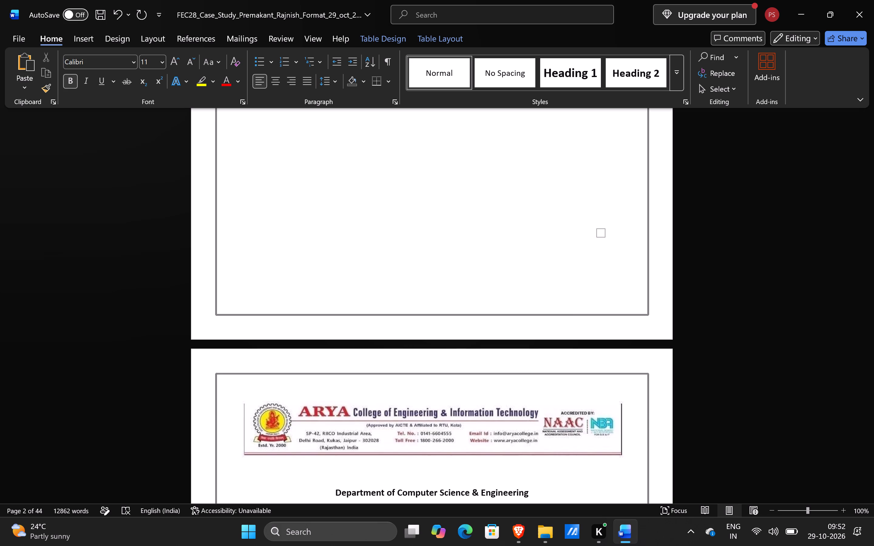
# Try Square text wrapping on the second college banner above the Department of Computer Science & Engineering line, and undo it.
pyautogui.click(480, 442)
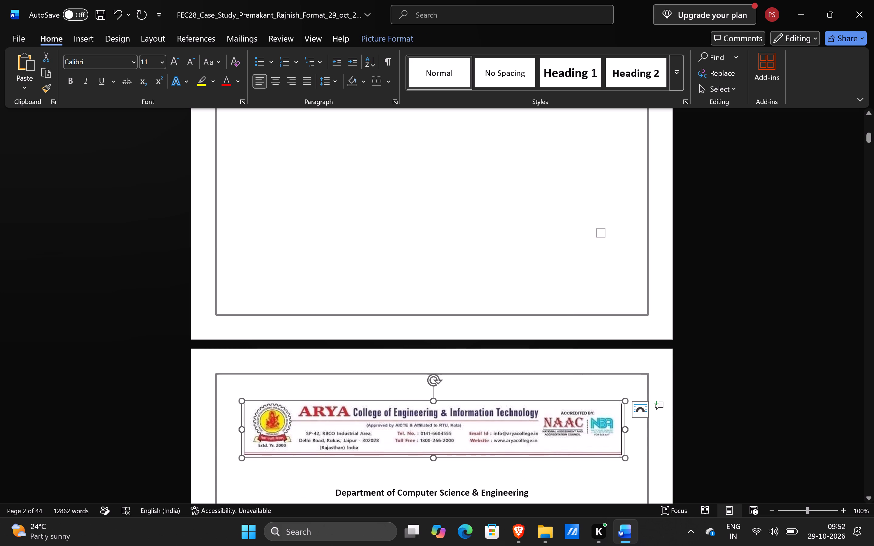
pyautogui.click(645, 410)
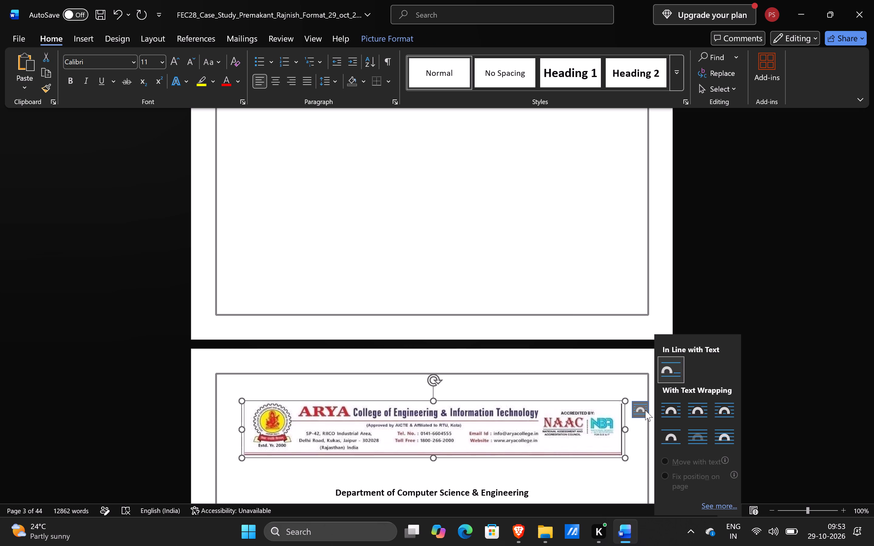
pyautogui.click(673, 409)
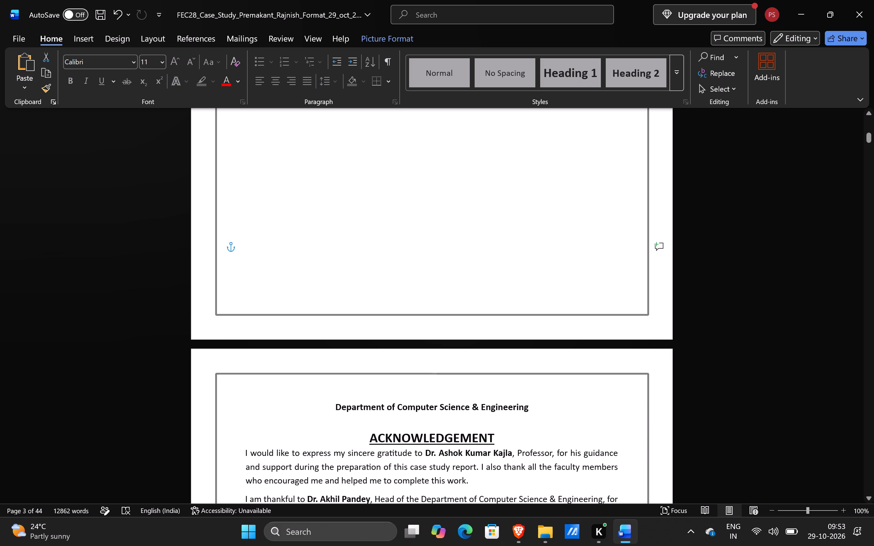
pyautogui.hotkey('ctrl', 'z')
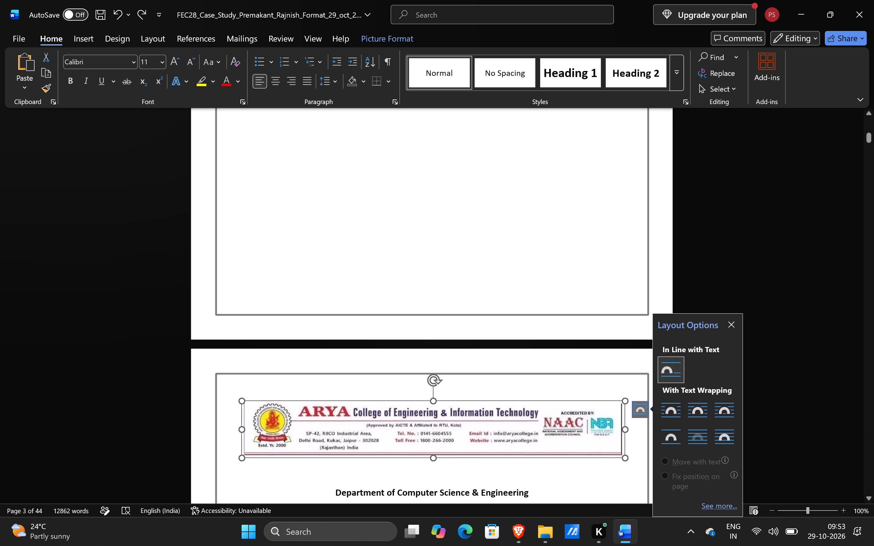
# Cut the second college banner from above the Department of Computer Science & Engineering line.
pyautogui.rightClick(570, 440)
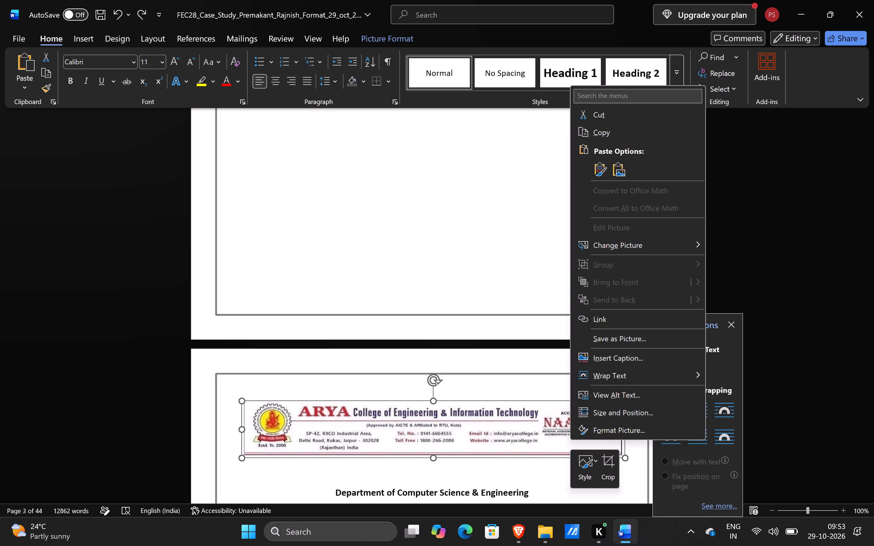
pyautogui.click(600, 116)
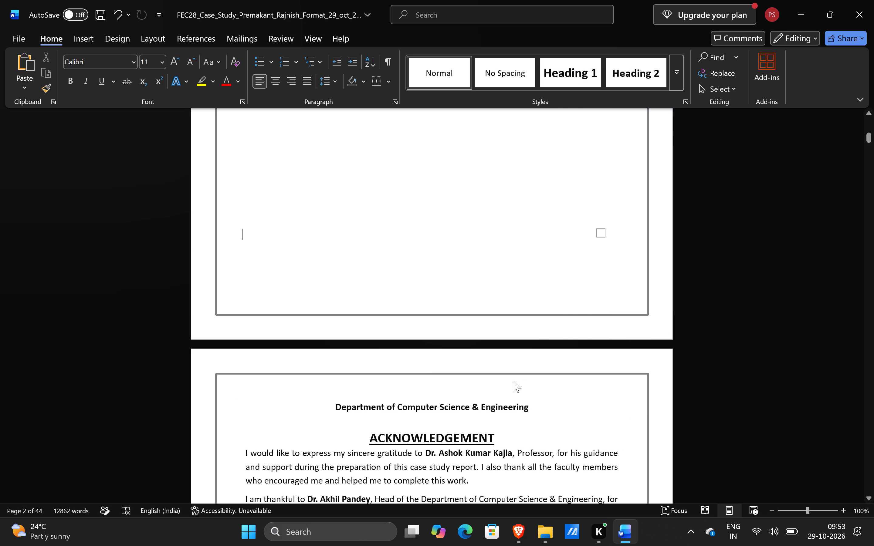
# Paste the cut college banner on a new line at the top of the acknowledgement page, above the Department of Computer Science & Engineering line.
pyautogui.press('Return')
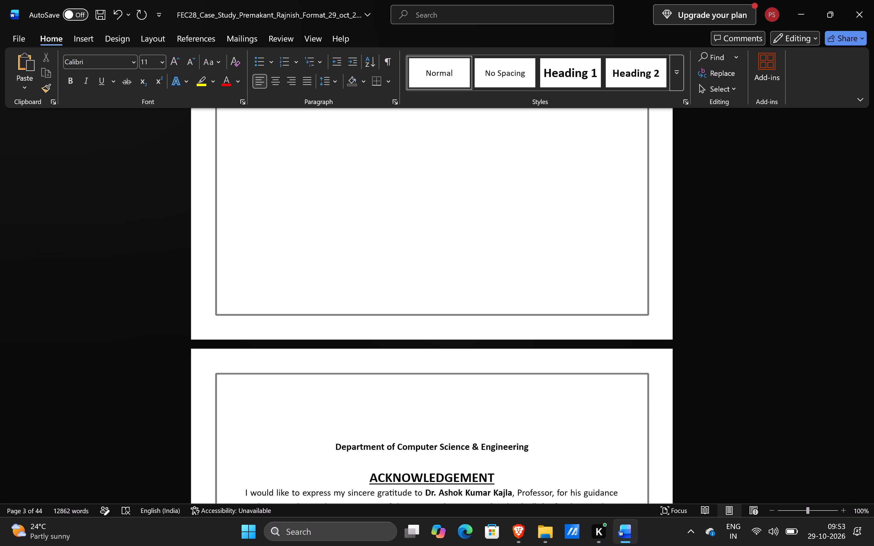
pyautogui.hotkey('ctrl', 'v')
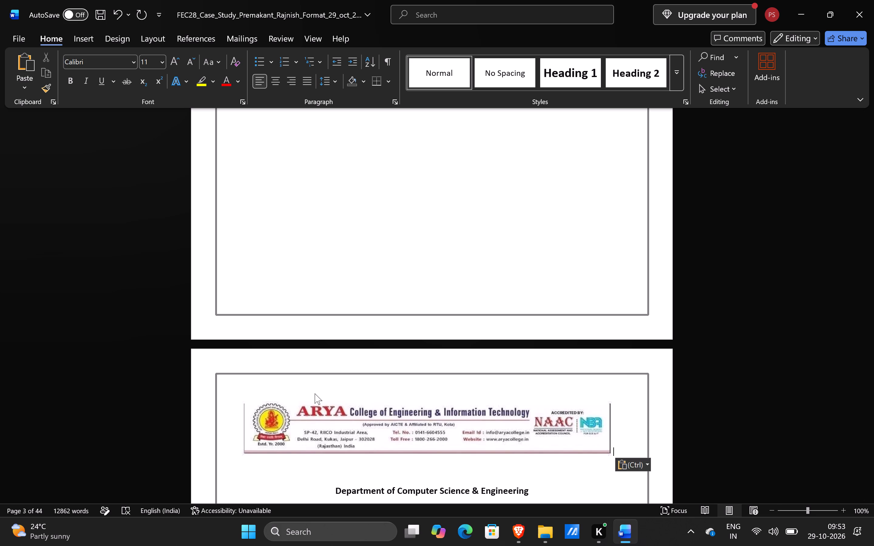
# Set the acknowledgement page's college banner to Tight text wrapping with its position fixed on the page.
pyautogui.rightClick(340, 421)
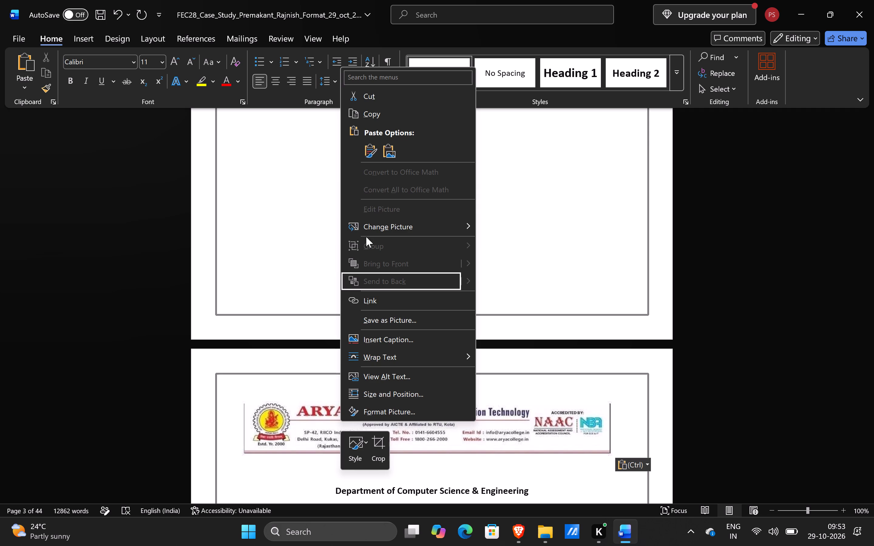
pyautogui.click(624, 458)
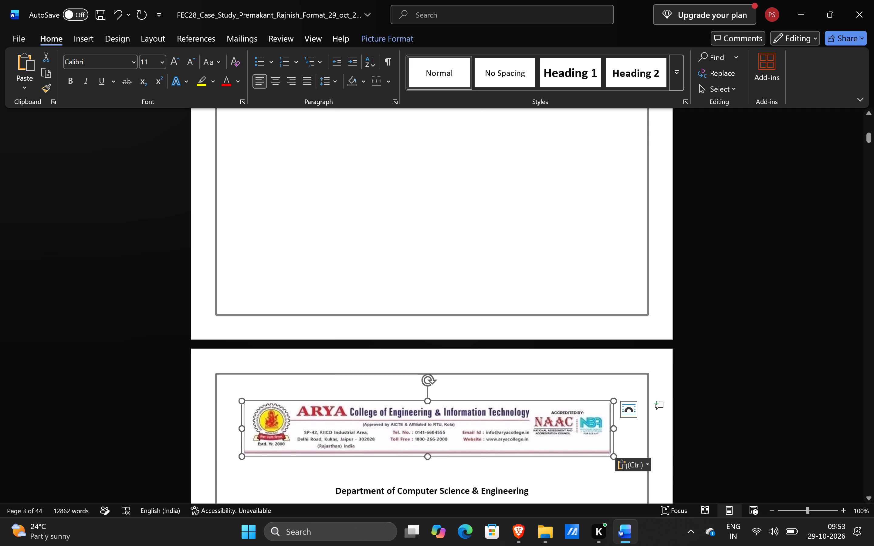
pyautogui.click(631, 419)
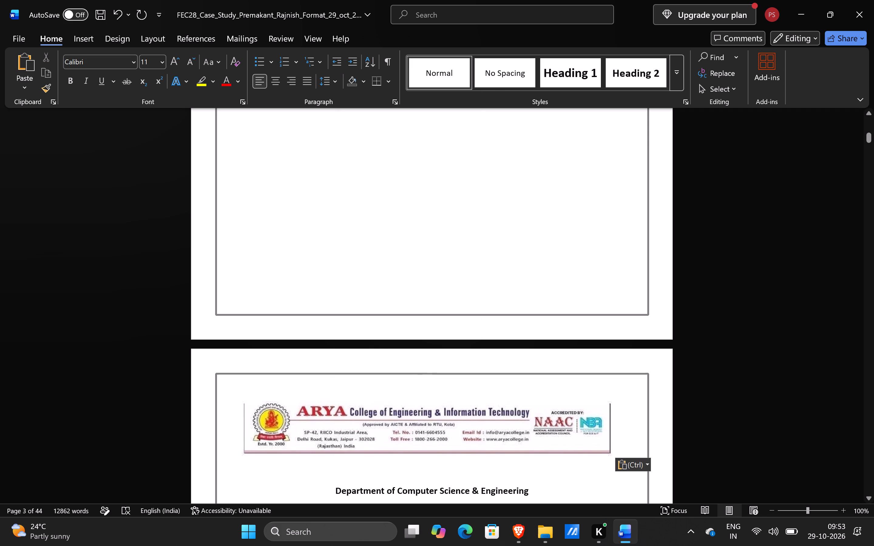
pyautogui.click(564, 426)
pyautogui.click(621, 413)
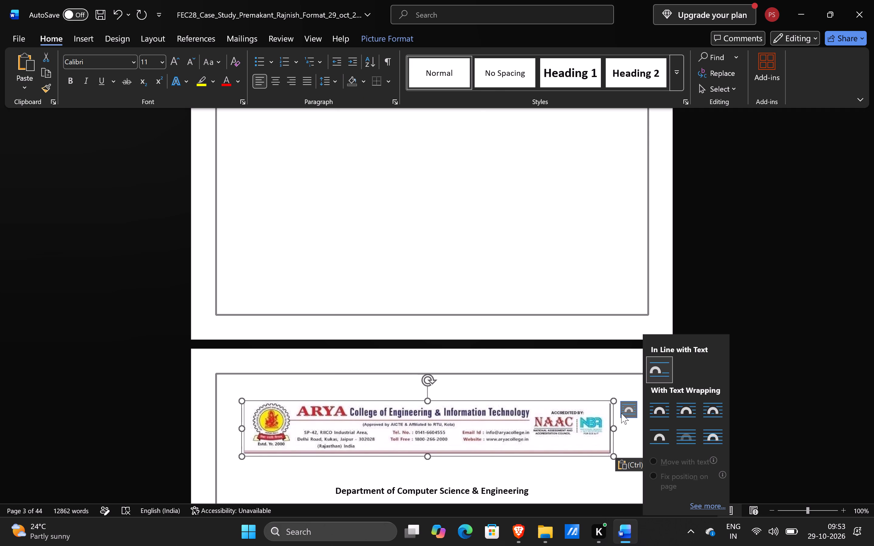
pyautogui.click(686, 407)
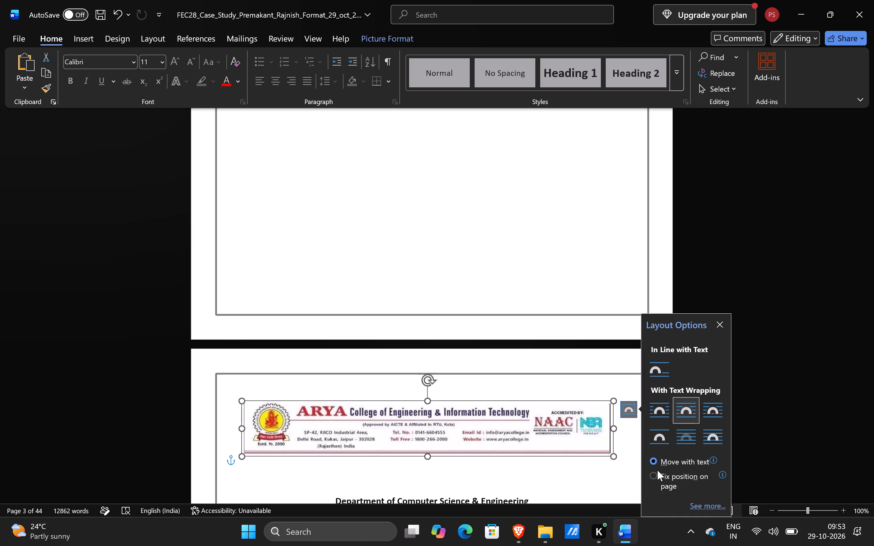
pyautogui.click(654, 475)
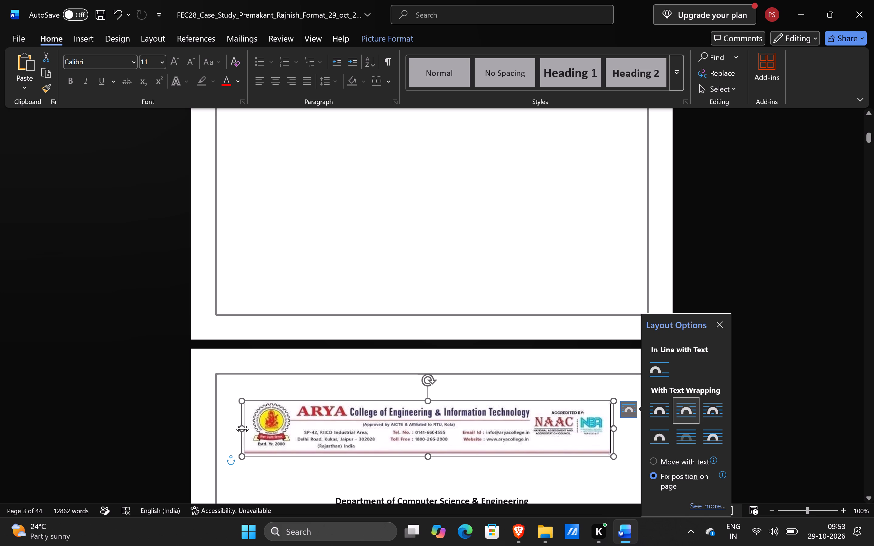
# Widen the acknowledgement page's college banner on both sides until it spans the full width inside the page border.
pyautogui.moveTo(243, 429); pyautogui.dragTo(243, 424)
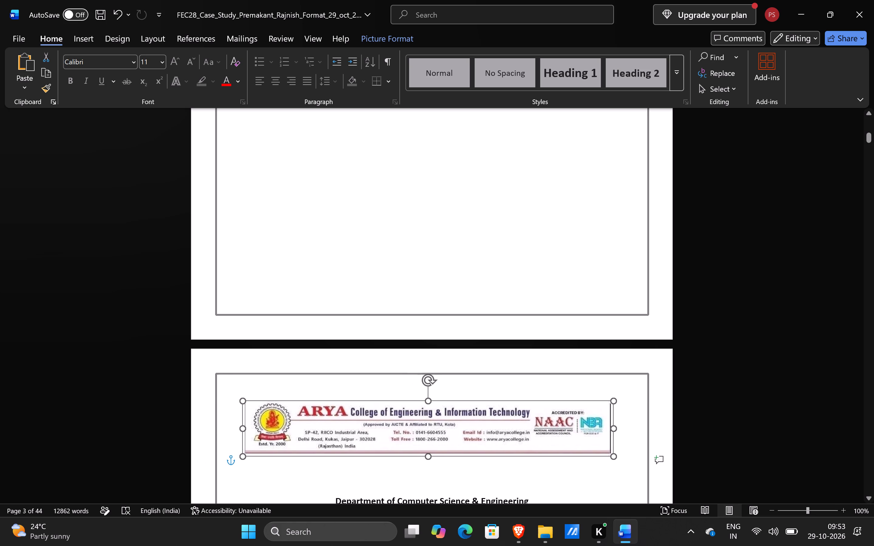
pyautogui.moveTo(242, 430); pyautogui.dragTo(224, 430)
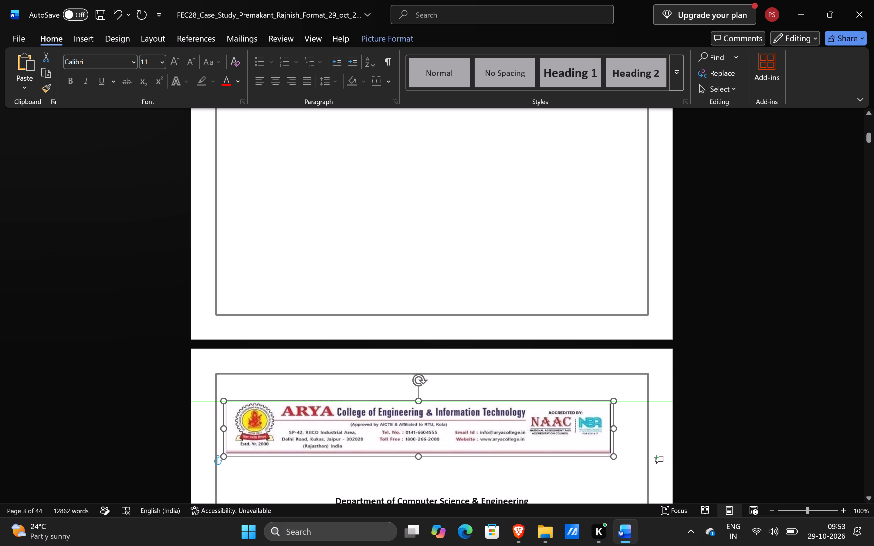
pyautogui.moveTo(224, 430); pyautogui.dragTo(219, 430)
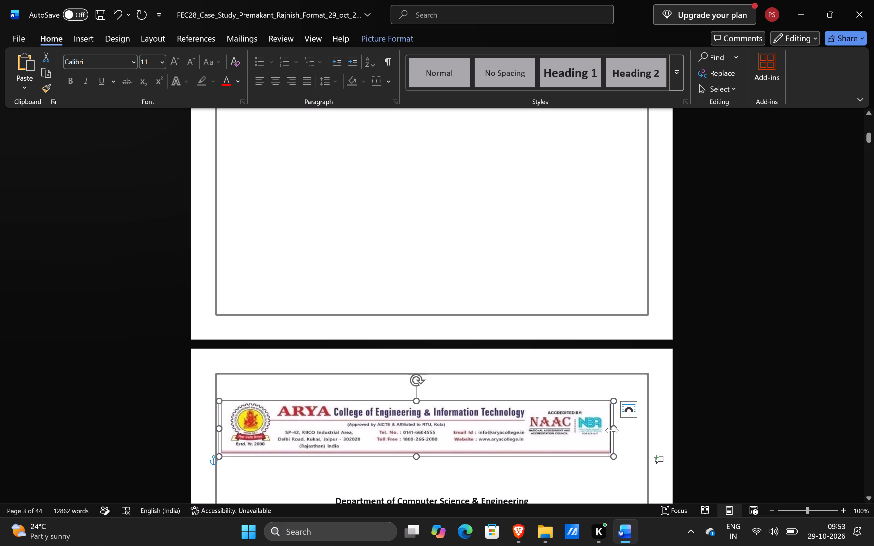
pyautogui.moveTo(612, 430); pyautogui.dragTo(637, 433)
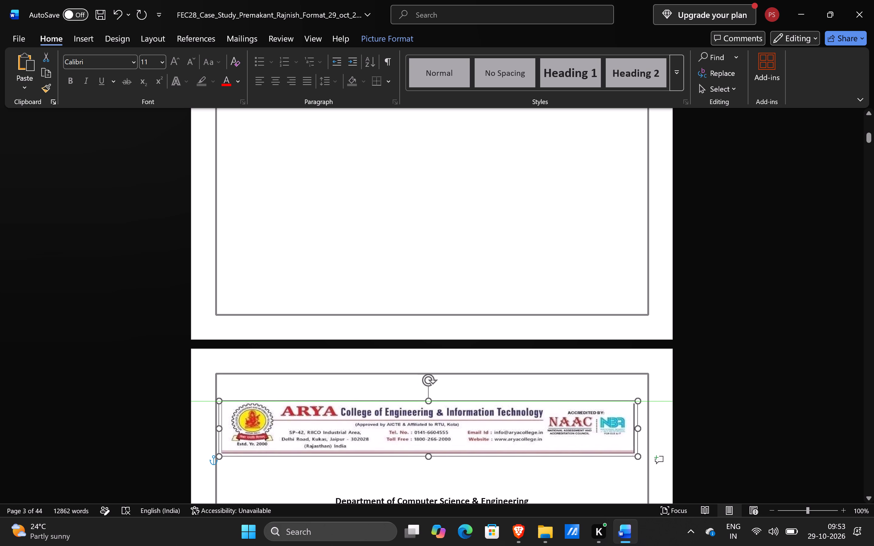
pyautogui.moveTo(637, 433); pyautogui.dragTo(643, 433)
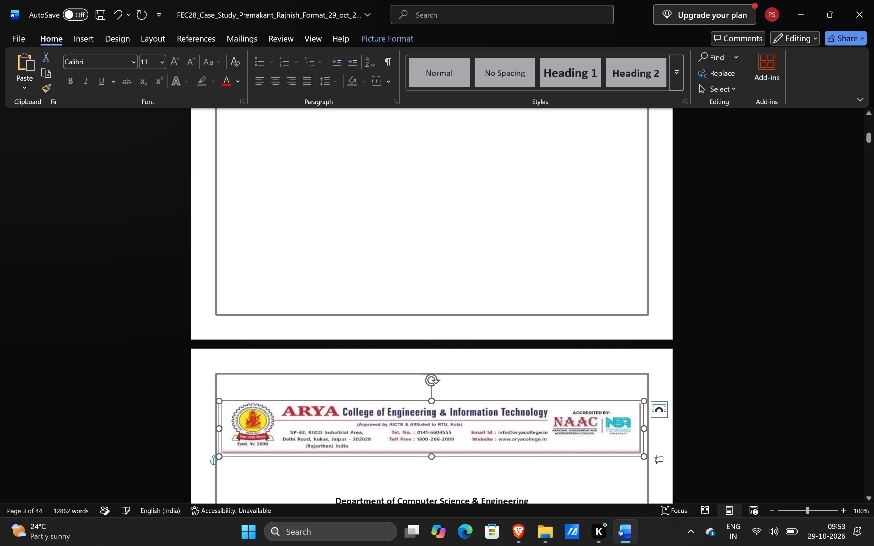
pyautogui.moveTo(642, 430); pyautogui.dragTo(643, 430)
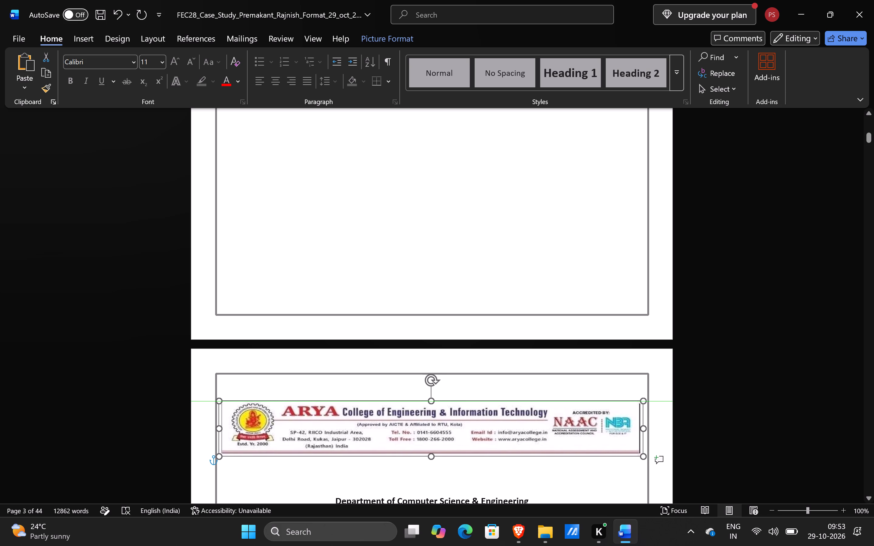
pyautogui.moveTo(643, 430); pyautogui.dragTo(647, 432)
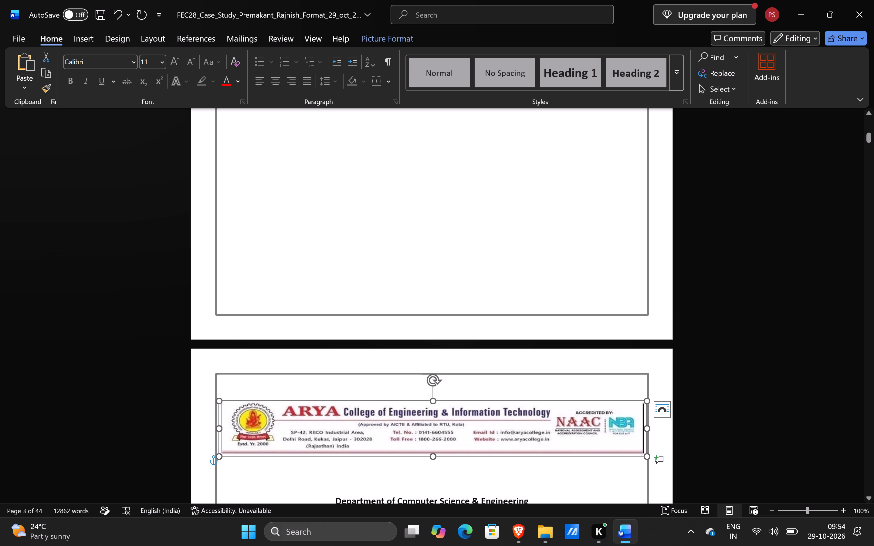
# Extend the banner's top edge up to the page border and raise its bottom edge to bring the department line closer.
pyautogui.moveTo(433, 402); pyautogui.dragTo(433, 389)
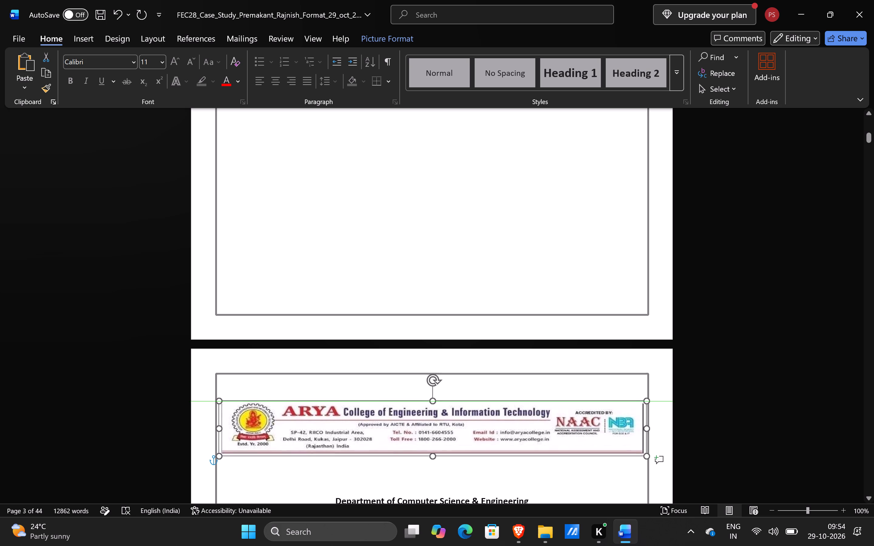
pyautogui.moveTo(433, 389); pyautogui.dragTo(433, 378)
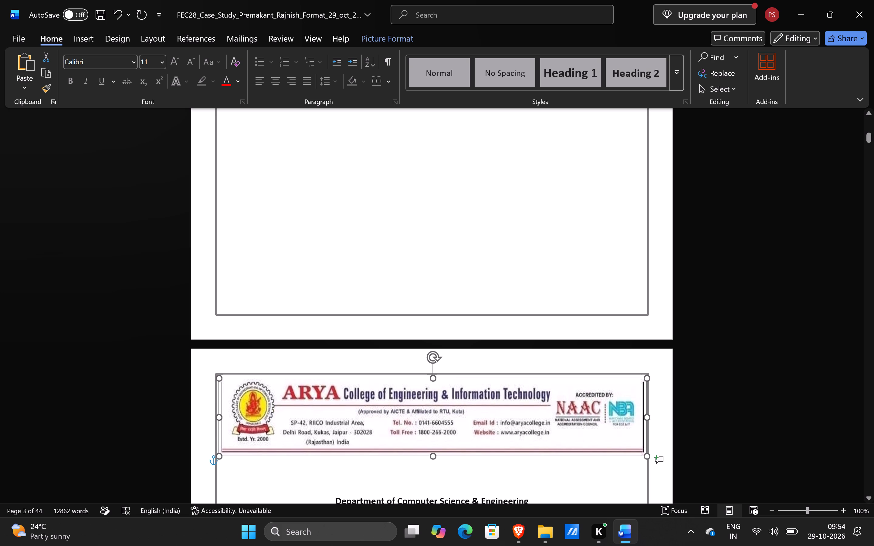
pyautogui.moveTo(433, 378); pyautogui.dragTo(433, 377)
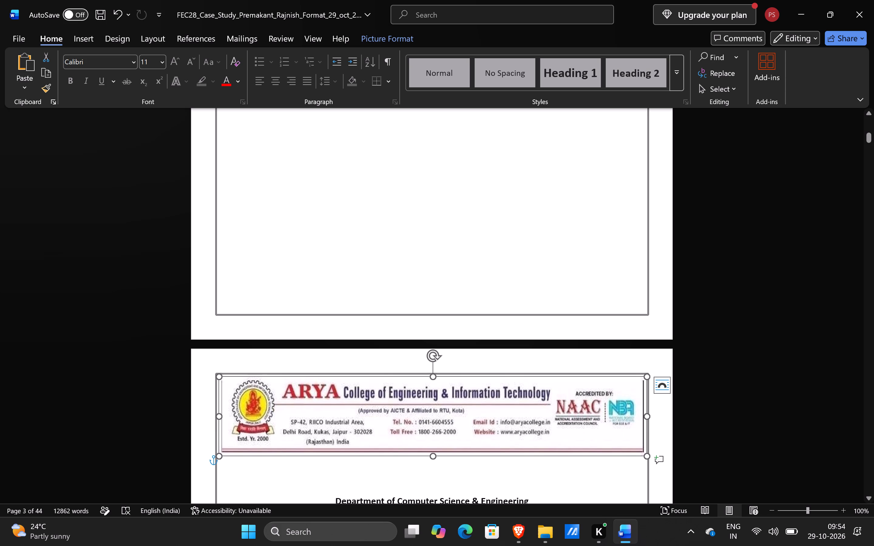
pyautogui.moveTo(434, 454); pyautogui.dragTo(433, 432)
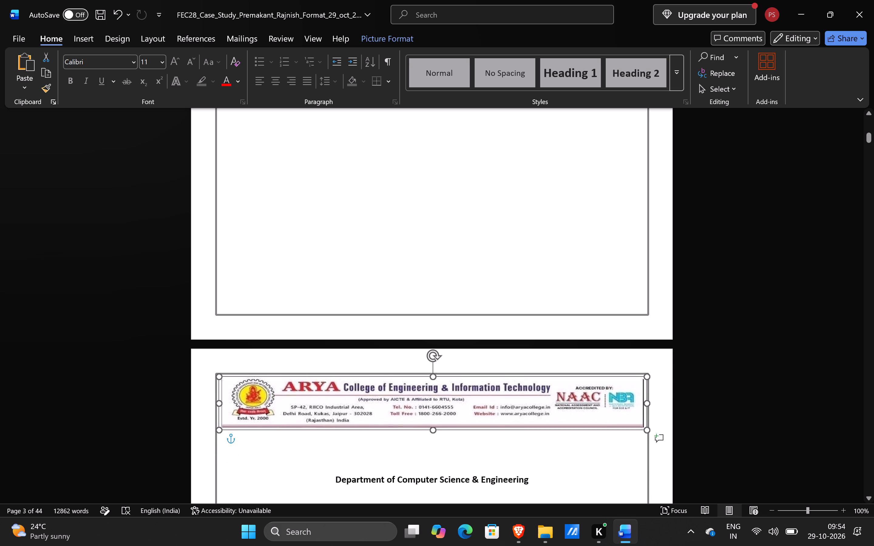
pyautogui.moveTo(433, 432); pyautogui.dragTo(433, 440)
pyautogui.click(479, 467)
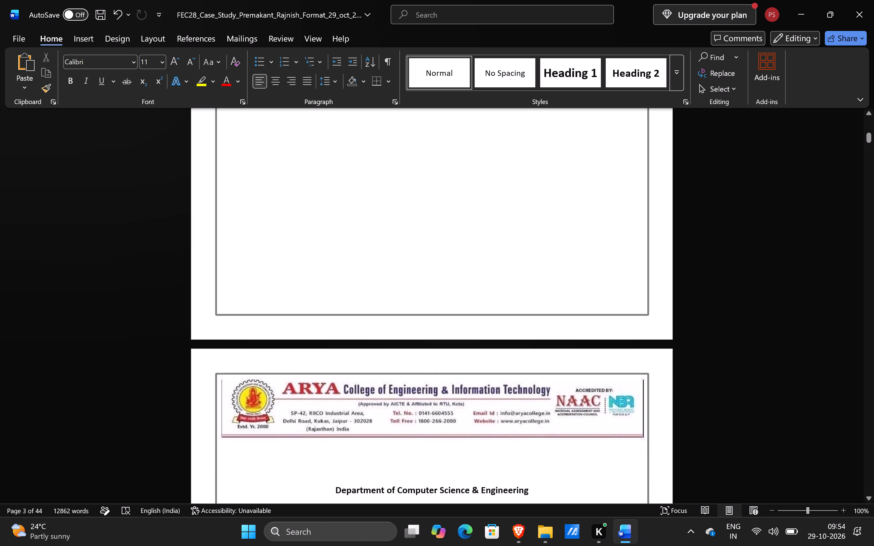
# Review the page layout from the acknowledgement through the contents, abstract and Chapter 1 to the start of Chapter 2.
pyautogui.scroll(-6, 418, 450)
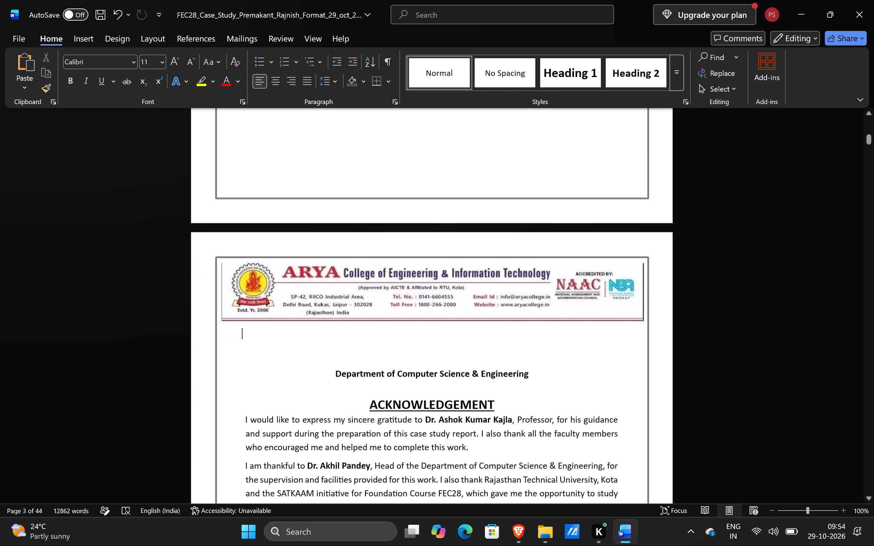
pyautogui.scroll(-14, 418, 450)
pyautogui.scroll(-7, 418, 450)
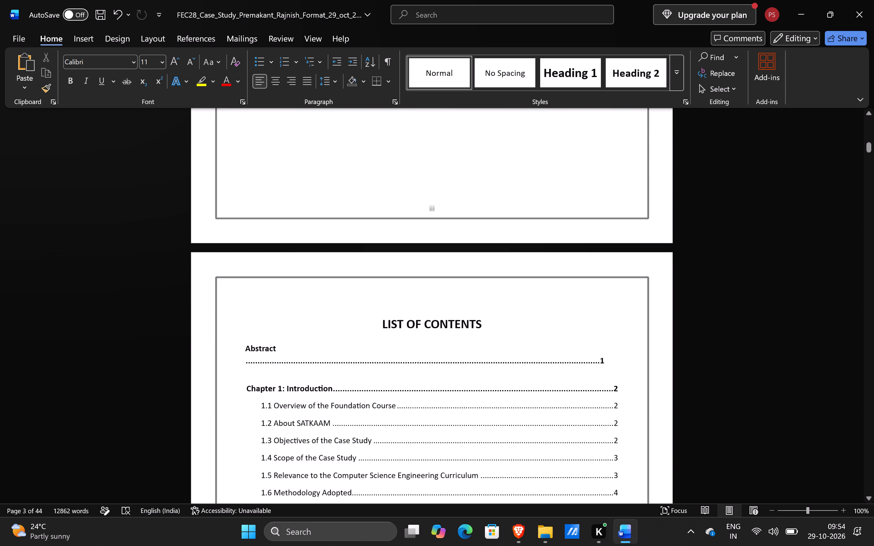
pyautogui.scroll(-14, 418, 450)
pyautogui.scroll(-13, 418, 450)
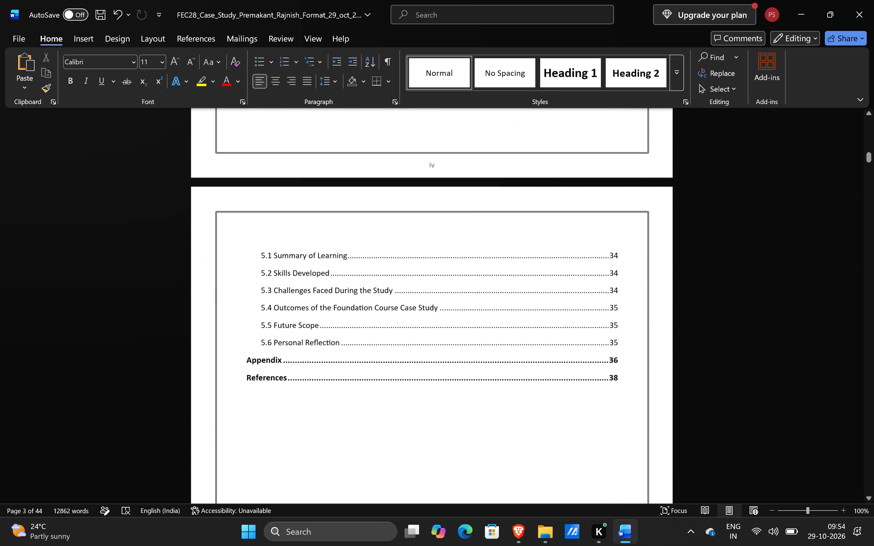
pyautogui.scroll(-15, 418, 450)
pyautogui.scroll(-7, 418, 450)
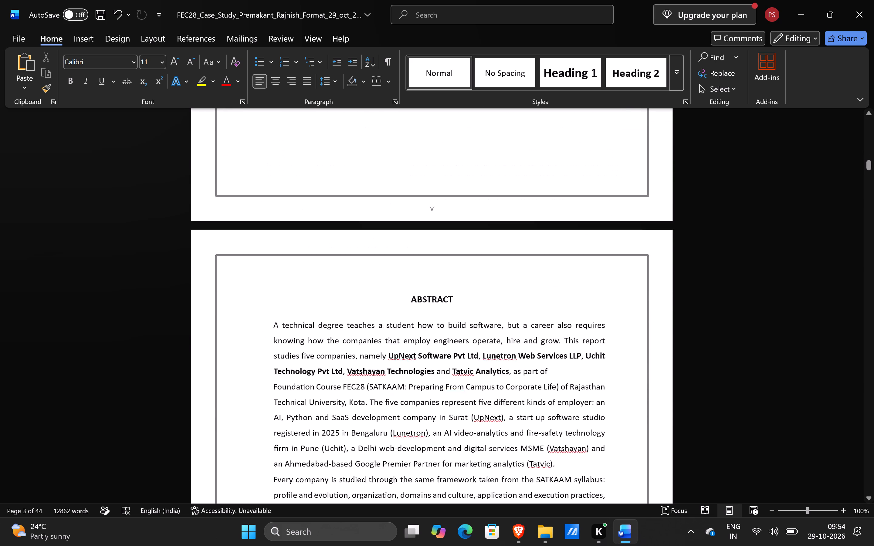
pyautogui.scroll(-1, 418, 450)
pyautogui.scroll(1, 418, 450)
pyautogui.scroll(-17, 418, 450)
pyautogui.scroll(-6, 418, 450)
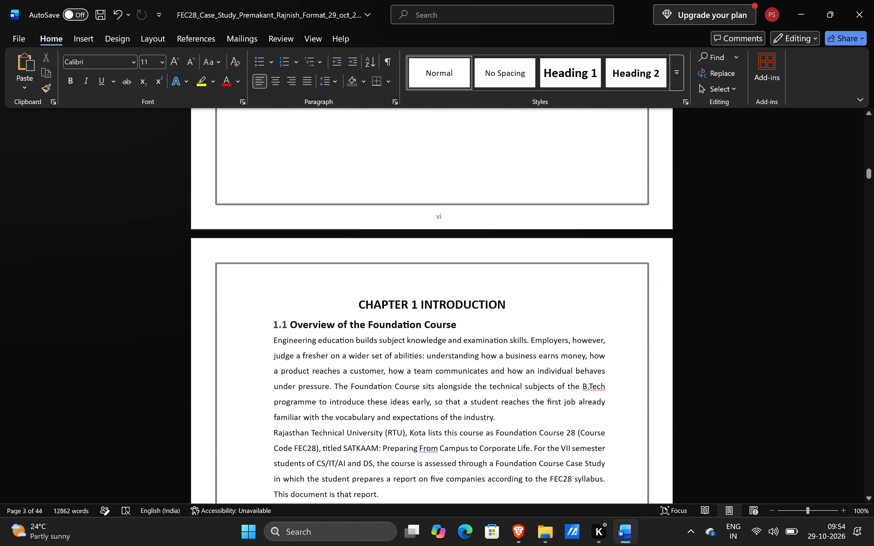
pyautogui.scroll(-12, 418, 450)
pyautogui.scroll(-17, 418, 453)
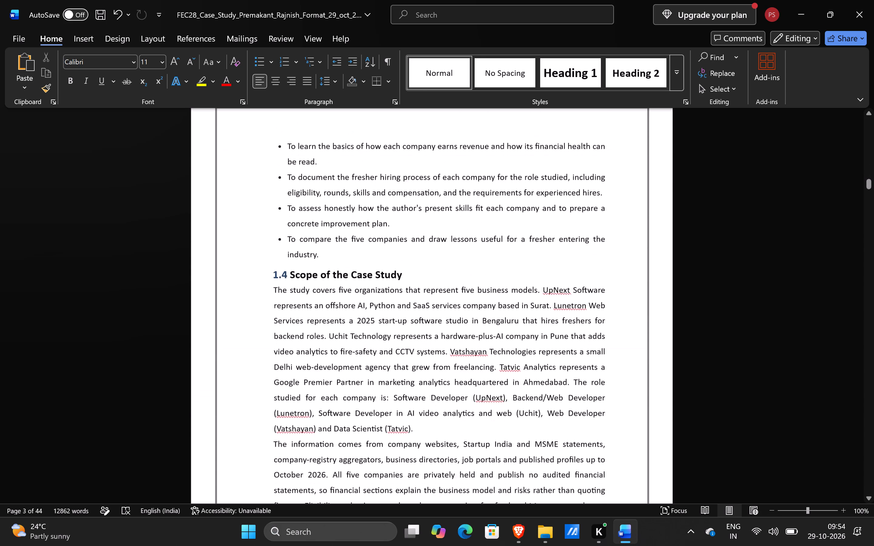
pyautogui.scroll(-6, 418, 453)
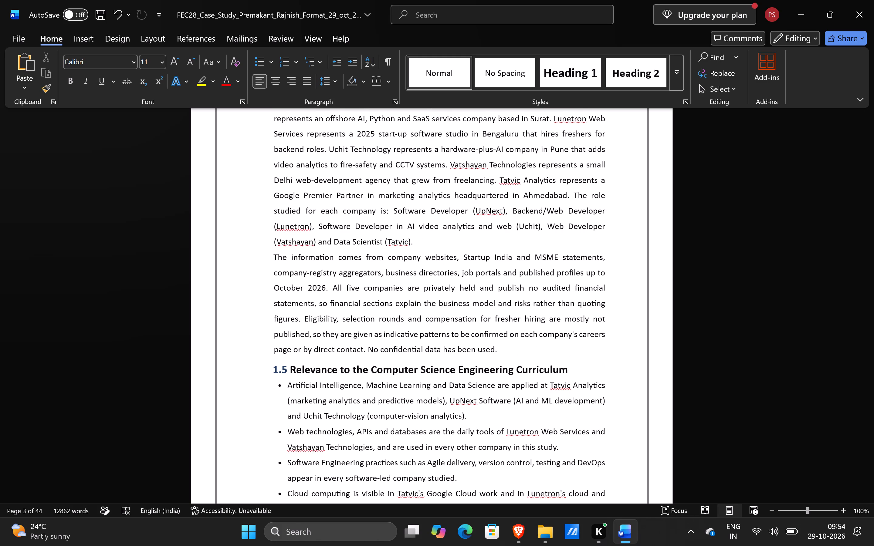
pyautogui.scroll(-14, 384, 430)
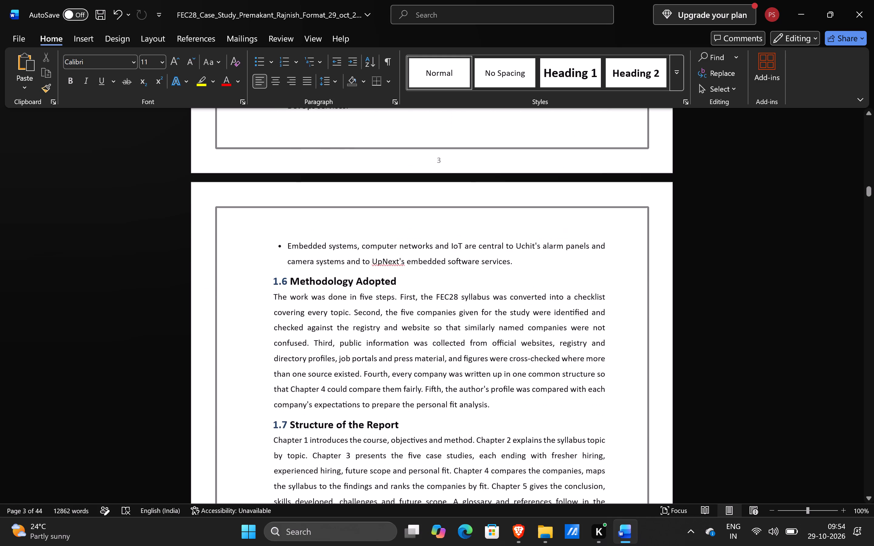
pyautogui.scroll(-10, 391, 430)
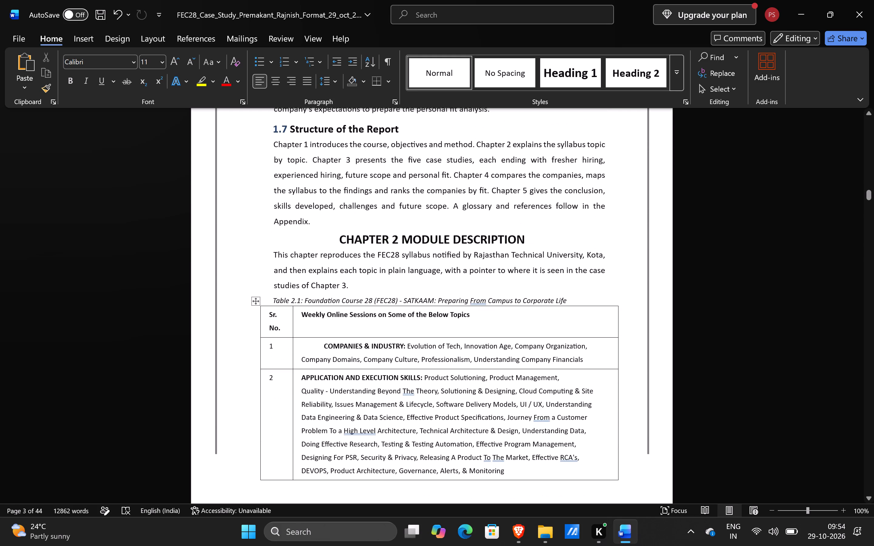
# Add 15 blank lines after the section 1.7 Structure of the Report paragraph to push the CHAPTER 2 MODULE DESCRIPTION heading onto the next page.
pyautogui.click(313, 221)
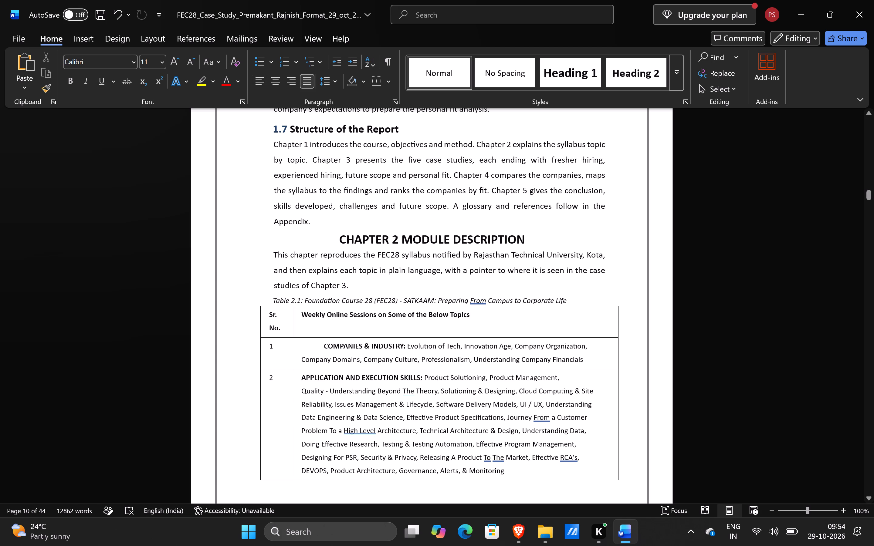
pyautogui.press('Return')
pyautogui.press('Return')
pyautogui.press('Return')
pyautogui.press('Return')
pyautogui.press('Return')
pyautogui.press('Return')
pyautogui.press('Return')
pyautogui.press('Return')
pyautogui.press('Return')
pyautogui.press('Return')
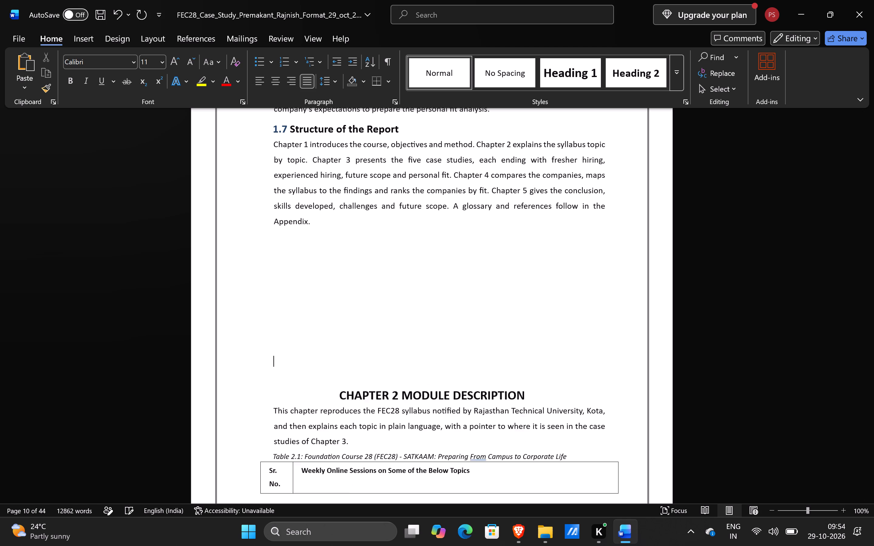
pyautogui.press('Return')
pyautogui.press('Return')
pyautogui.scroll(-7, 309, 221)
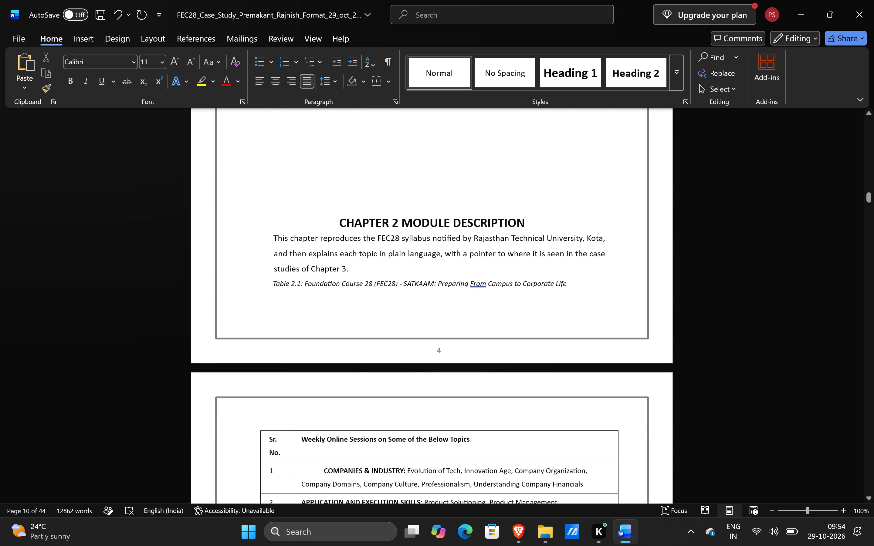
pyautogui.press('Return')
pyautogui.press('Return')
pyautogui.press('Return')
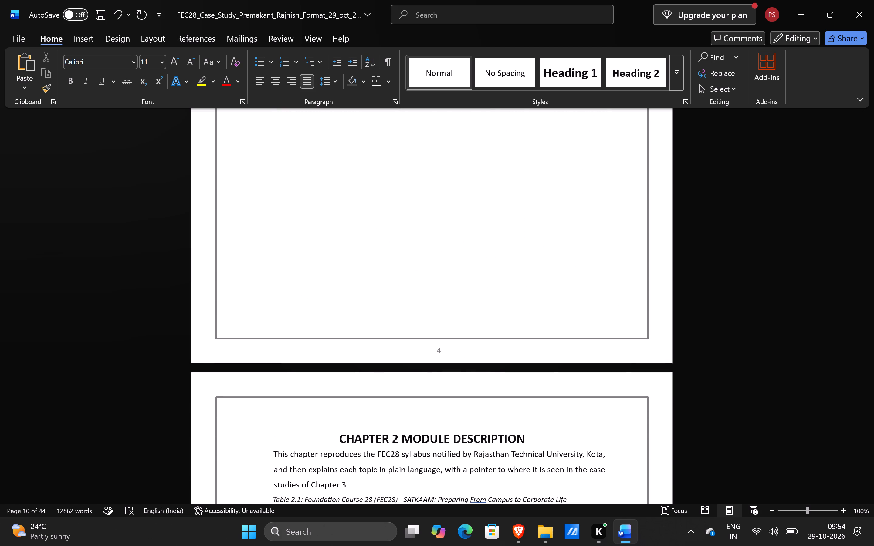
# Review the page layout of Chapters 2, 3 and 4 up to where the CHAPTER 5 CONCLUSION heading starts.
pyautogui.scroll(-15, 457, 362)
pyautogui.scroll(-8, 457, 362)
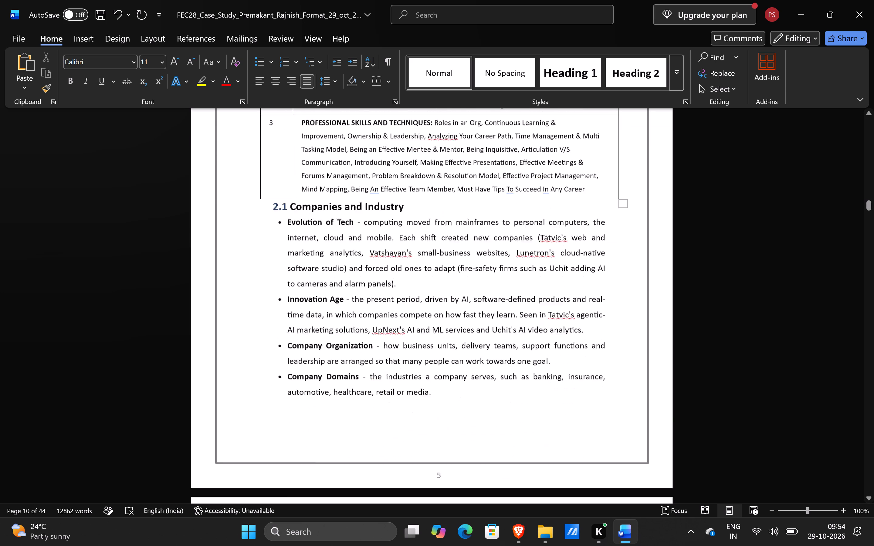
pyautogui.scroll(-16, 457, 362)
pyautogui.scroll(-17, 457, 362)
pyautogui.scroll(-16, 457, 362)
pyautogui.scroll(-6, 457, 362)
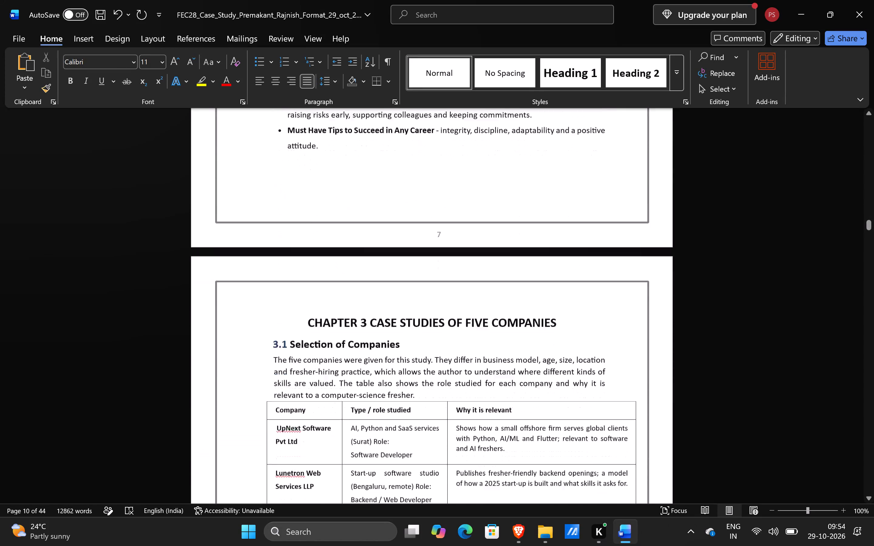
pyautogui.scroll(-18, 457, 362)
pyautogui.scroll(-8, 457, 363)
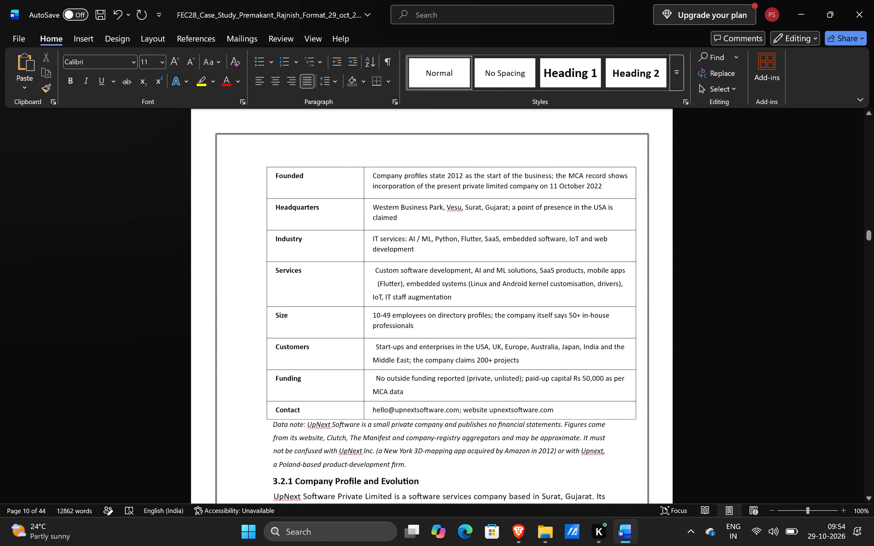
pyautogui.scroll(-16, 457, 363)
pyautogui.scroll(-10, 457, 363)
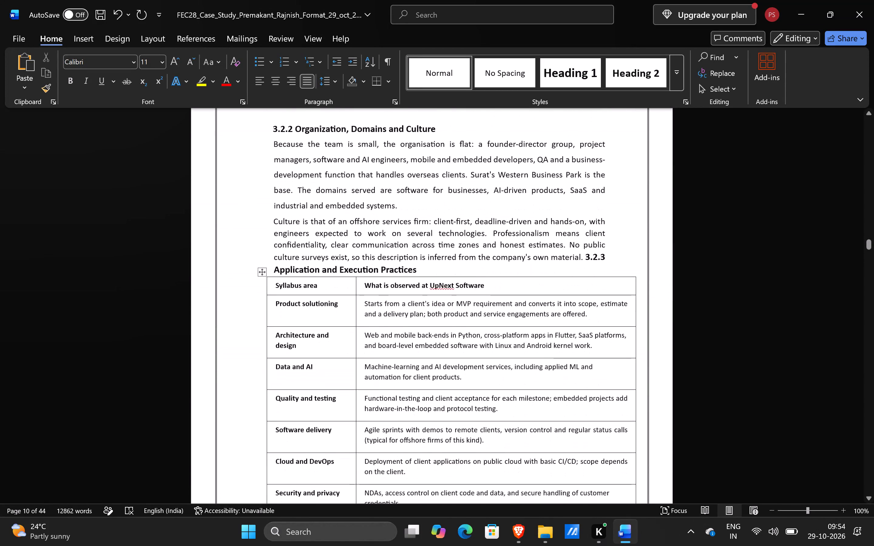
pyautogui.scroll(-14, 457, 363)
pyautogui.scroll(-16, 459, 365)
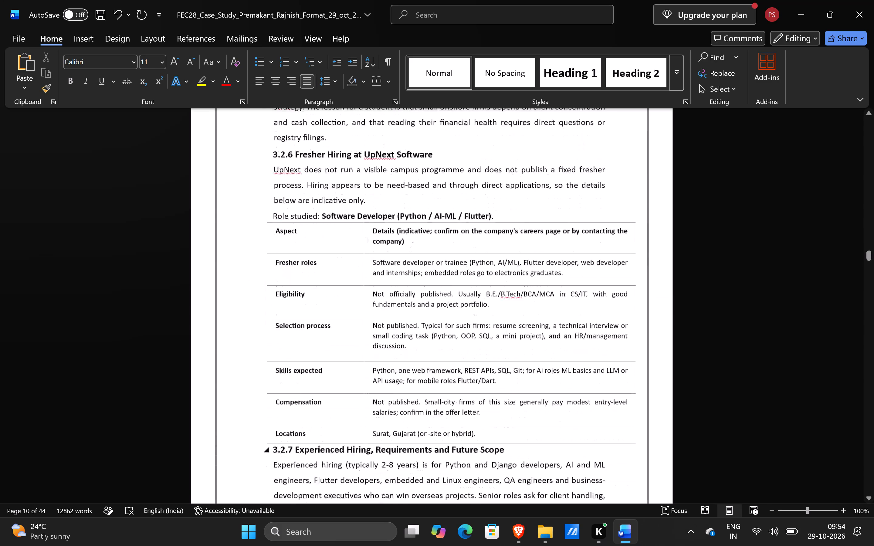
pyautogui.scroll(-16, 459, 365)
pyautogui.scroll(-8, 459, 365)
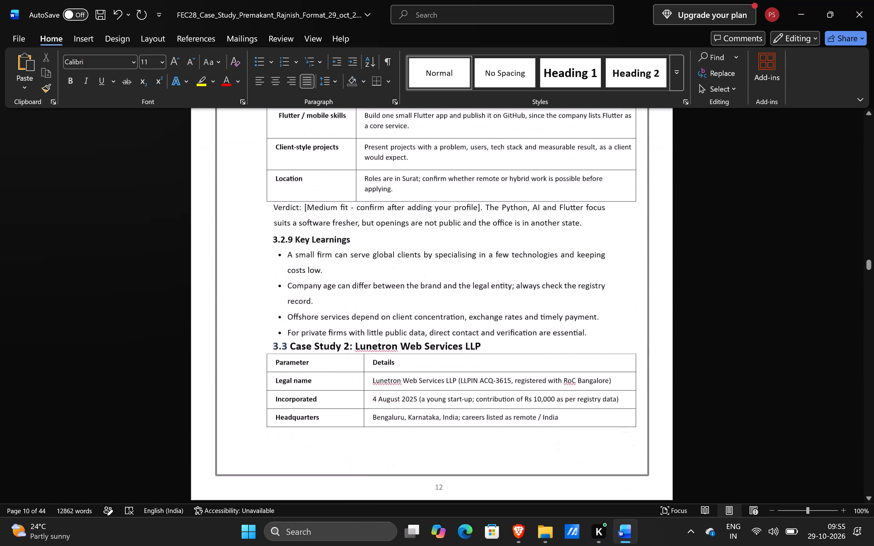
pyautogui.scroll(-16, 459, 367)
pyautogui.scroll(-12, 459, 367)
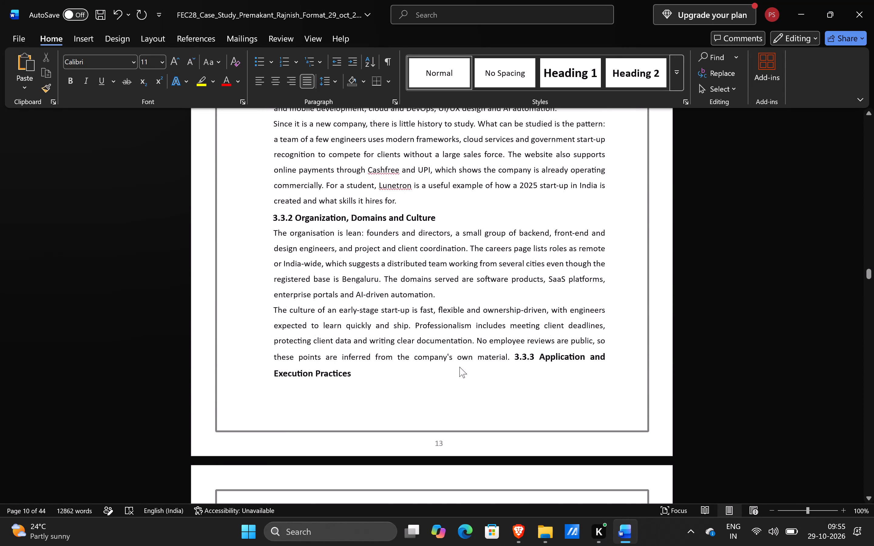
pyautogui.scroll(-14, 459, 367)
pyautogui.scroll(-17, 459, 367)
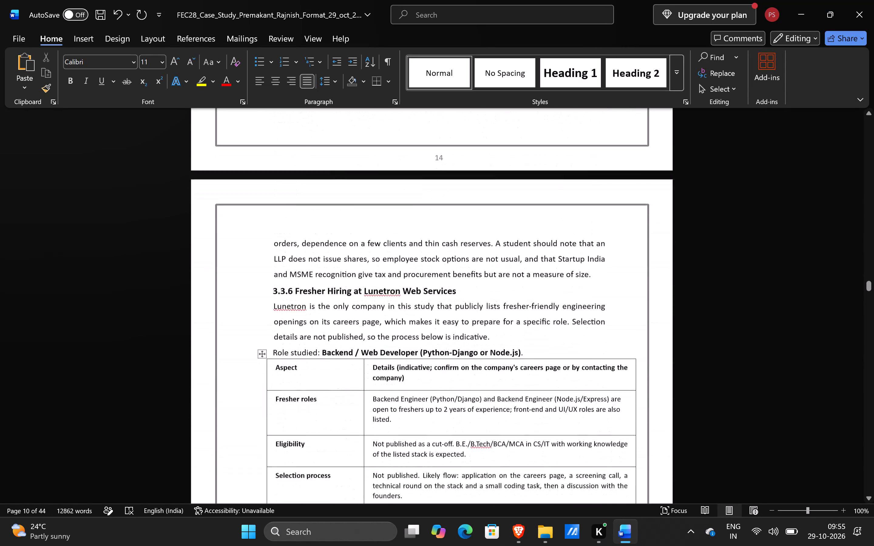
pyautogui.scroll(-16, 459, 367)
pyautogui.scroll(-8, 459, 367)
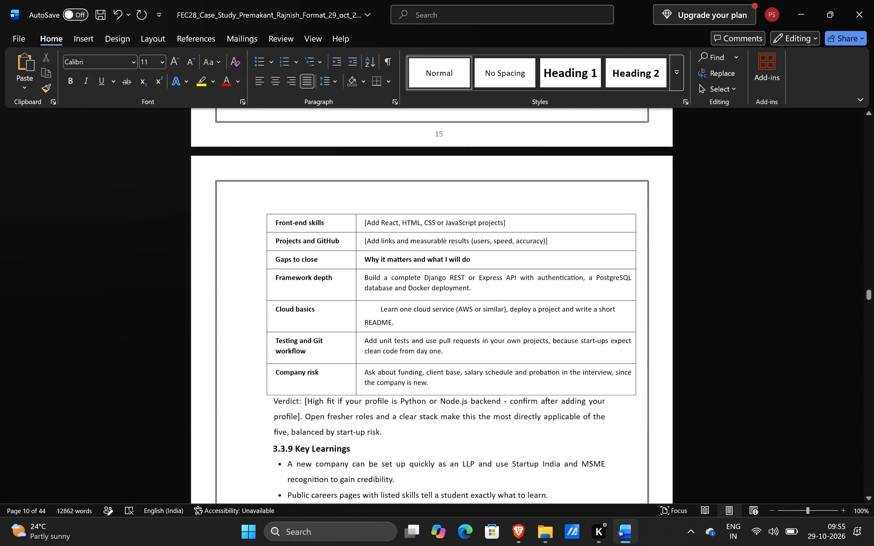
pyautogui.scroll(-17, 459, 367)
pyautogui.scroll(-13, 459, 367)
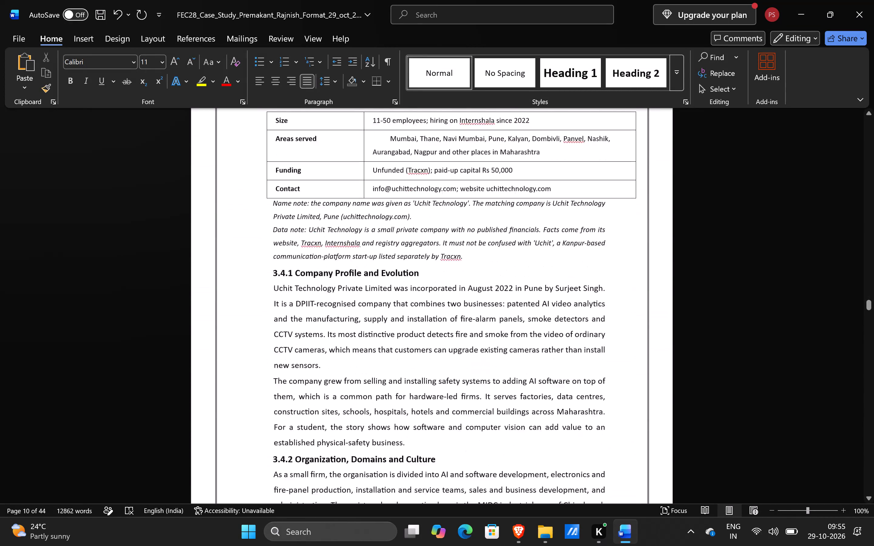
pyautogui.scroll(-14, 459, 367)
pyautogui.scroll(-17, 459, 367)
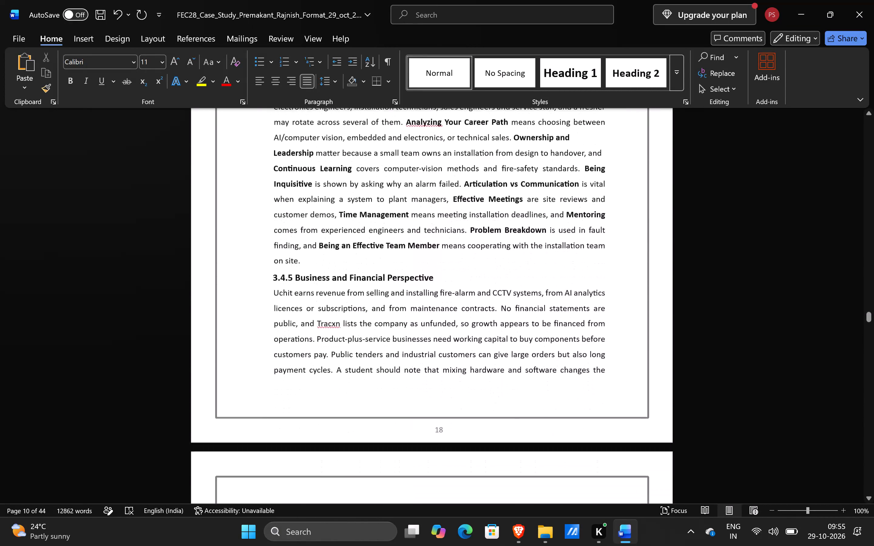
pyautogui.scroll(-18, 459, 367)
pyautogui.scroll(-16, 459, 367)
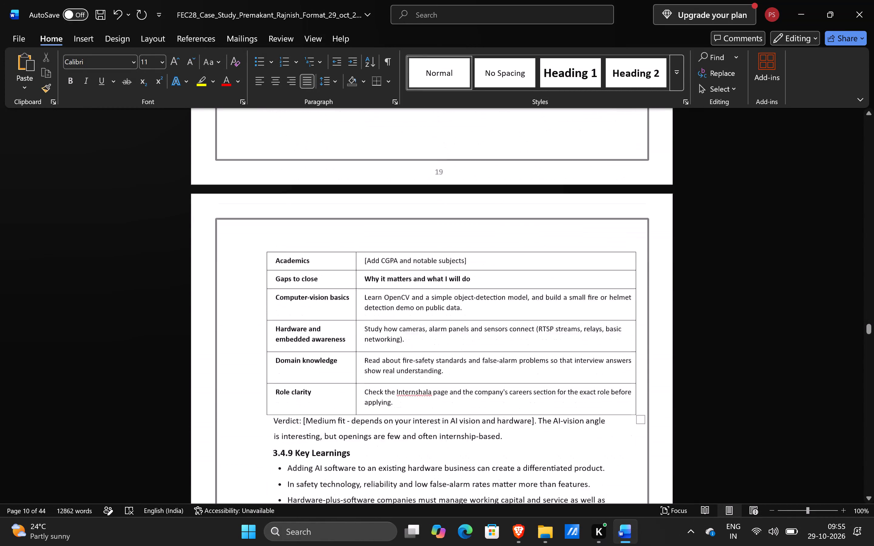
pyautogui.scroll(-16, 459, 371)
pyautogui.scroll(-8, 459, 371)
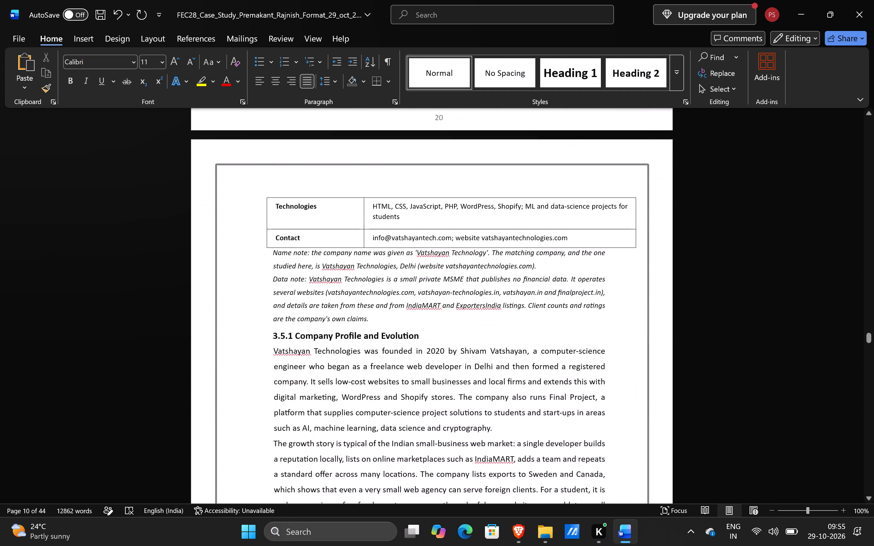
pyautogui.scroll(-18, 459, 371)
pyautogui.scroll(-16, 459, 371)
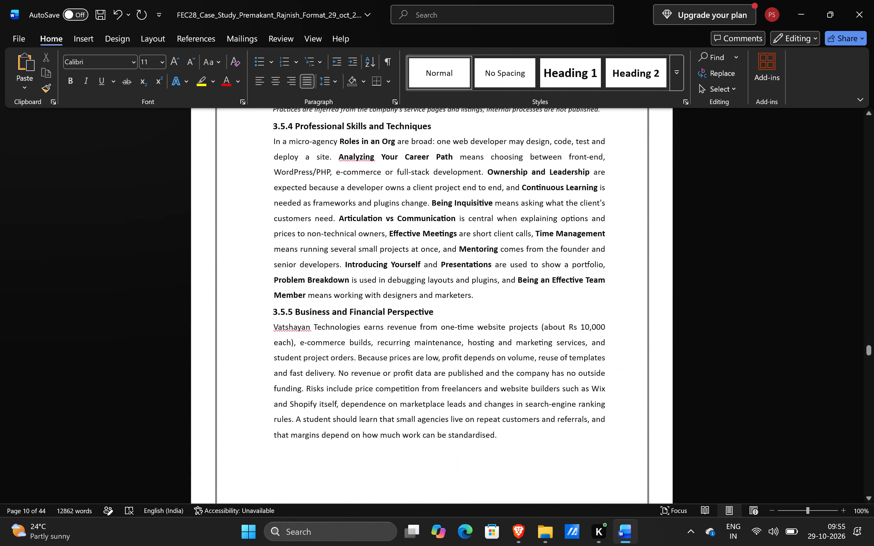
pyautogui.scroll(-17, 459, 371)
pyautogui.scroll(-18, 459, 371)
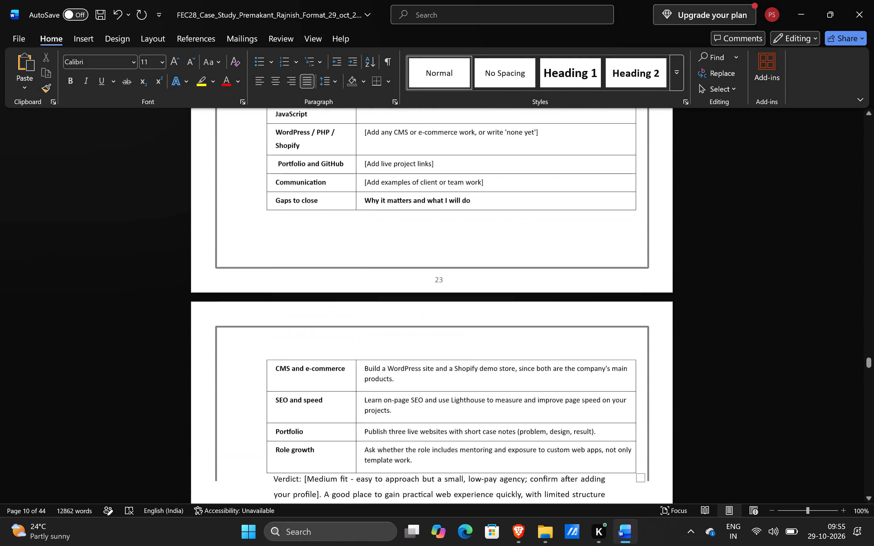
pyautogui.scroll(-17, 459, 371)
pyautogui.scroll(-12, 459, 371)
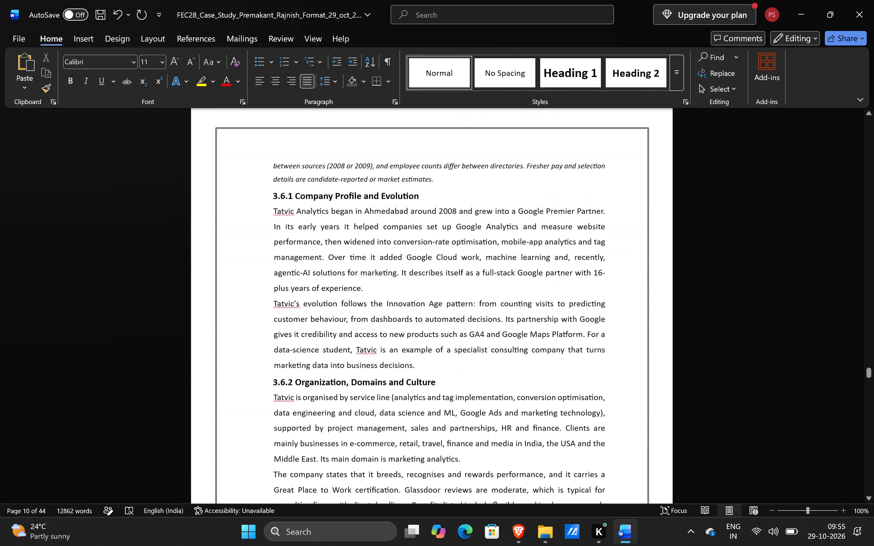
pyautogui.scroll(-16, 459, 371)
pyautogui.scroll(-18, 459, 371)
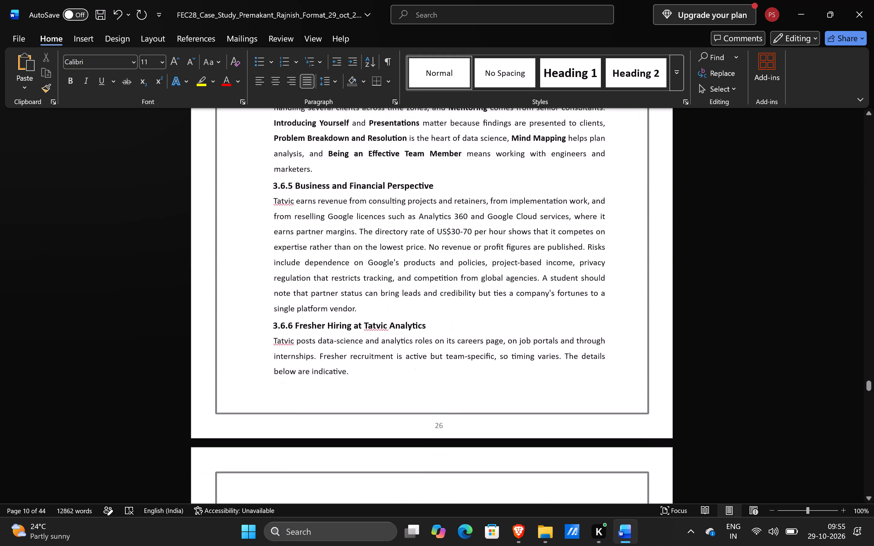
pyautogui.scroll(-18, 459, 371)
pyautogui.scroll(-18, 459, 371)
pyautogui.scroll(-18, 459, 371)
pyautogui.scroll(-9, 459, 371)
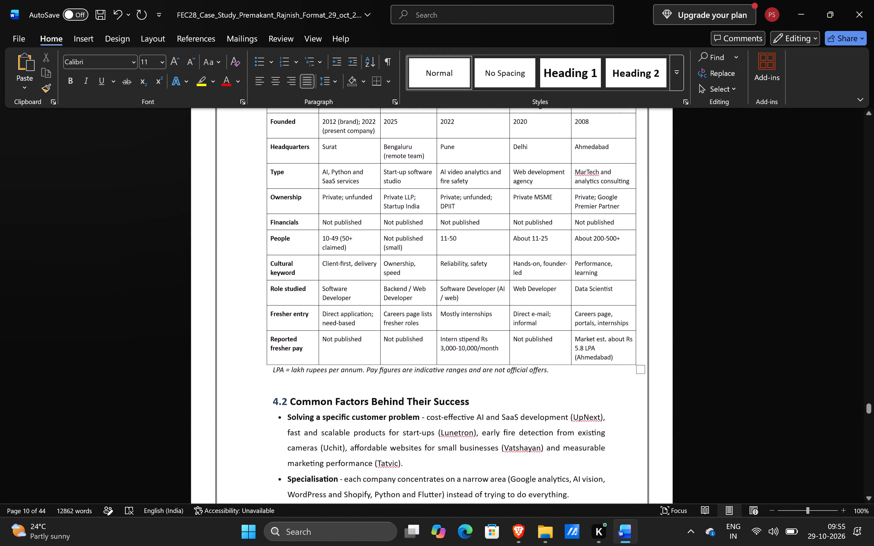
pyautogui.scroll(-18, 459, 371)
pyautogui.scroll(-9, 459, 371)
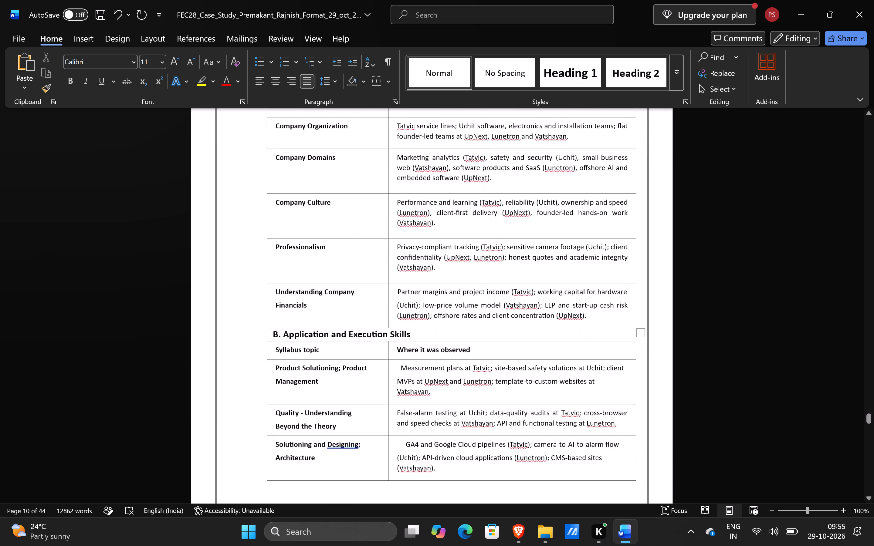
pyautogui.scroll(-18, 459, 371)
pyautogui.scroll(-15, 459, 371)
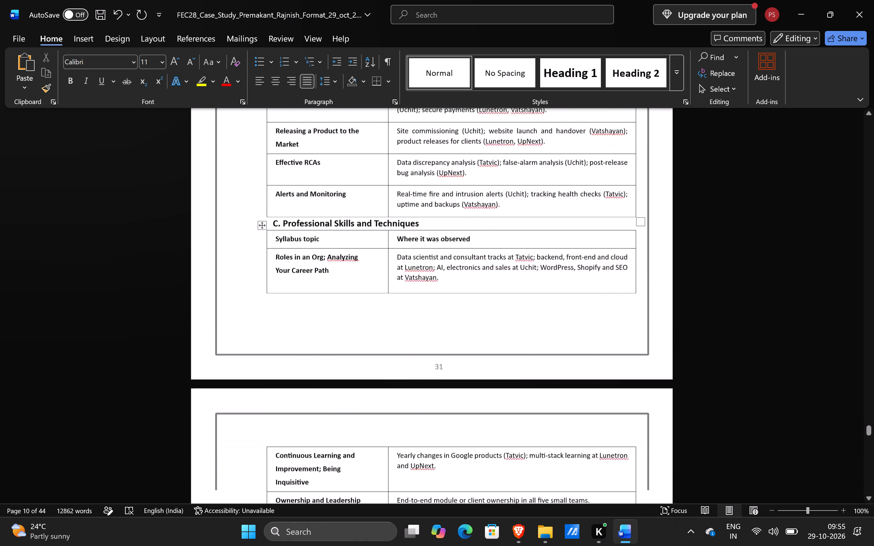
pyautogui.scroll(-20, 459, 371)
pyautogui.scroll(-9, 459, 371)
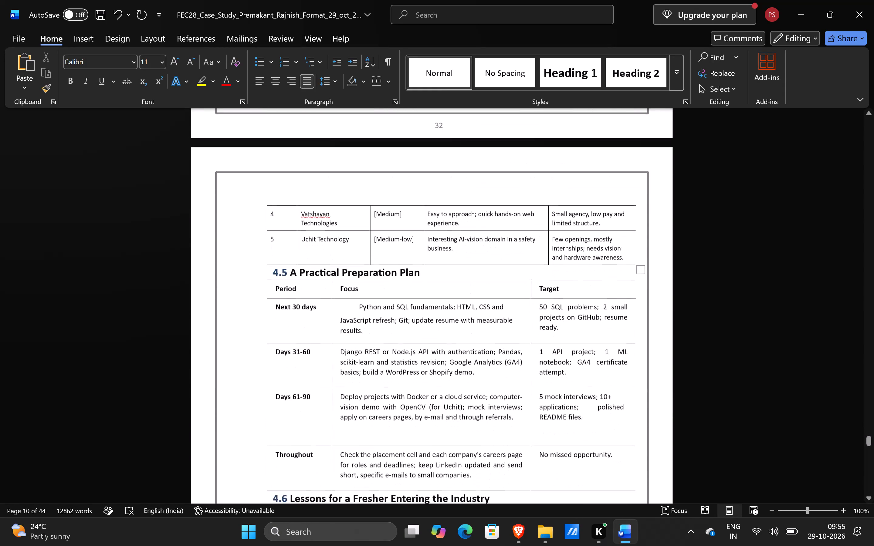
pyautogui.scroll(-18, 459, 371)
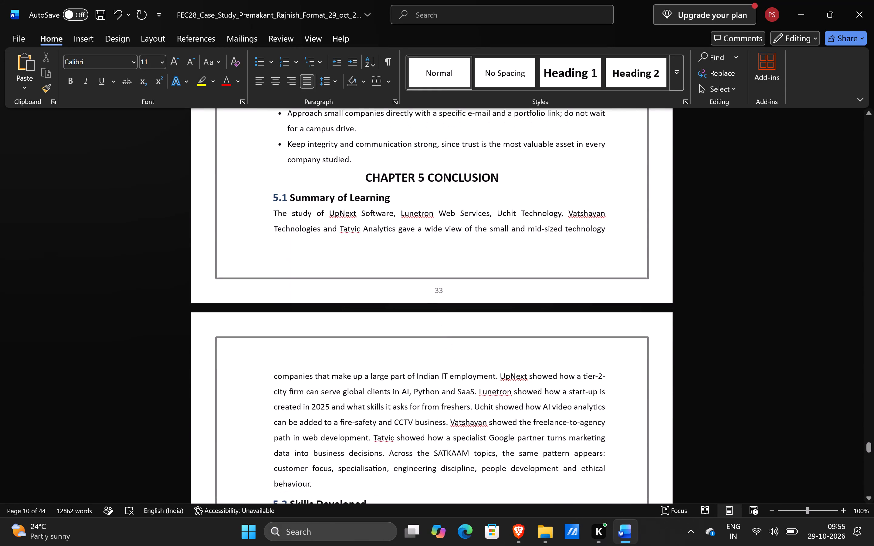
# Add one unbulleted blank line after the last bullet of section 4.6 to push the CHAPTER 5 CONCLUSION heading onto the next page.
pyautogui.click(360, 158)
pyautogui.press('Return')
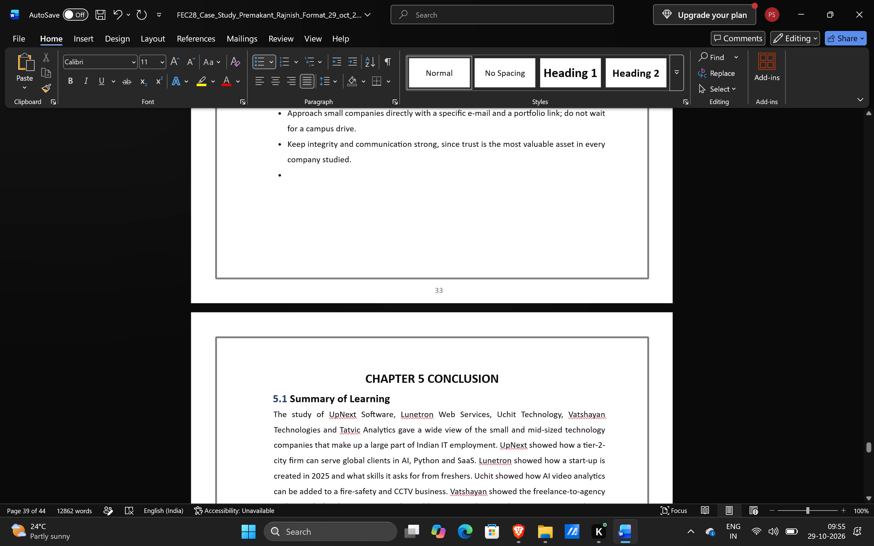
pyautogui.press('BackSpace')
# Review the page layout of Chapter 5, the Appendix glossary tables and the References through the end of the report.
pyautogui.scroll(-17, 354, 162)
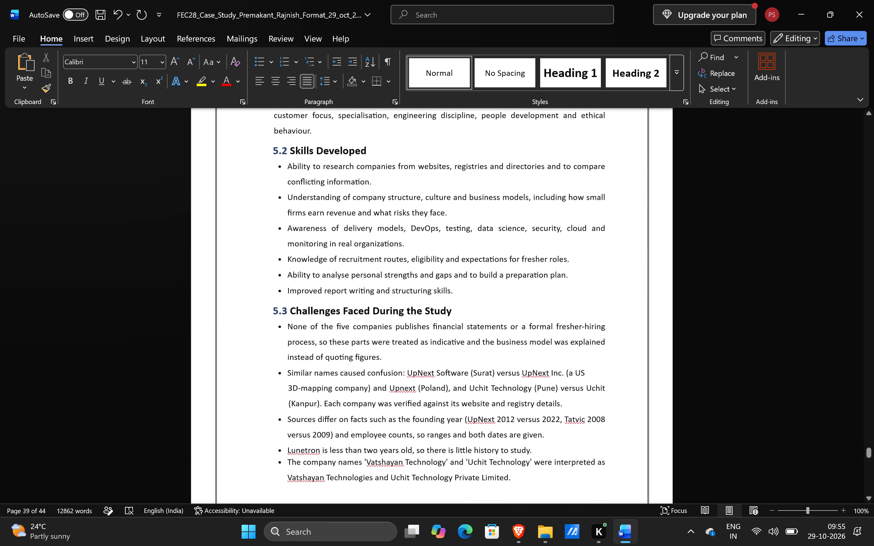
pyautogui.scroll(-19, 354, 162)
pyautogui.scroll(-8, 354, 163)
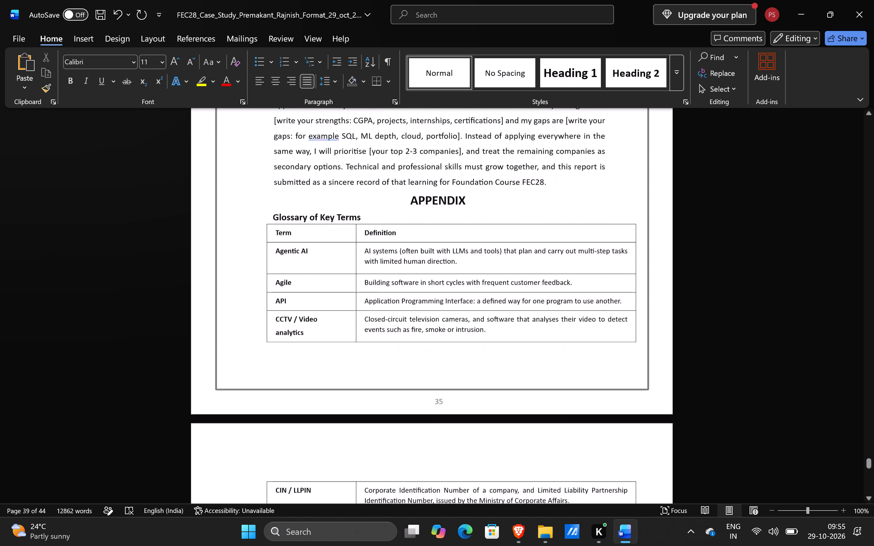
pyautogui.scroll(-16, 354, 163)
pyautogui.scroll(-8, 354, 163)
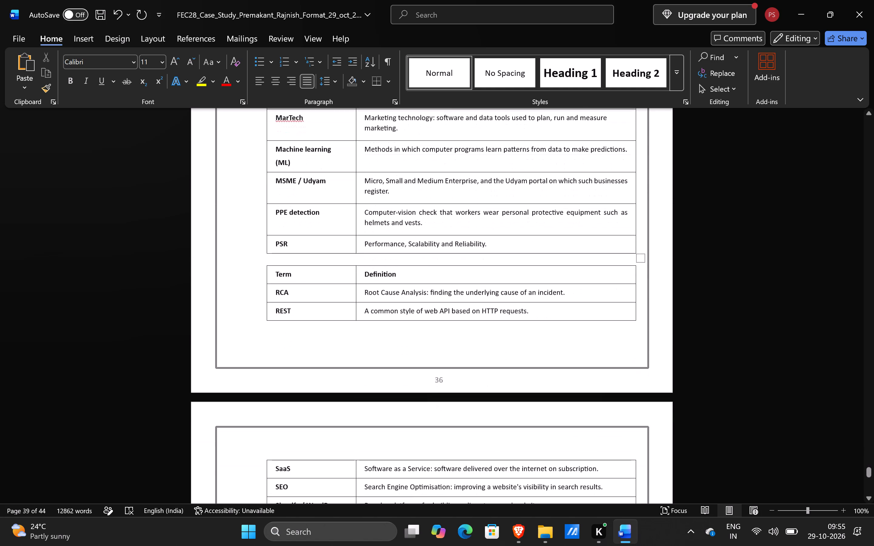
pyautogui.scroll(-16, 354, 163)
pyautogui.scroll(-8, 354, 163)
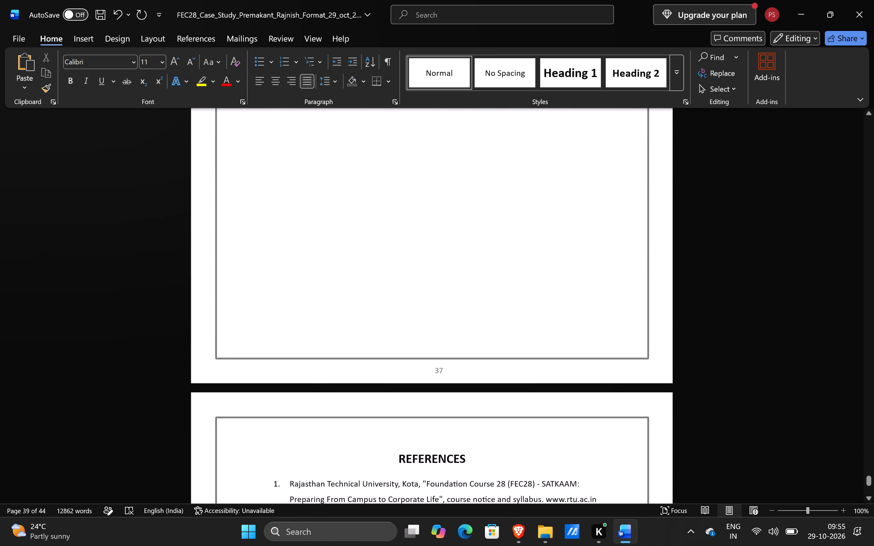
pyautogui.scroll(-18, 354, 163)
pyautogui.scroll(-9, 354, 163)
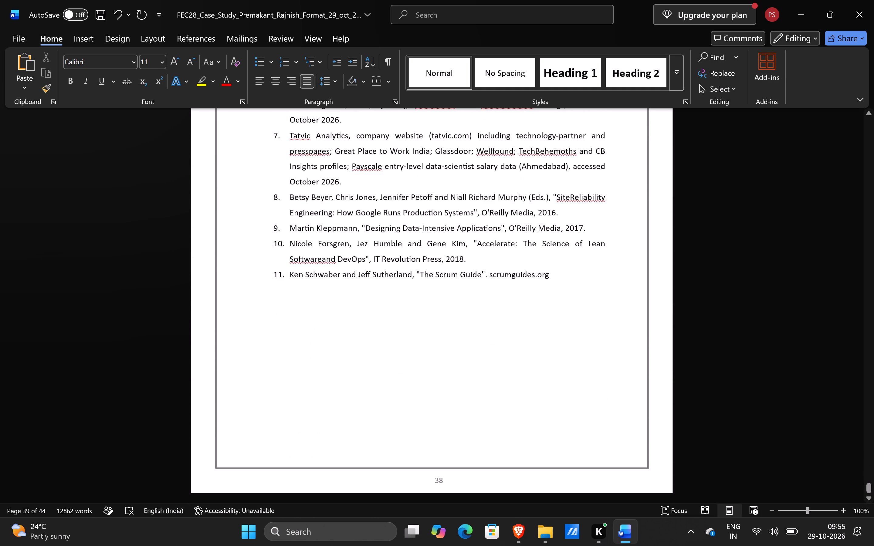
# Recheck the page layout backwards from the References through the Appendix and Chapter 5 to the start of Chapter 4.
pyautogui.scroll(18, 354, 163)
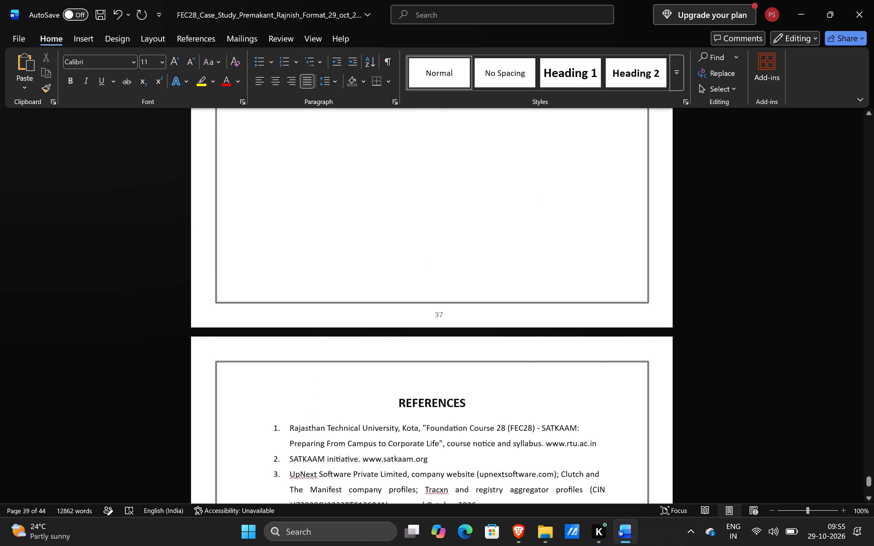
pyautogui.scroll(12, 359, 164)
pyautogui.scroll(9, 367, 169)
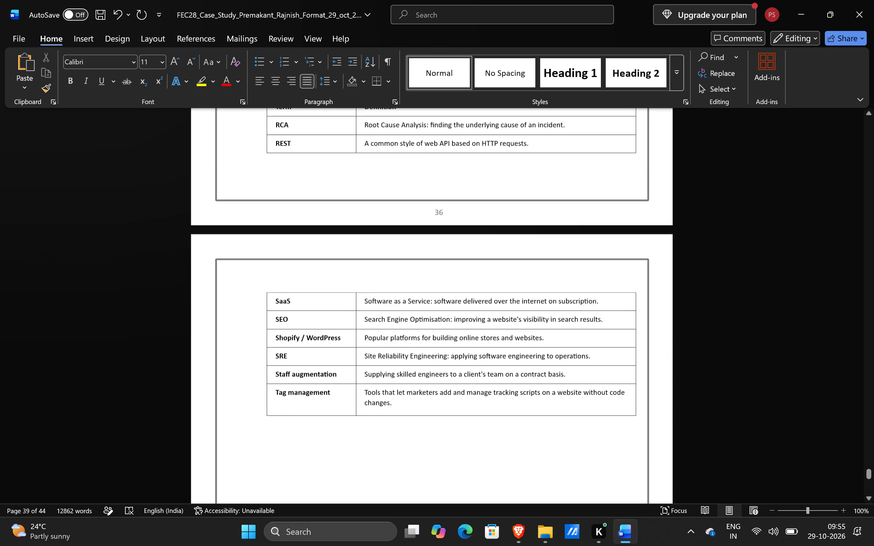
pyautogui.scroll(8, 367, 169)
pyautogui.scroll(20, 367, 169)
pyautogui.scroll(15, 367, 169)
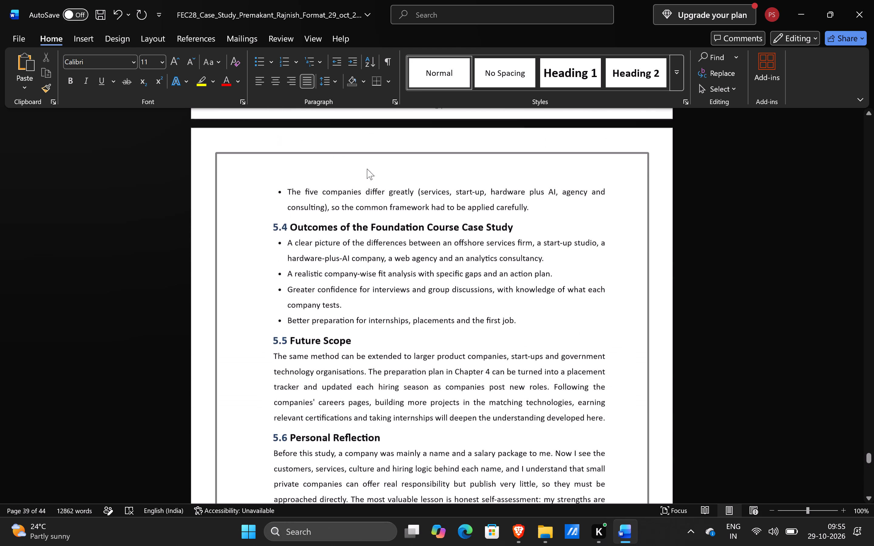
pyautogui.scroll(20, 367, 169)
pyautogui.scroll(20, 367, 169)
pyautogui.scroll(9, 367, 169)
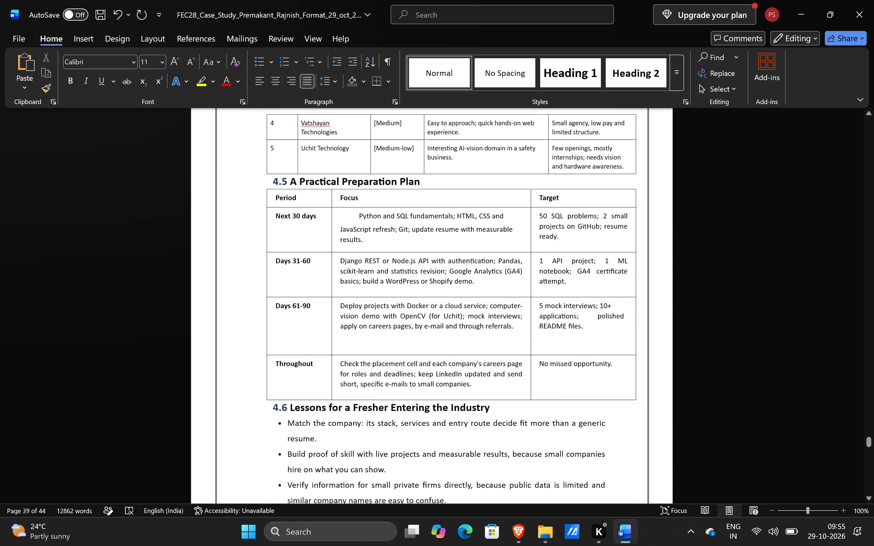
pyautogui.scroll(20, 367, 169)
pyautogui.scroll(20, 367, 169)
pyautogui.scroll(4, 367, 169)
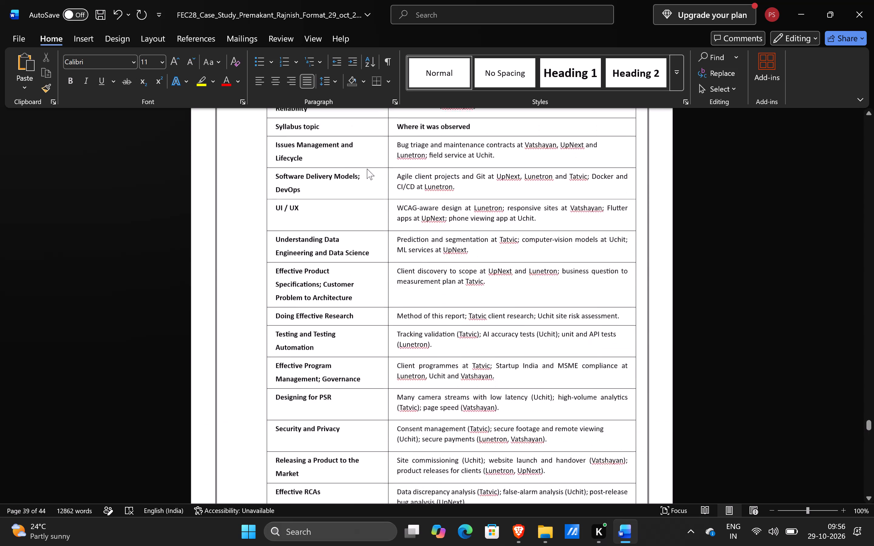
pyautogui.scroll(20, 367, 169)
pyautogui.scroll(20, 367, 169)
pyautogui.scroll(8, 367, 169)
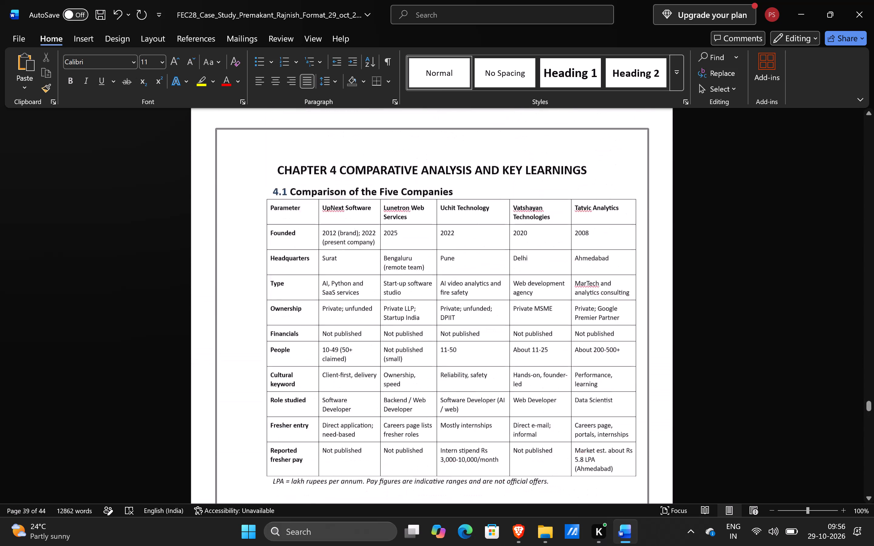
# On the title page, move "Submitted By:" onto its own line below "Rajasthan Technical University, Kota (Raj.)".
pyautogui.scroll(20, 367, 169)
pyautogui.scroll(20, 367, 169)
pyautogui.scroll(8, 367, 169)
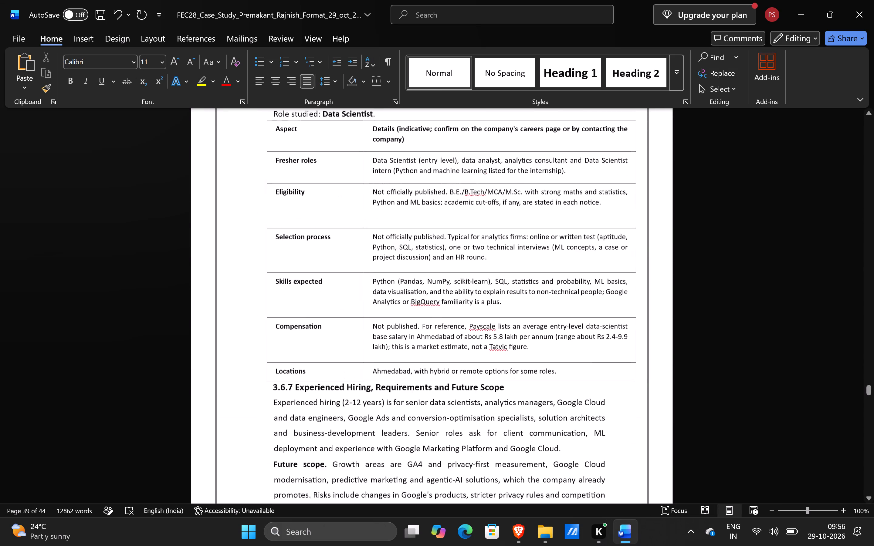
pyautogui.scroll(20, 367, 169)
pyautogui.scroll(4, 367, 169)
pyautogui.scroll(17, 367, 169)
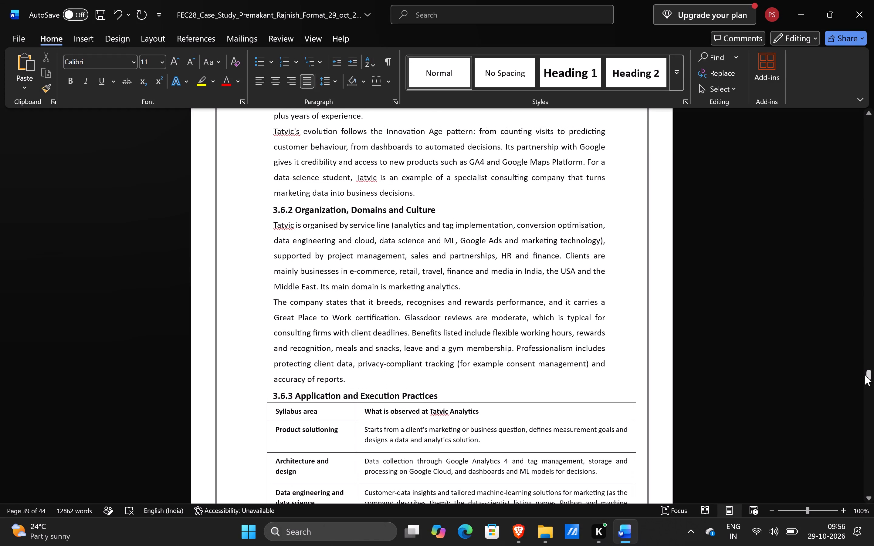
pyautogui.moveTo(868, 375); pyautogui.dragTo(849, 117)
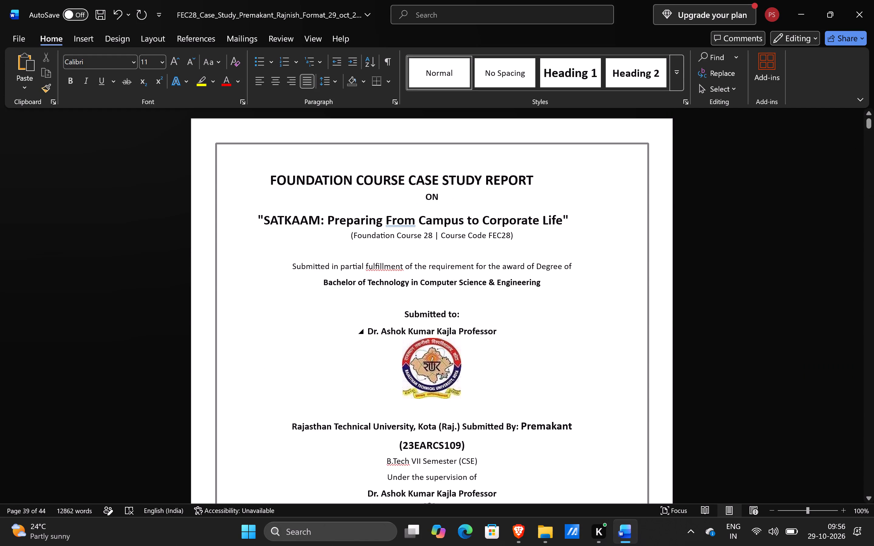
pyautogui.click(464, 425)
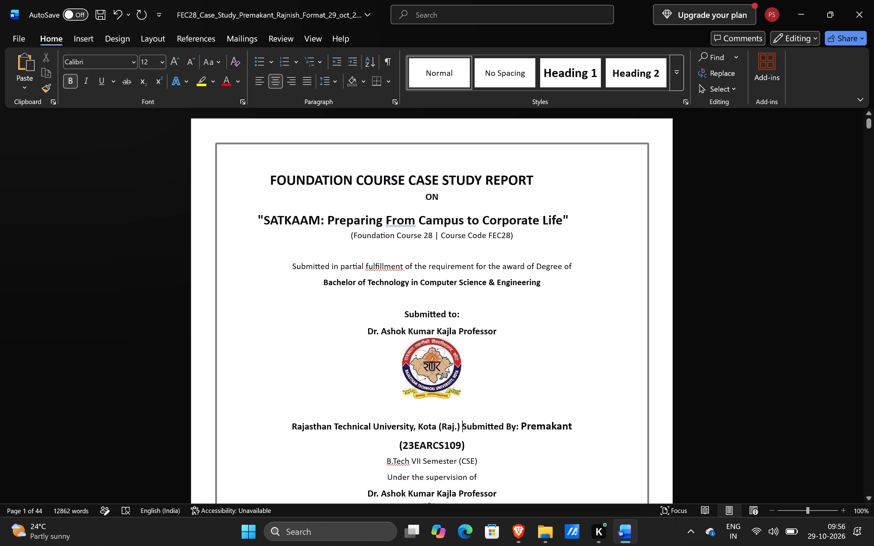
pyautogui.press('Return')
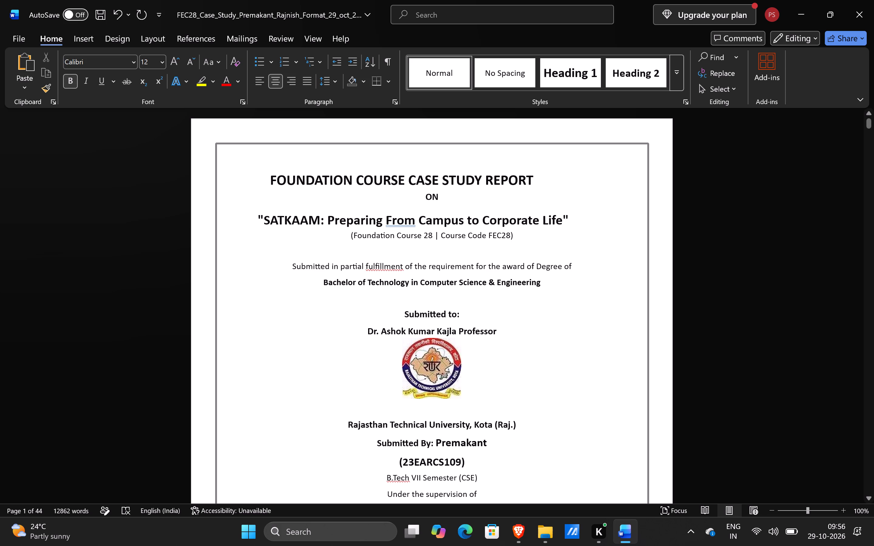
# Under "Submitted to:" on the title page, move "Professor" onto its own line below the supervisor's name.
pyautogui.scroll(-4, 473, 431)
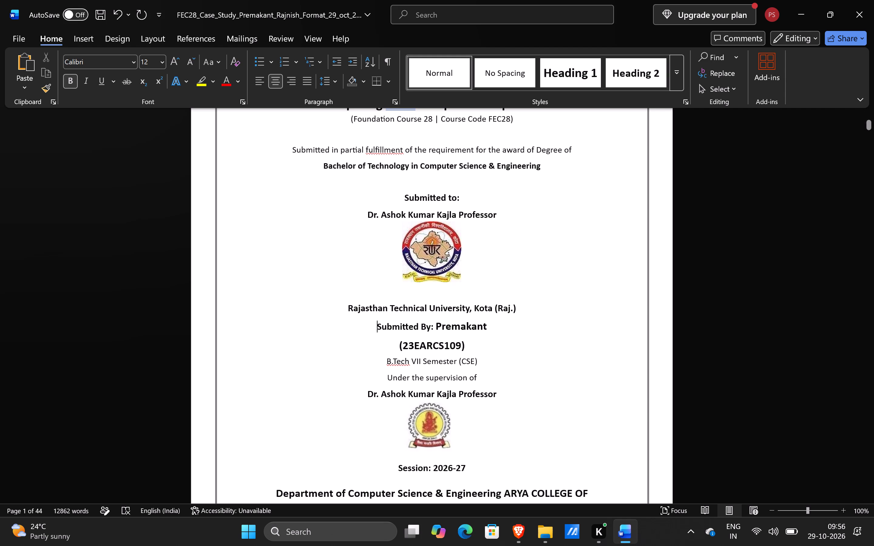
pyautogui.click(457, 212)
pyautogui.press('Return')
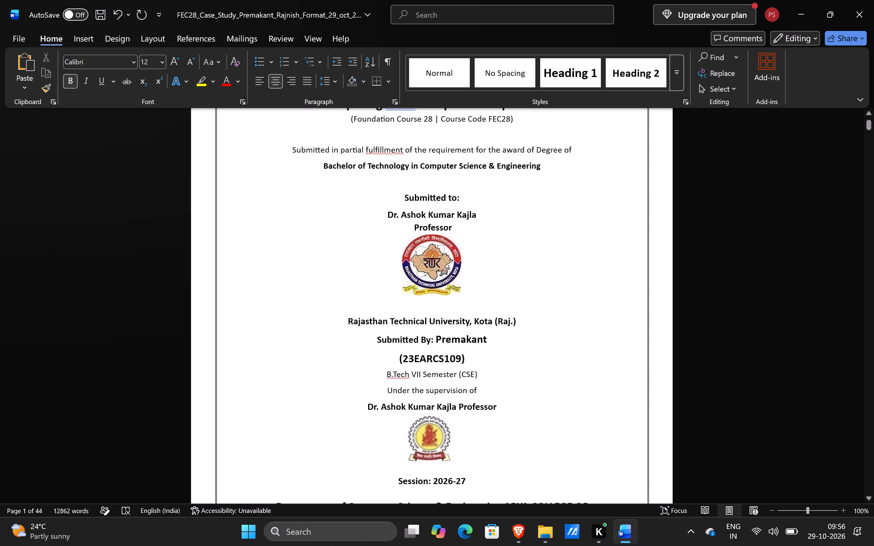
# Review the spacing and line breaks on the title page, especially around the two logos and the supervisor lines.
pyautogui.scroll(-7, 431, 324)
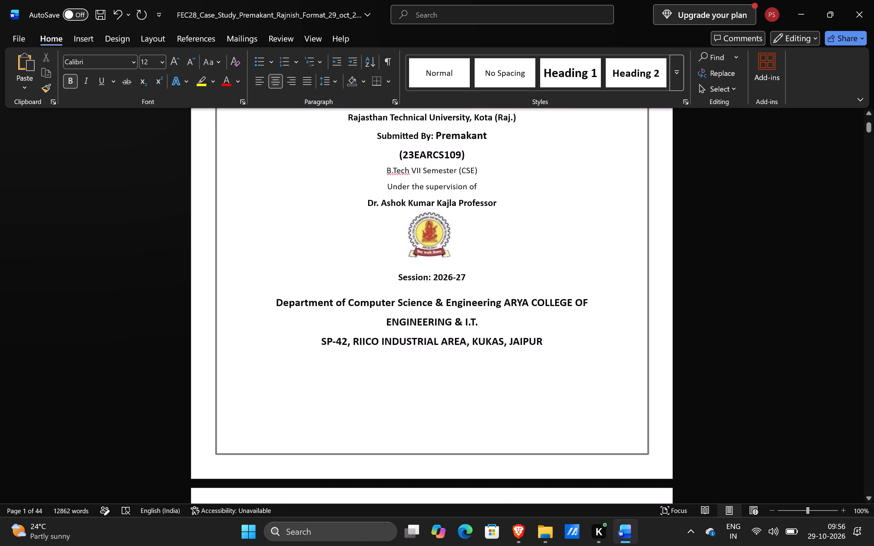
pyautogui.scroll(5, 431, 324)
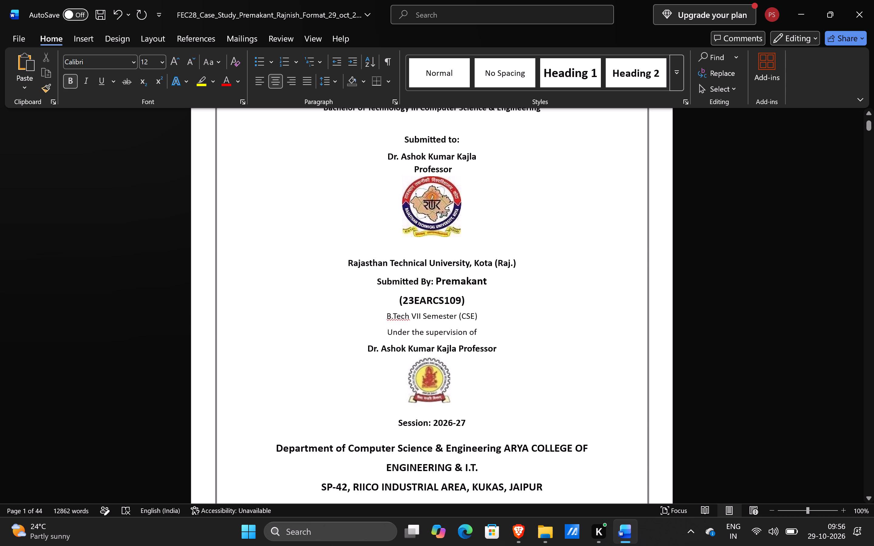
pyautogui.scroll(-2, 440, 368)
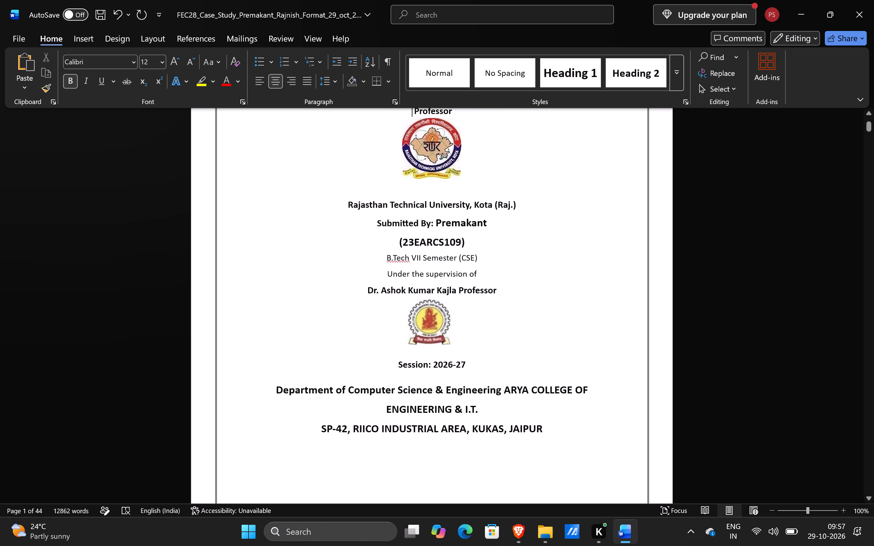
pyautogui.click(412, 189)
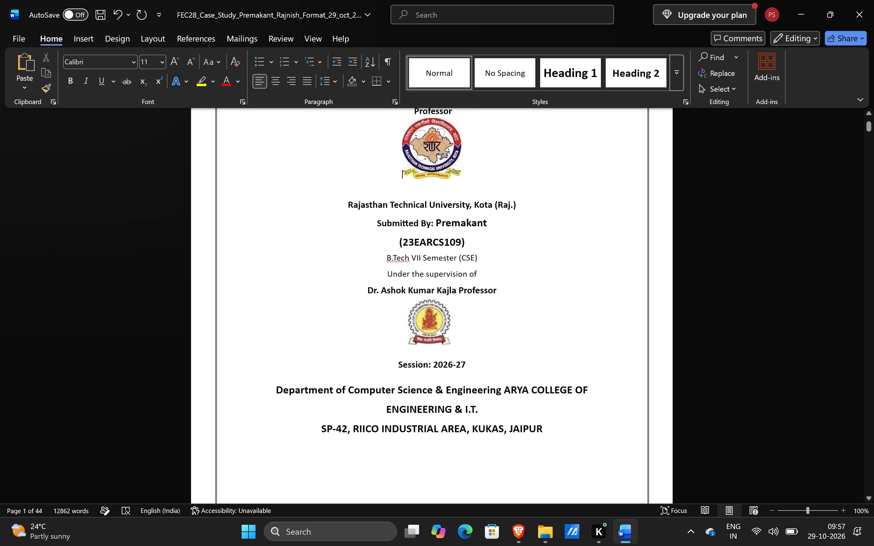
pyautogui.click(424, 191)
pyautogui.press('Down')
pyautogui.press('Up')
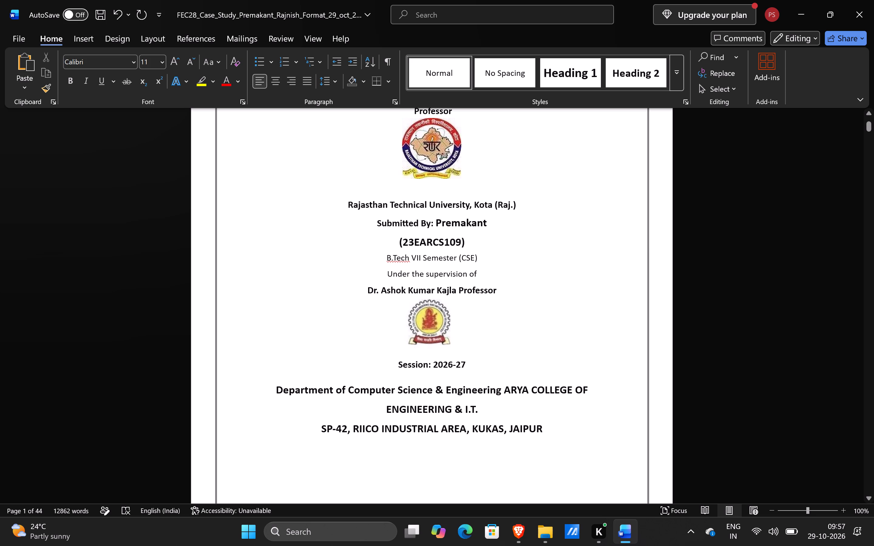
pyautogui.scroll(-4, 448, 270)
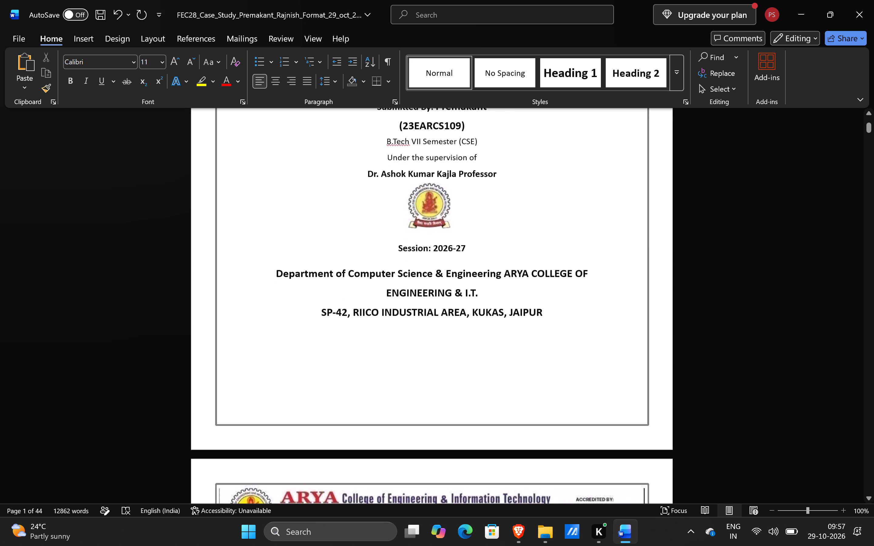
pyautogui.scroll(1, 448, 270)
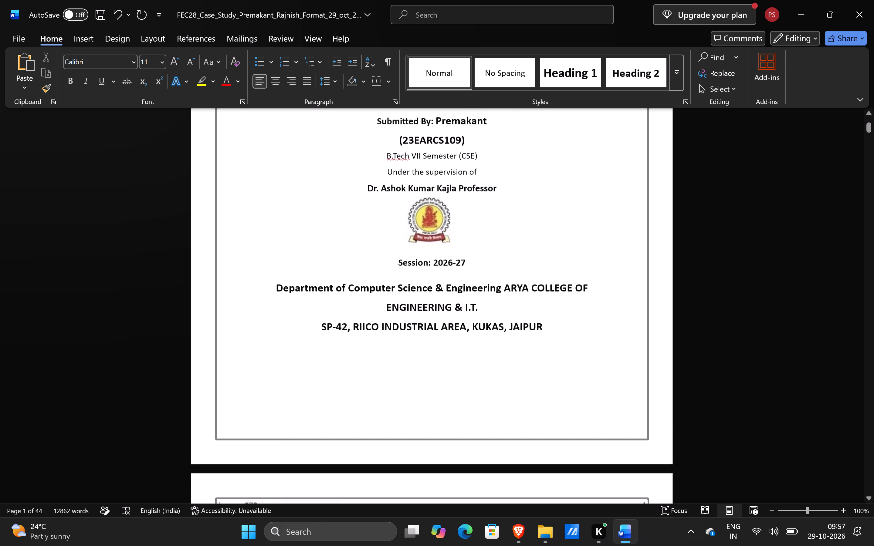
pyautogui.scroll(4, 454, 343)
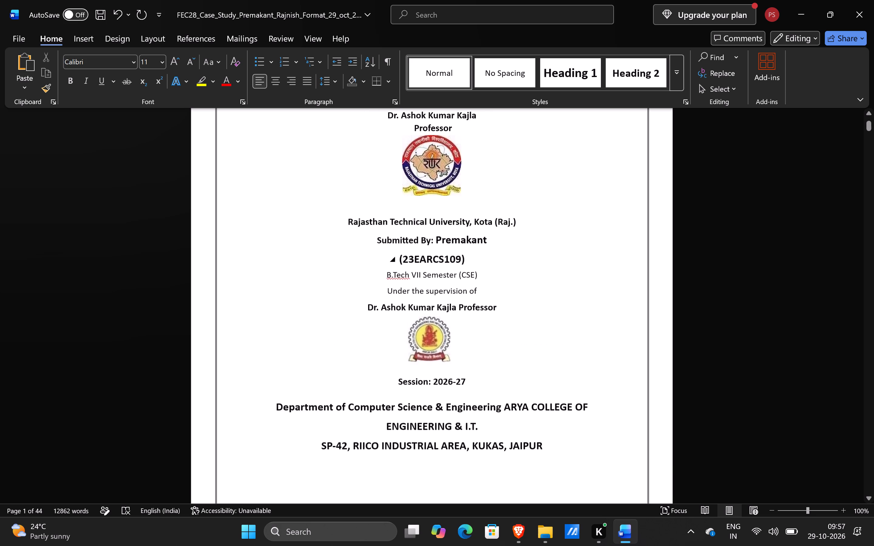
pyautogui.scroll(8, 435, 306)
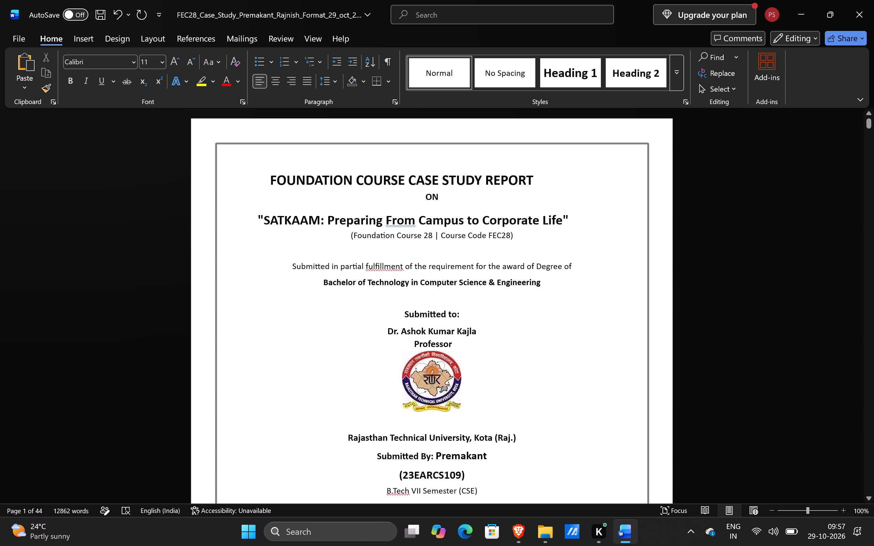
# Review the front pages from the title page through the Certificate to the Acknowledgement.
pyautogui.scroll(-6, 439, 375)
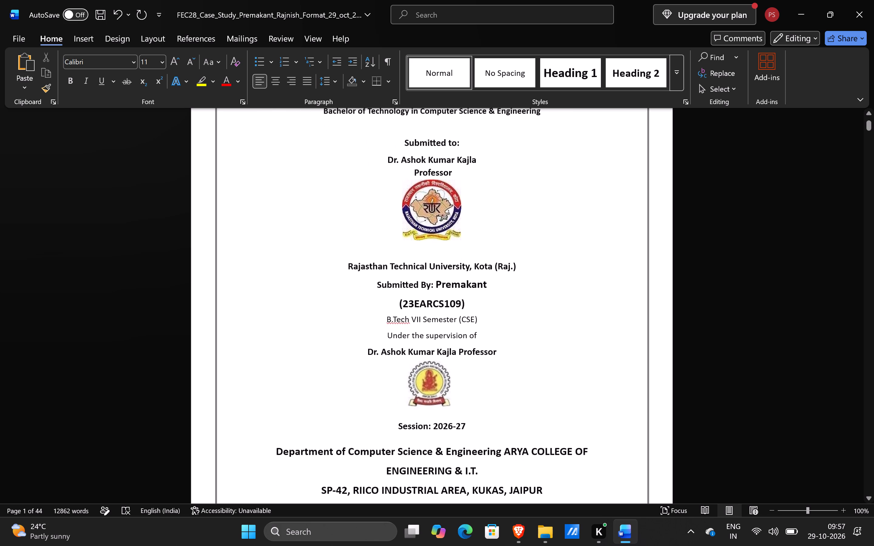
pyautogui.scroll(-6, 439, 375)
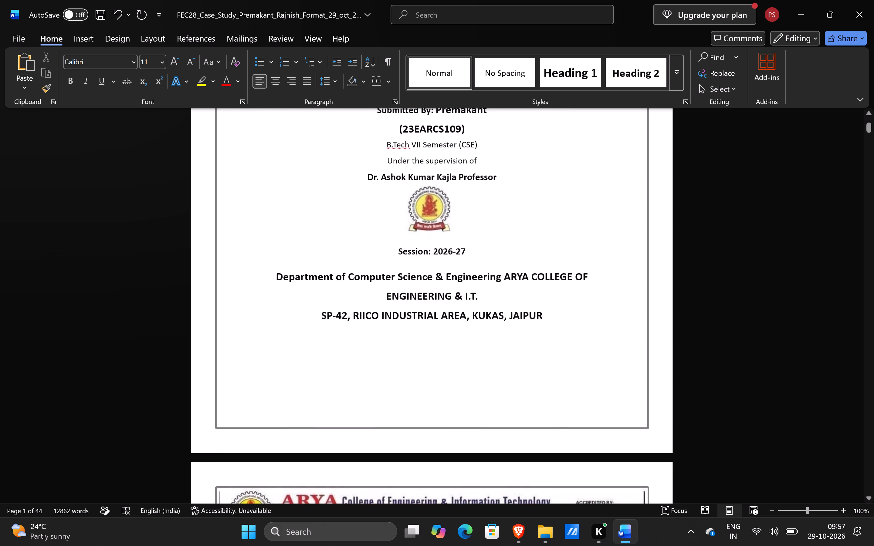
pyautogui.scroll(-3, 439, 375)
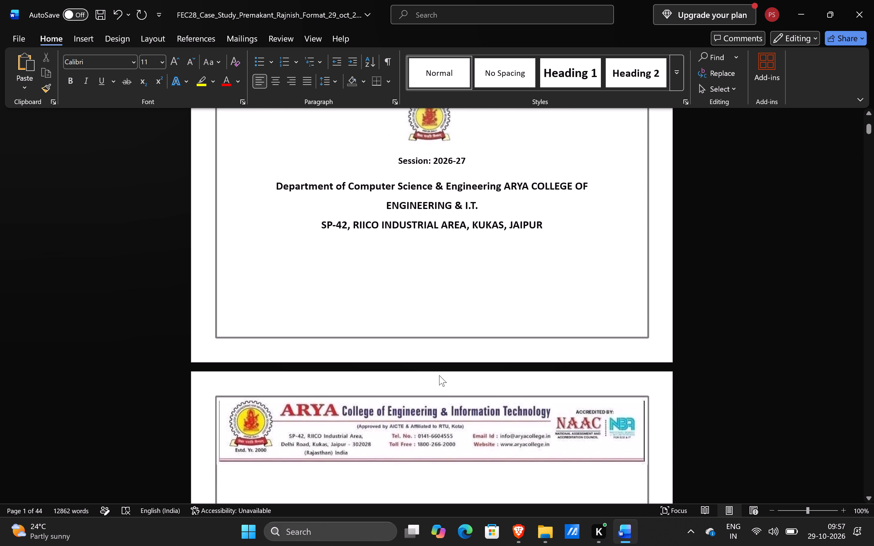
pyautogui.scroll(-12, 439, 375)
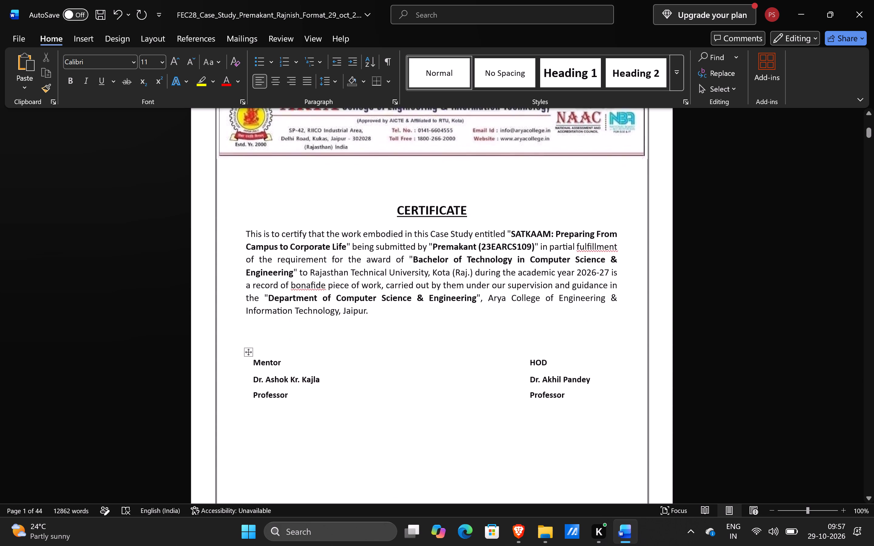
pyautogui.scroll(-14, 439, 375)
pyautogui.scroll(-8, 439, 375)
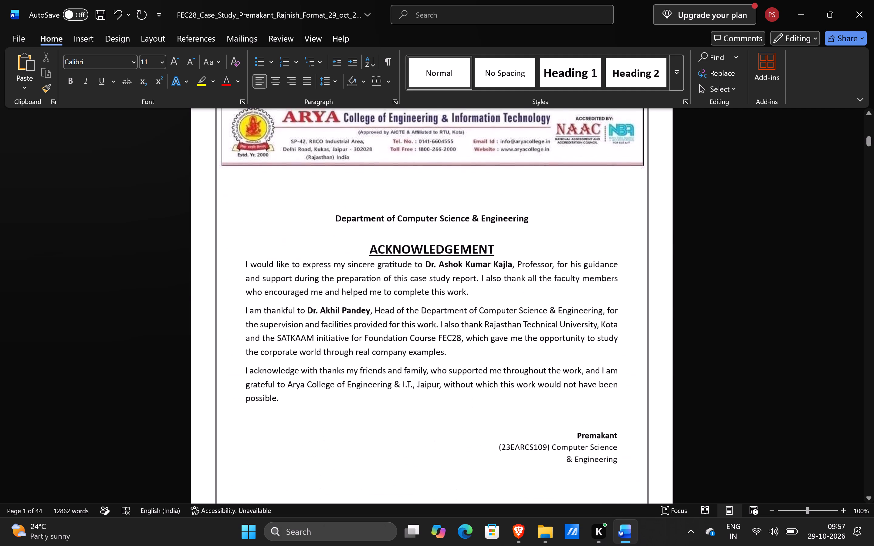
pyautogui.scroll(-2, 439, 375)
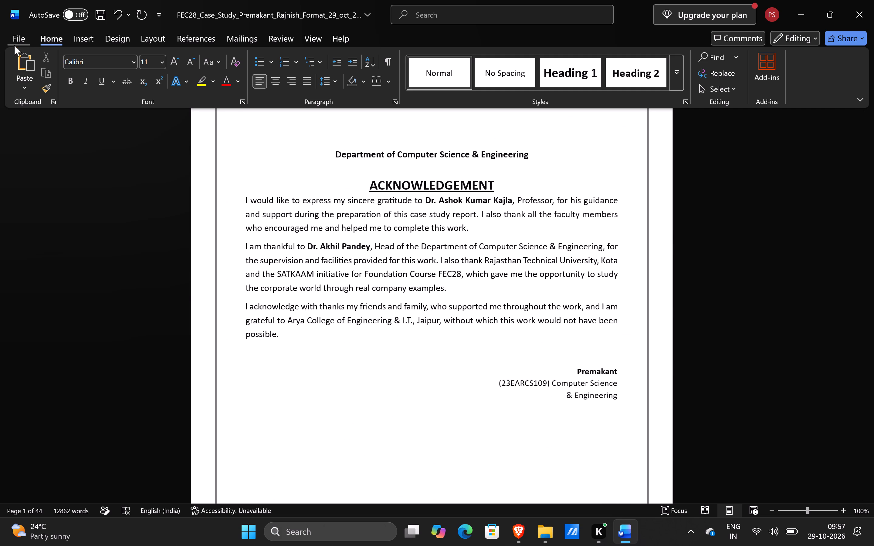
# Export the report as a PDF to the Desktop, keeping the proposed file name and standard optimization.
pyautogui.click(18, 40)
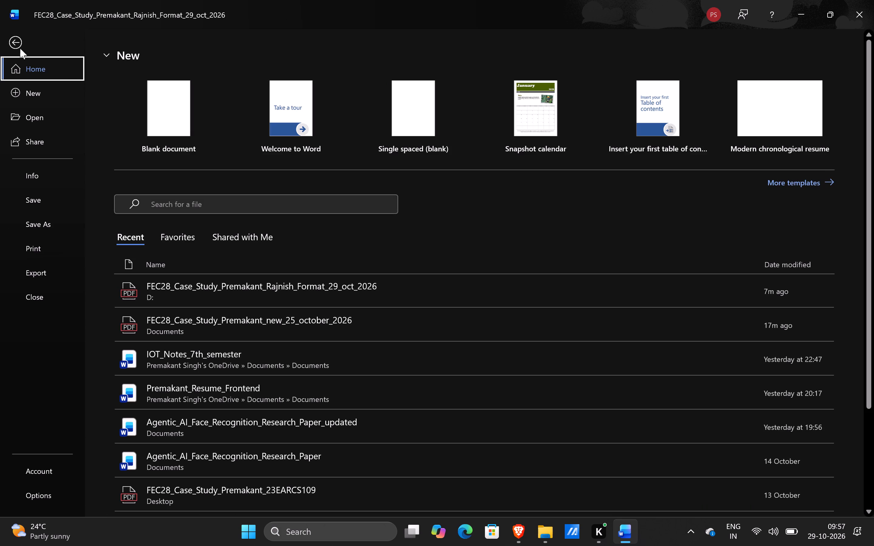
pyautogui.click(46, 273)
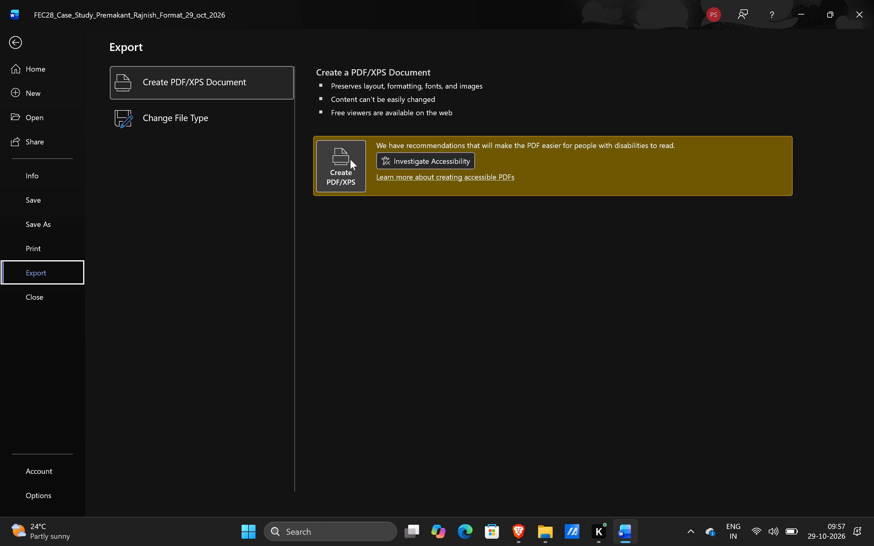
pyautogui.click(350, 160)
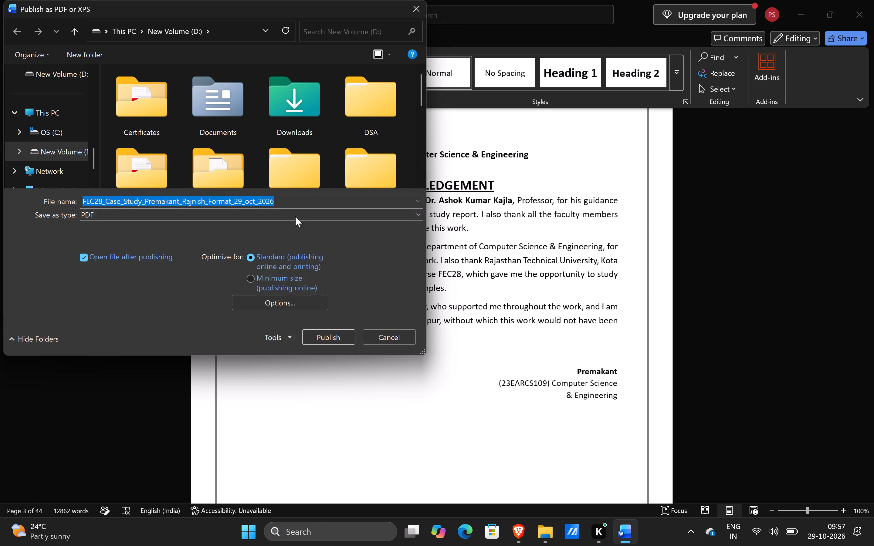
pyautogui.click(288, 204)
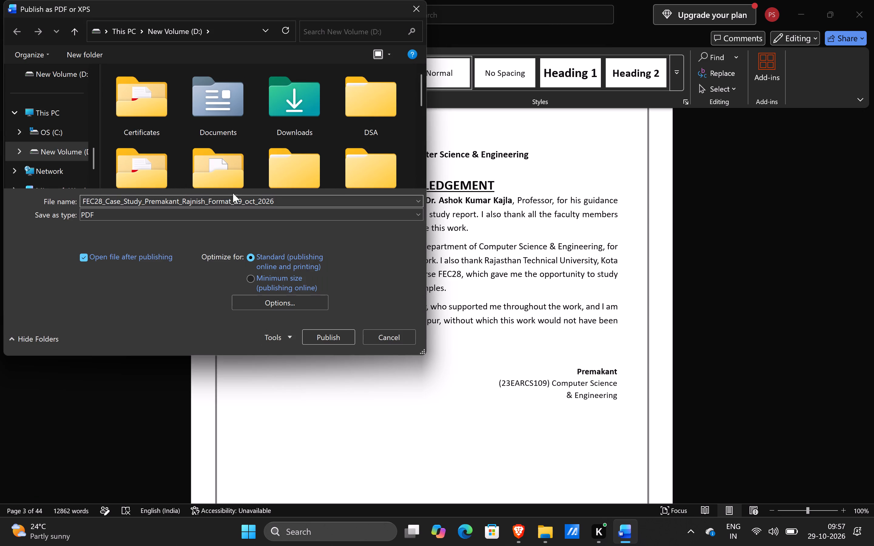
pyautogui.scroll(-2, 35, 146)
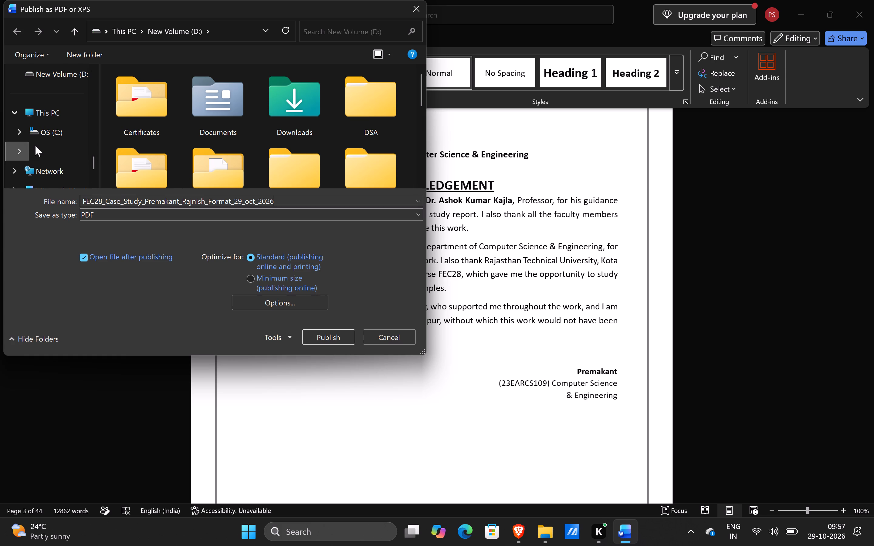
pyautogui.scroll(5, 35, 146)
pyautogui.click(36, 147)
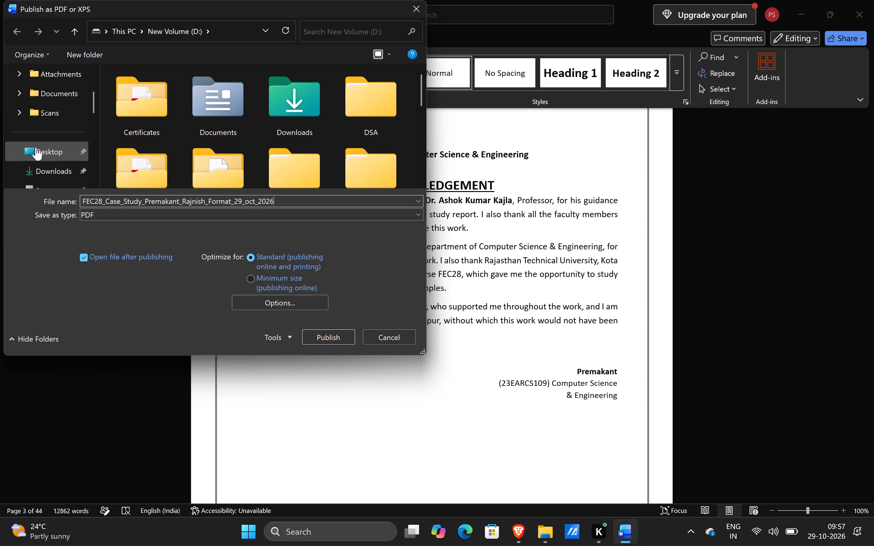
pyautogui.click(327, 340)
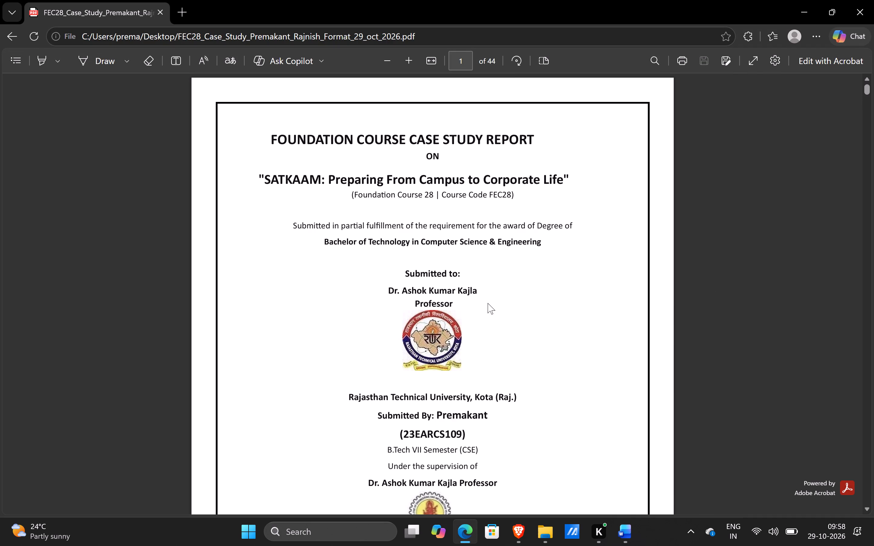
# Review the exported PDF's front matter from the title page through the Certificate, Acknowledgement and List of Contents to the Abstract.
pyautogui.scroll(-6, 484, 302)
pyautogui.scroll(-5, 478, 328)
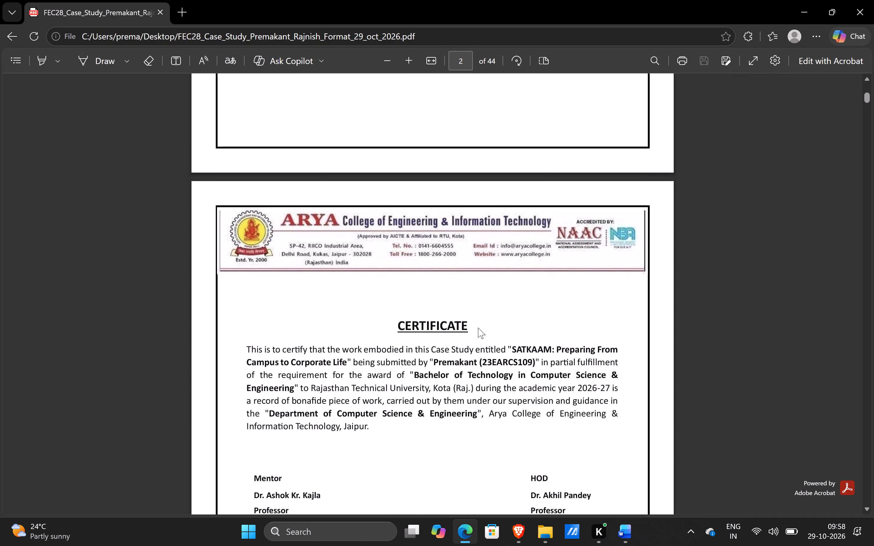
pyautogui.scroll(-11, 478, 328)
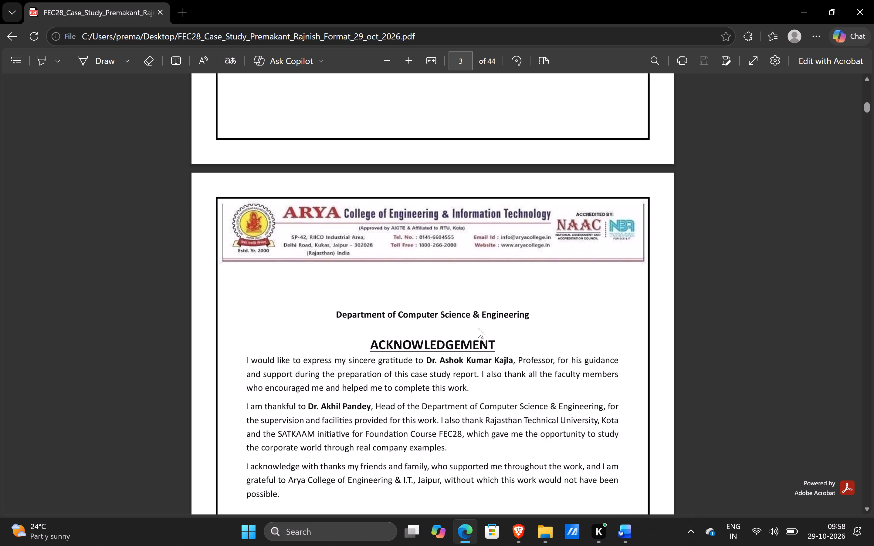
pyautogui.scroll(-11, 478, 328)
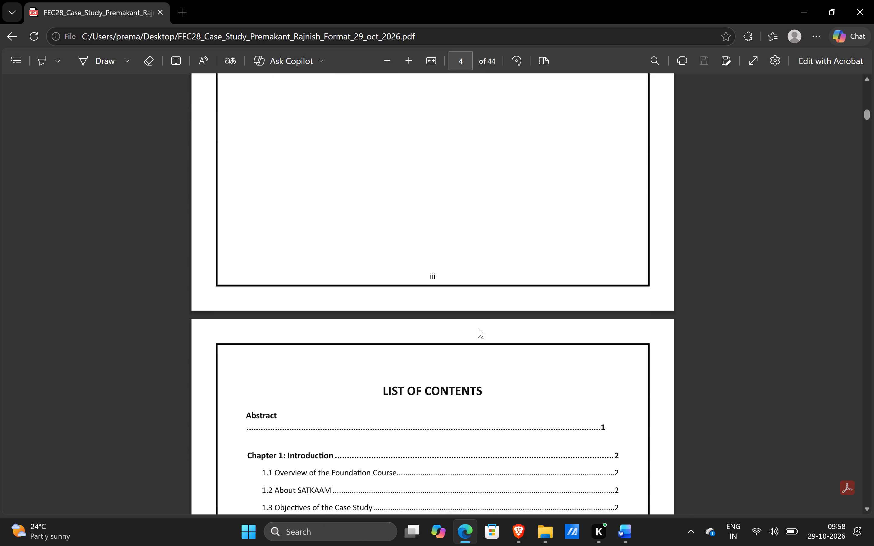
pyautogui.scroll(-14, 478, 328)
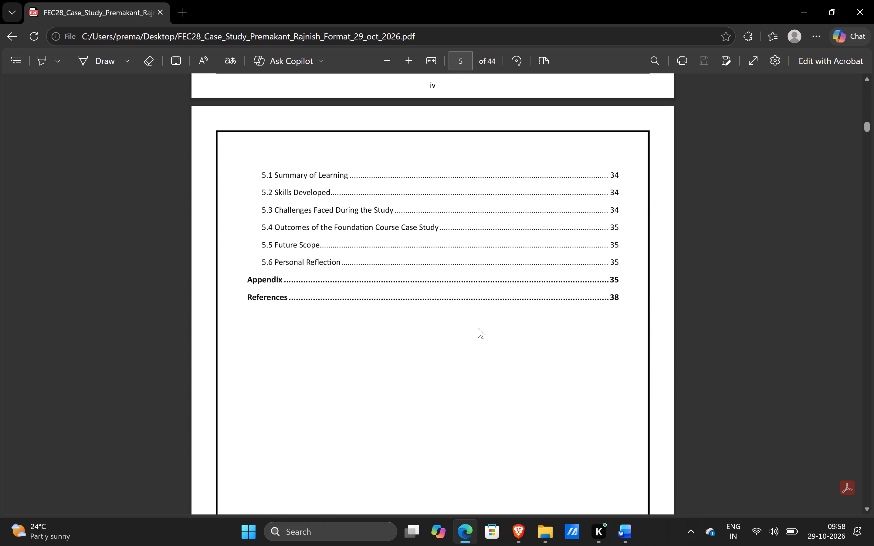
pyautogui.scroll(-13, 478, 328)
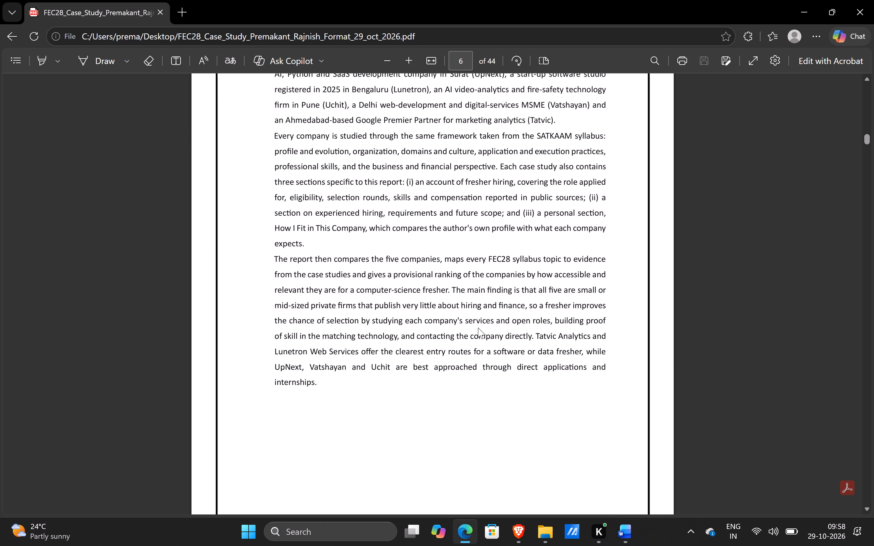
# Check the page layout of Chapter 1 and Chapter 2, including headings, bullet lists and the syllabus table.
pyautogui.scroll(-16, 478, 328)
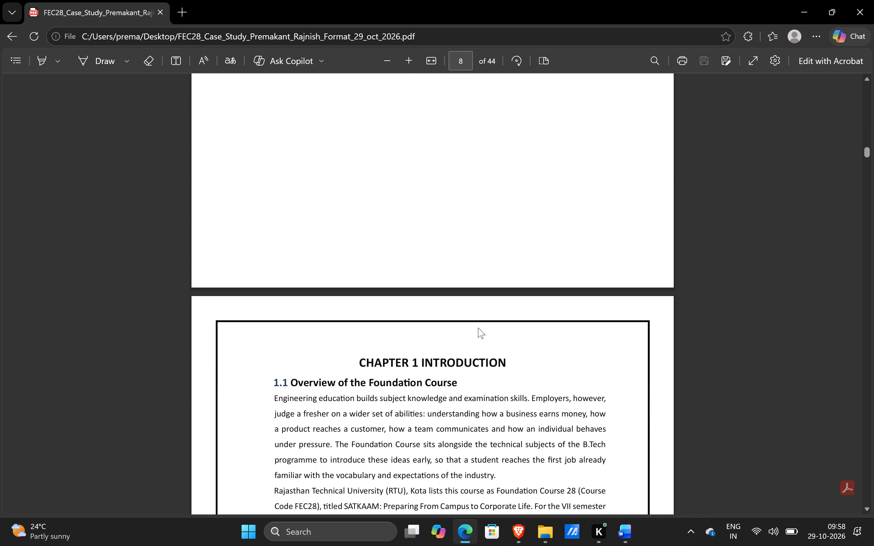
pyautogui.scroll(-15, 478, 328)
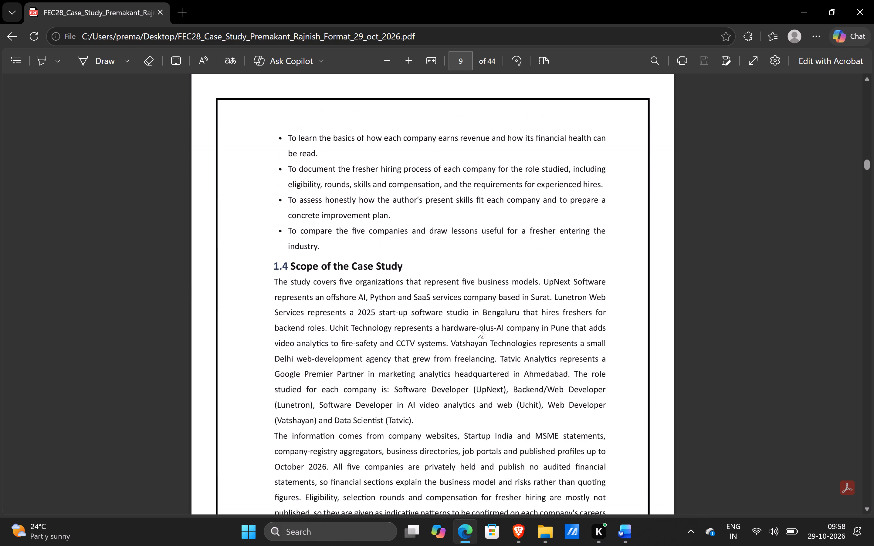
pyautogui.scroll(-16, 478, 328)
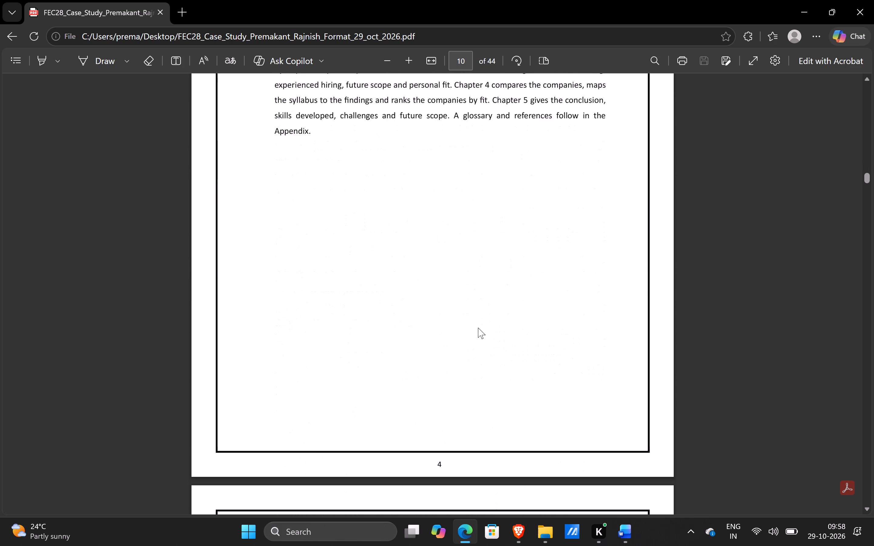
pyautogui.scroll(-16, 478, 328)
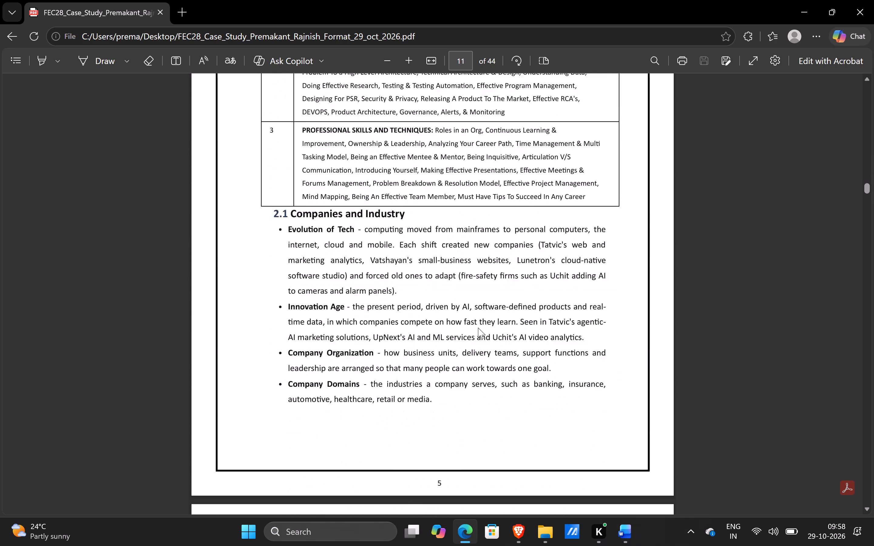
pyautogui.scroll(-16, 478, 328)
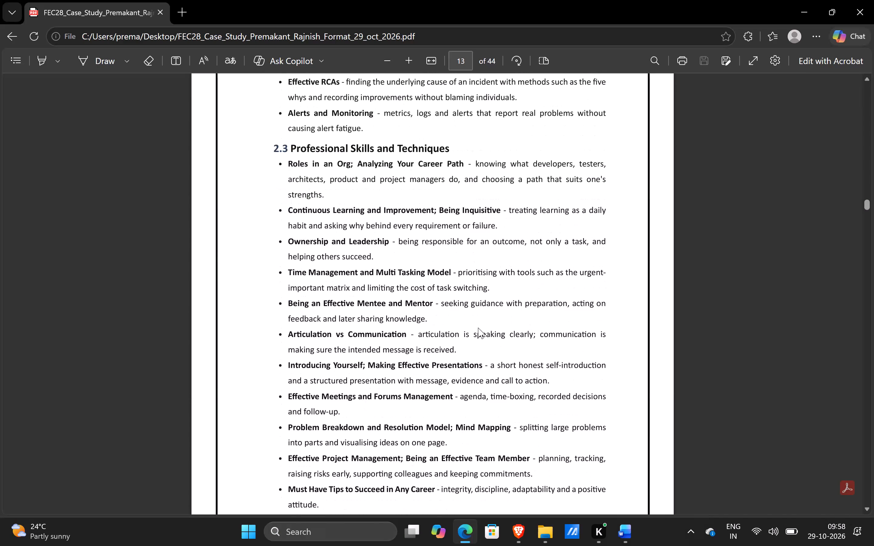
# Check the layout of the UpNext Software case study in Chapter 3, including its tables and page breaks.
pyautogui.scroll(-16, 478, 328)
pyautogui.scroll(-10, 478, 328)
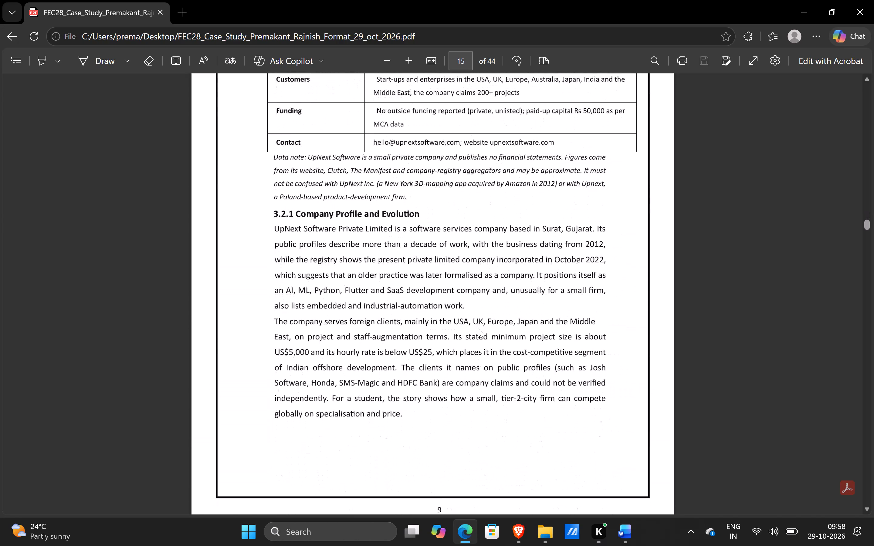
pyautogui.scroll(-17, 478, 328)
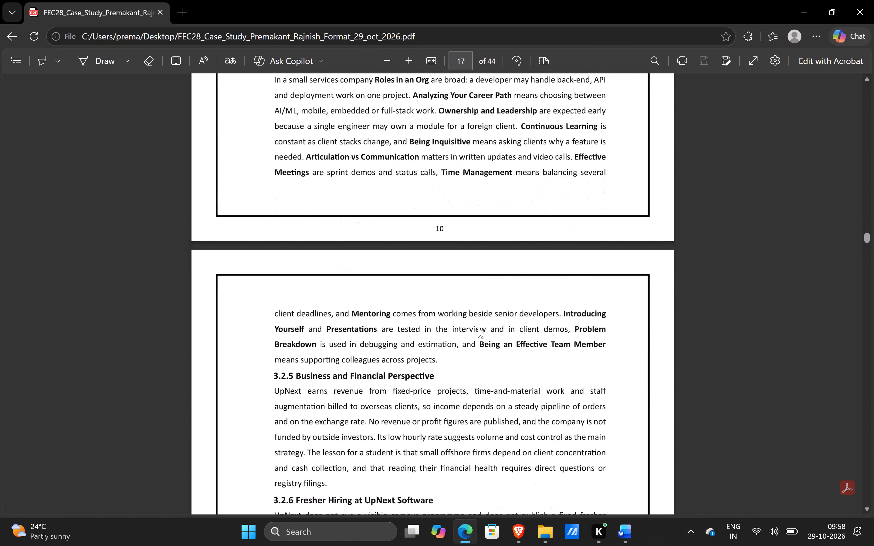
pyautogui.scroll(-13, 478, 328)
pyautogui.scroll(-8, 478, 328)
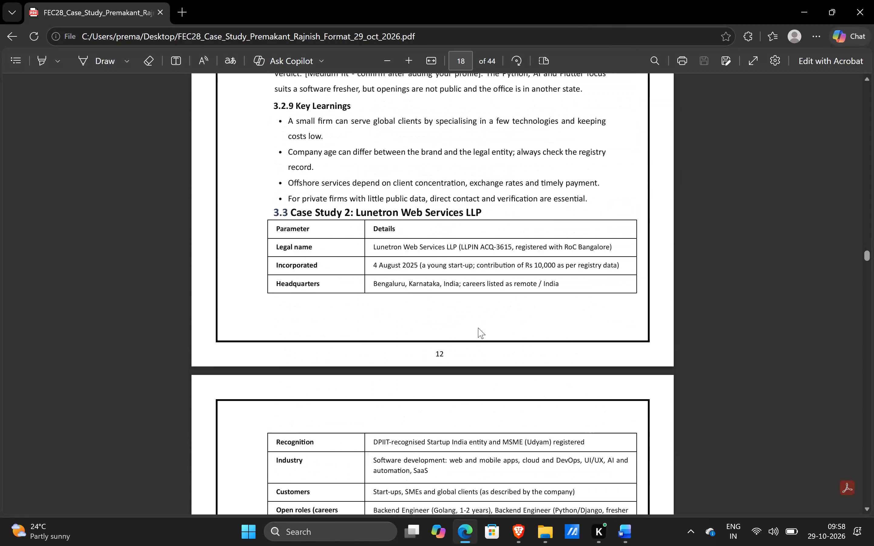
# Check the Lunetron Web Services and Uchit Technology case studies for table splits, spacing and page numbering.
pyautogui.scroll(-16, 478, 328)
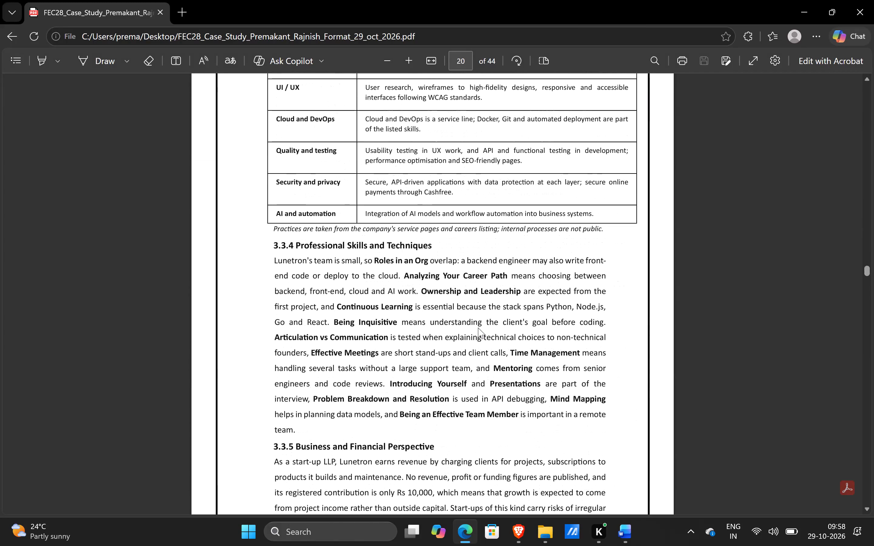
pyautogui.scroll(-19, 478, 328)
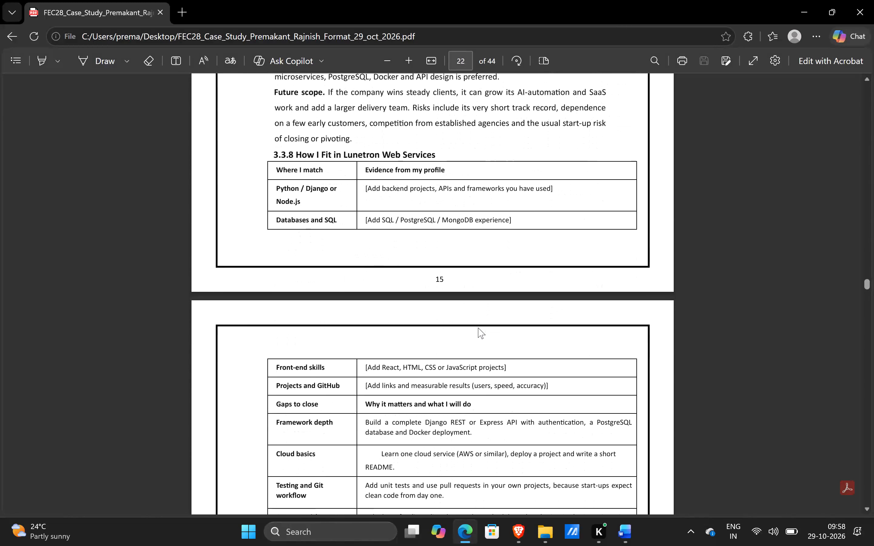
pyautogui.scroll(-18, 478, 328)
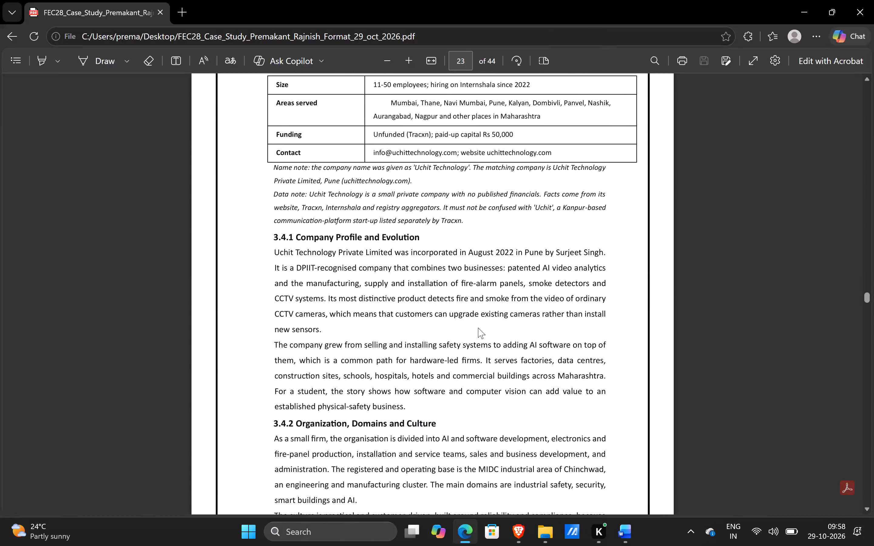
pyautogui.scroll(-17, 478, 328)
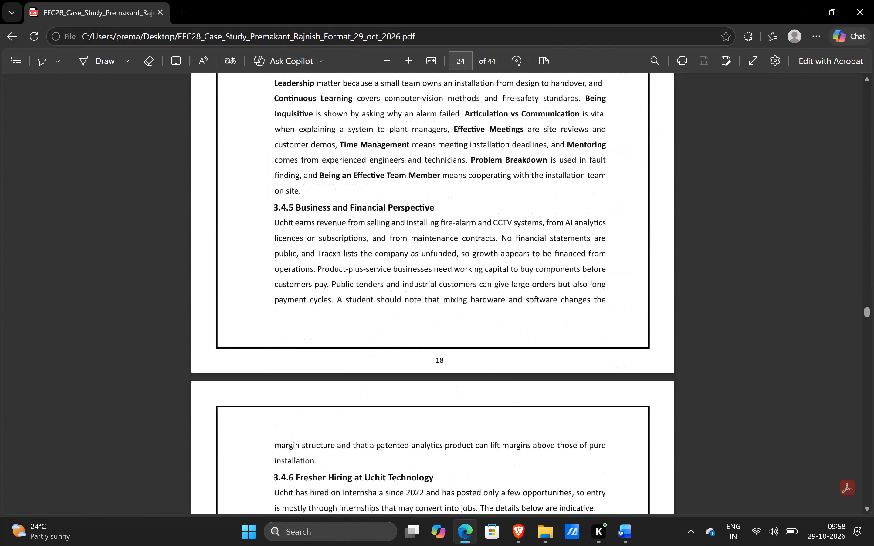
pyautogui.scroll(-13, 478, 328)
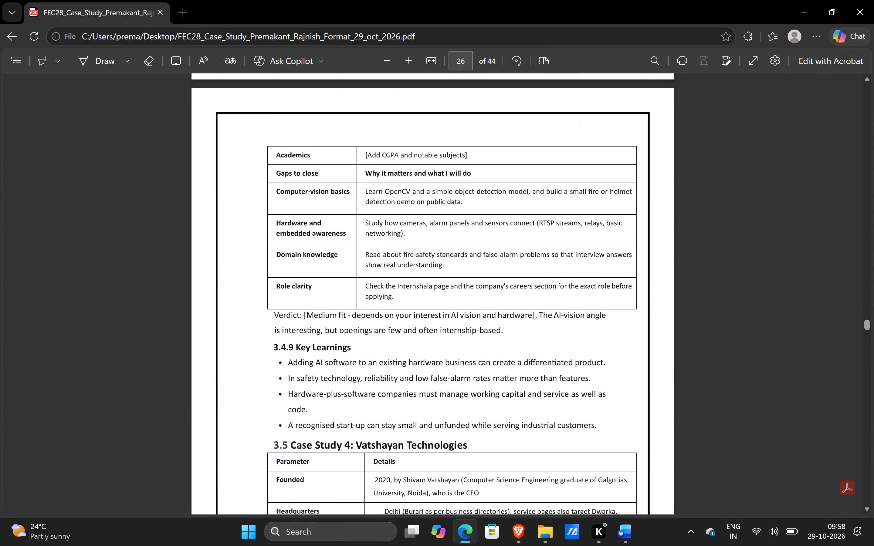
# Check the Vatshayan Technologies and Tatvic Analytics case studies for table layout, headings and page breaks.
pyautogui.scroll(-14, 478, 328)
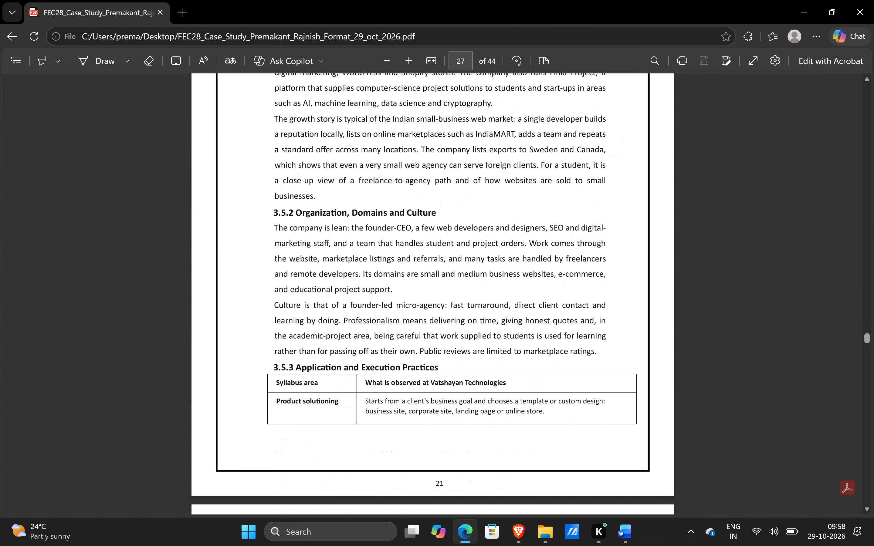
pyautogui.scroll(-18, 478, 328)
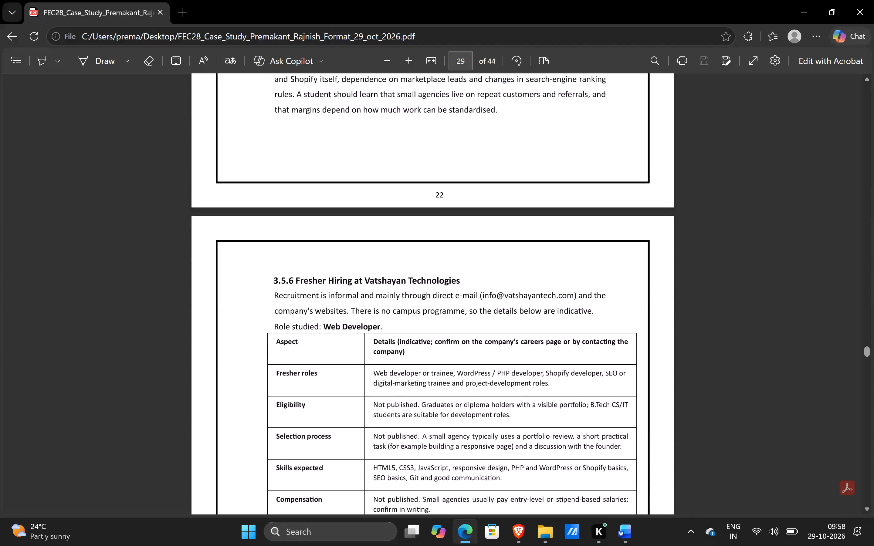
pyautogui.scroll(-18, 478, 328)
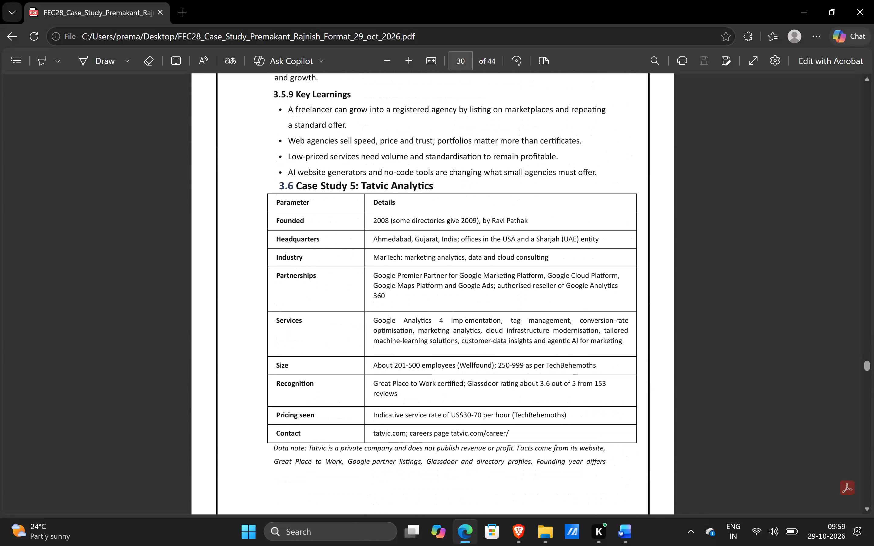
pyautogui.scroll(-18, 478, 328)
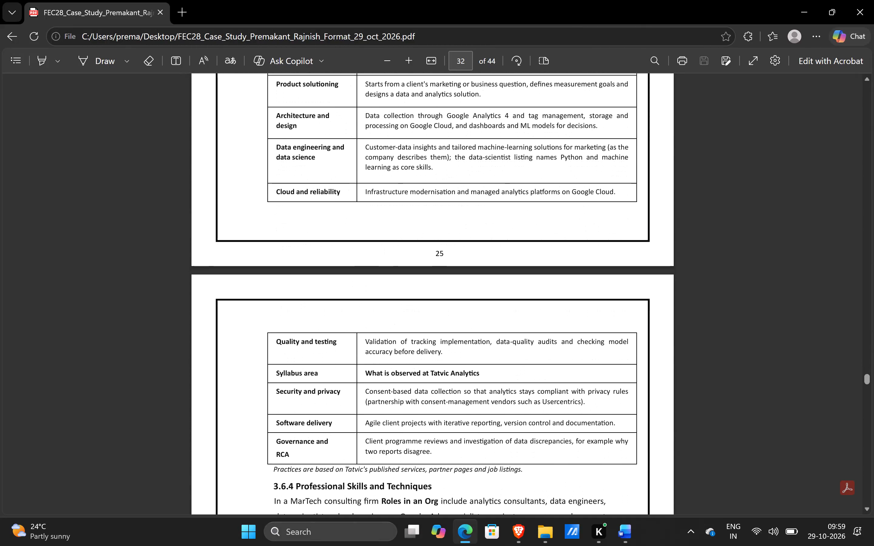
pyautogui.scroll(-18, 478, 328)
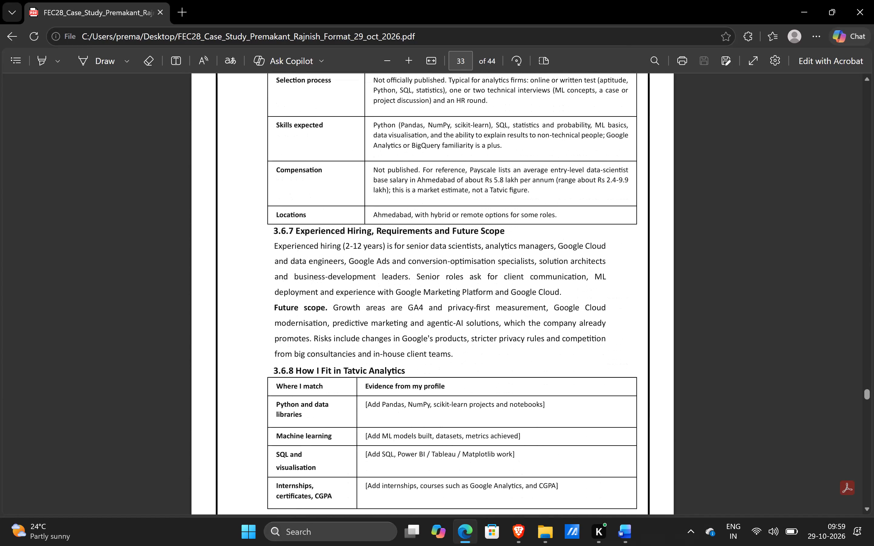
# Check Chapter 4's layout, from the five-company comparison table and syllabus mapping to the lessons for freshers.
pyautogui.scroll(-16, 478, 328)
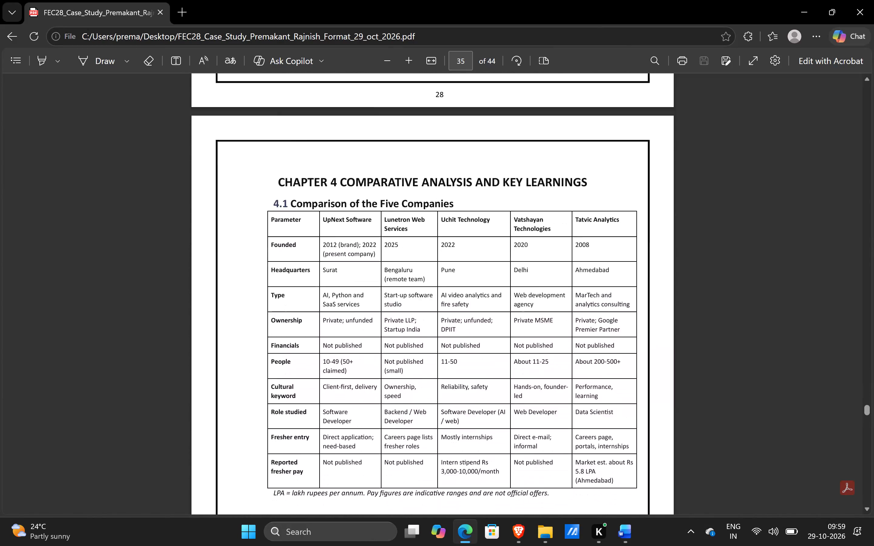
pyautogui.scroll(-13, 478, 328)
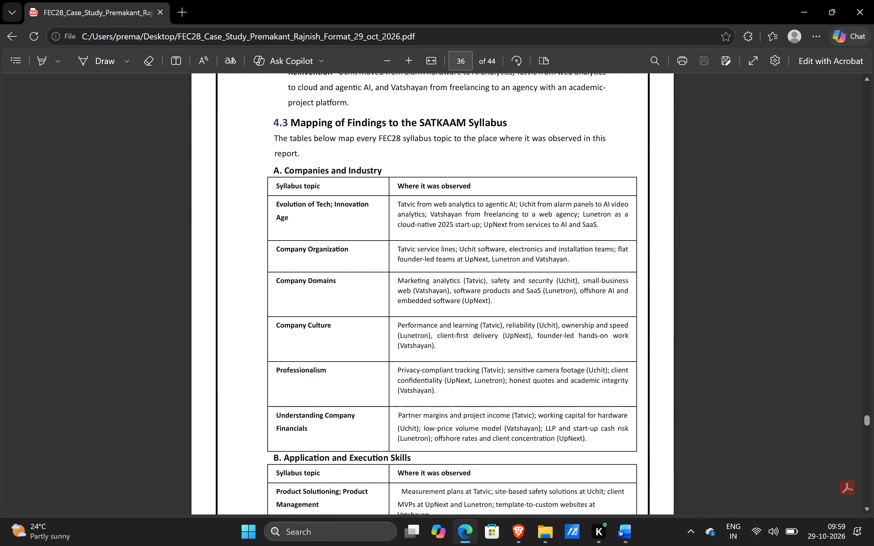
pyautogui.scroll(-20, 478, 328)
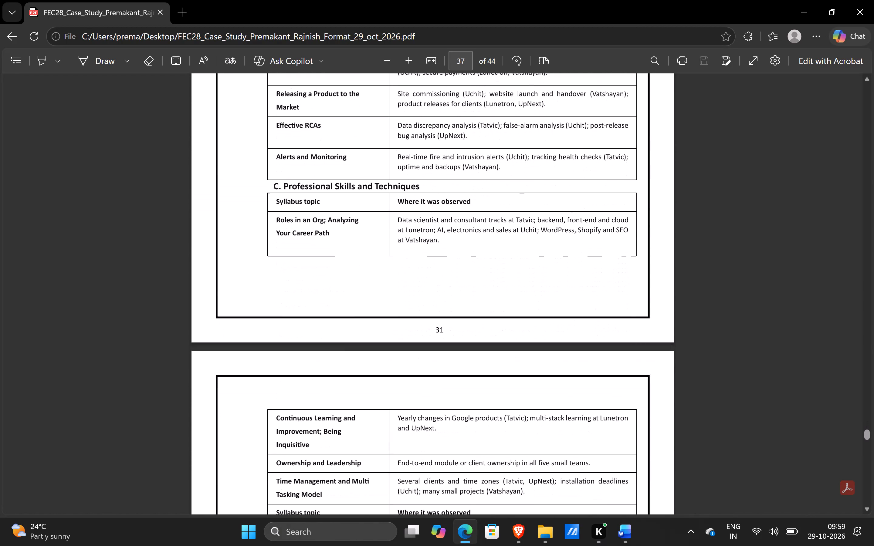
pyautogui.scroll(-19, 478, 328)
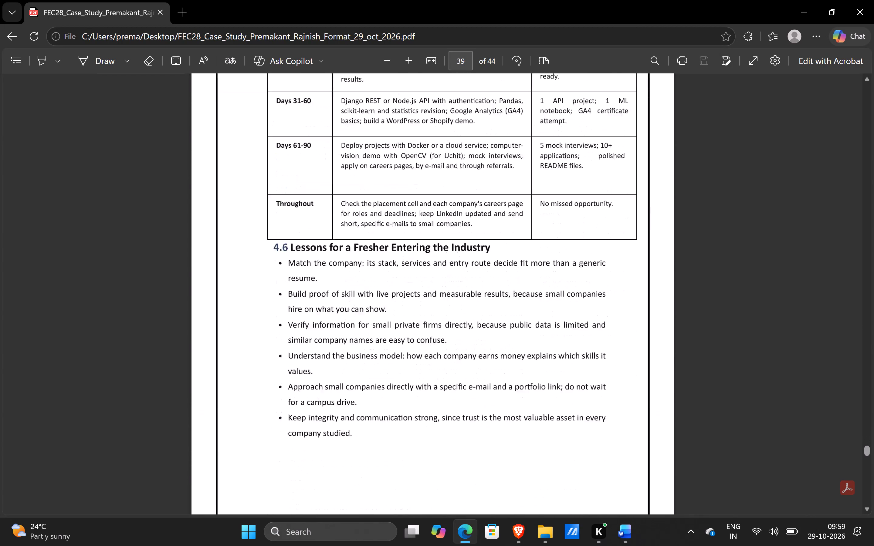
# Check the layout of the Chapter 5 conclusion, the Appendix glossary table and the References page.
pyautogui.scroll(-8, 478, 328)
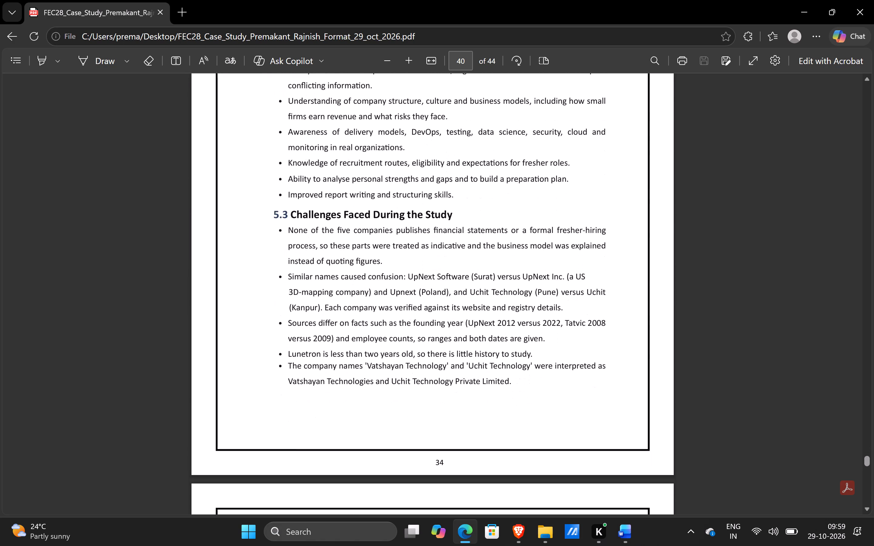
pyautogui.scroll(-20, 478, 328)
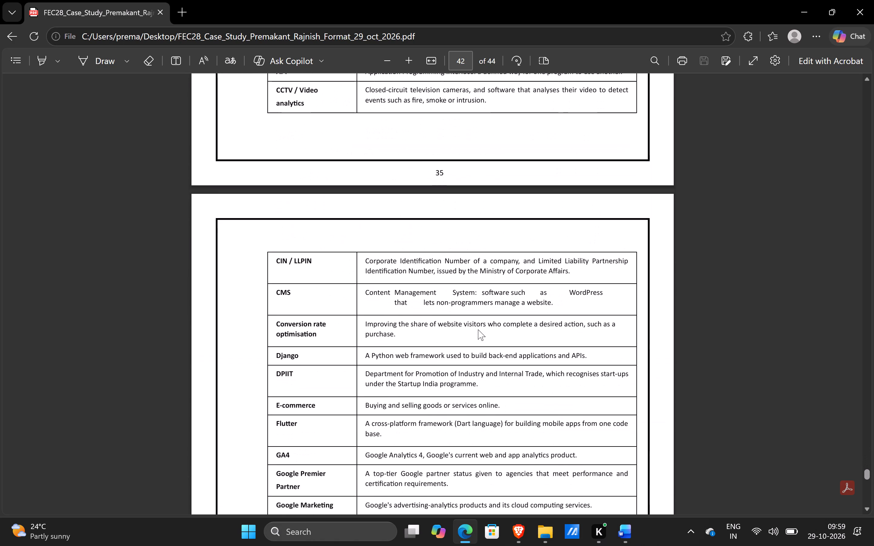
pyautogui.scroll(-15, 478, 329)
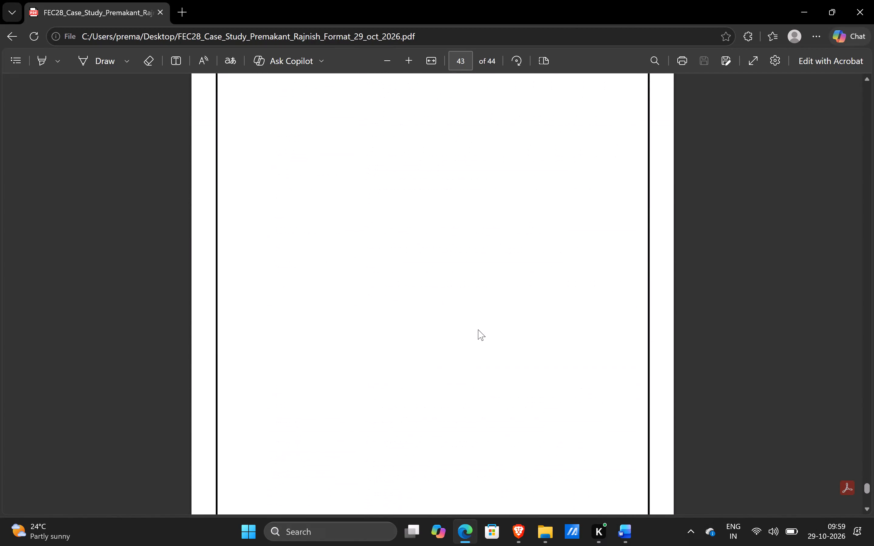
pyautogui.scroll(-6, 478, 329)
# Recheck the closing pages from References back through the glossary table to the start of Chapter 5.
pyautogui.scroll(7, 478, 329)
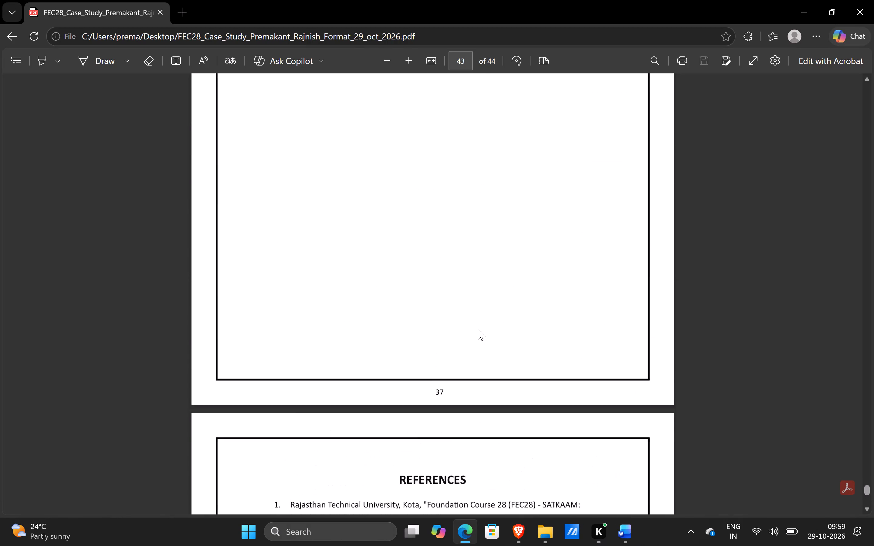
pyautogui.scroll(17, 478, 329)
pyautogui.scroll(4, 483, 329)
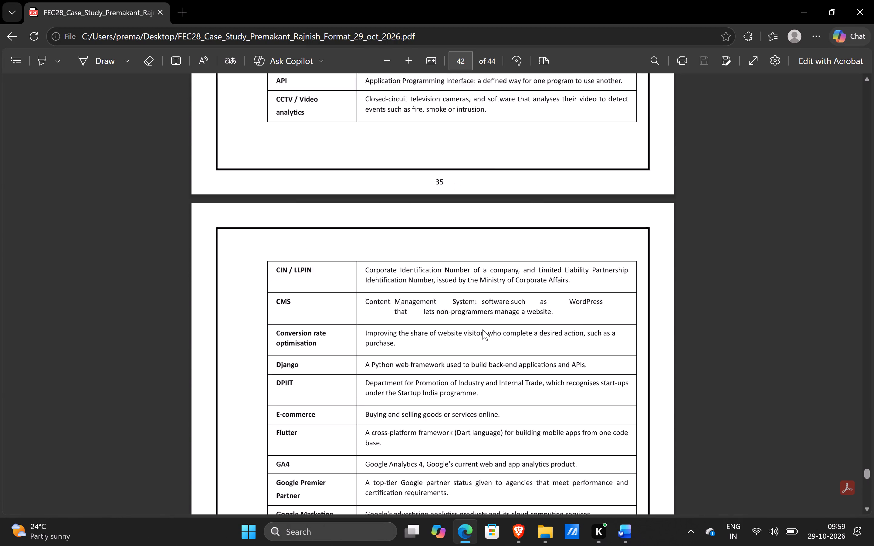
pyautogui.scroll(18, 483, 329)
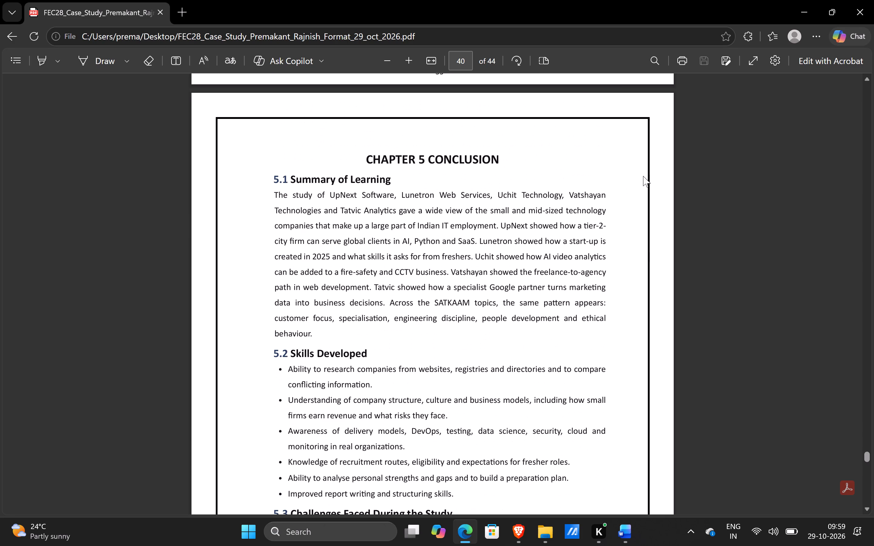
# Switch to the Word report and move the department text onto its own line below the roll number in the Acknowledgement signature block.
pyautogui.click(803, 3)
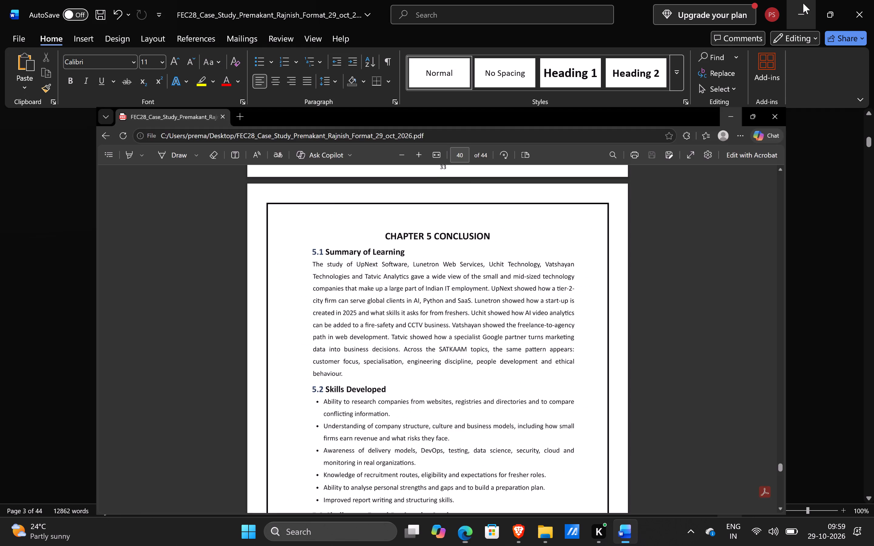
pyautogui.scroll(1, 534, 293)
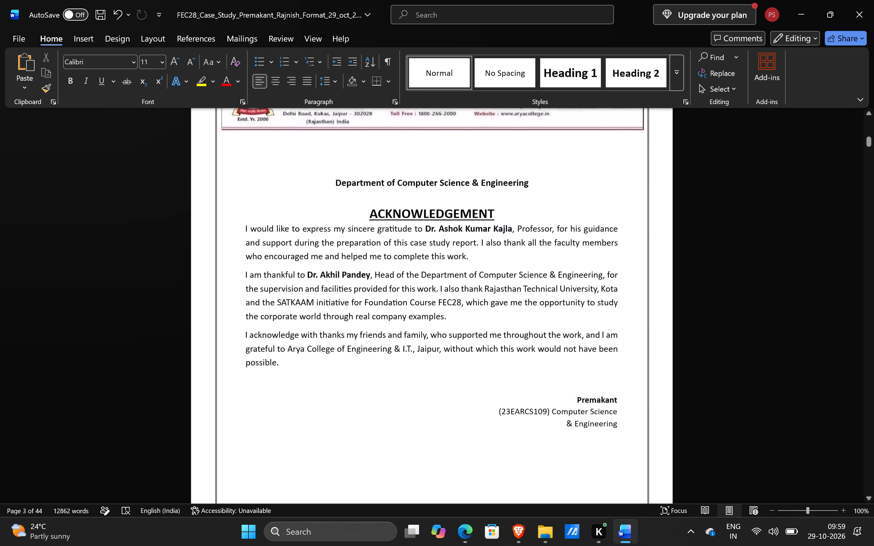
pyautogui.scroll(1, 534, 293)
pyautogui.scroll(-4, 534, 293)
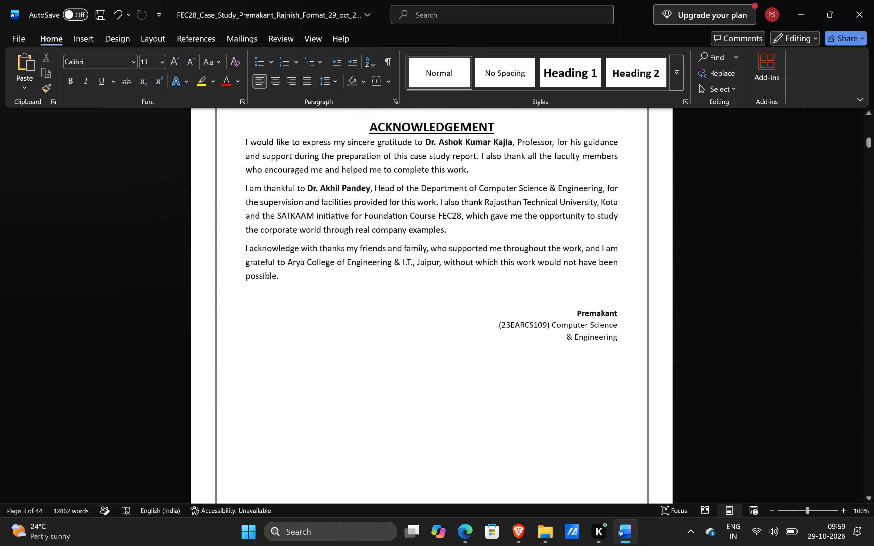
pyautogui.click(550, 326)
pyautogui.press('Return')
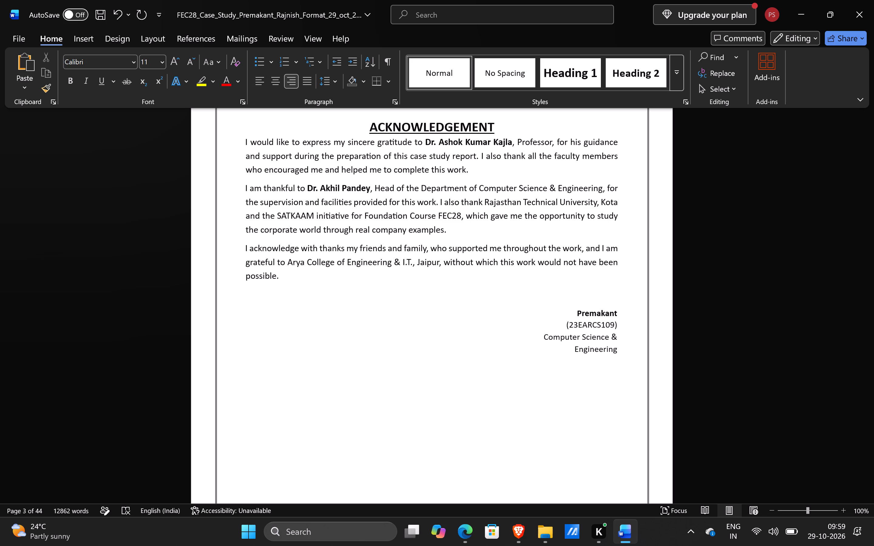
# Add a blank line between the ACKNOWLEDGEMENT heading and its first paragraph.
pyautogui.scroll(-5, 557, 346)
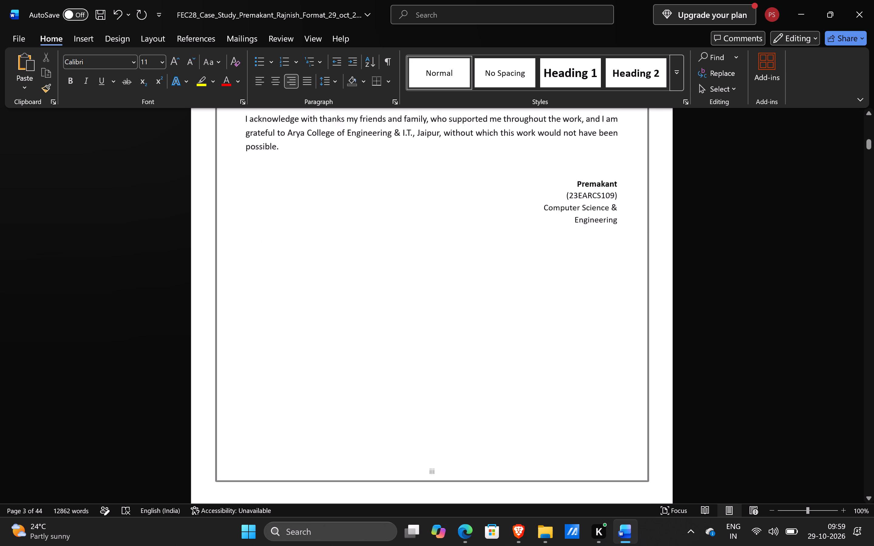
pyautogui.scroll(-2, 557, 346)
pyautogui.scroll(16, 557, 346)
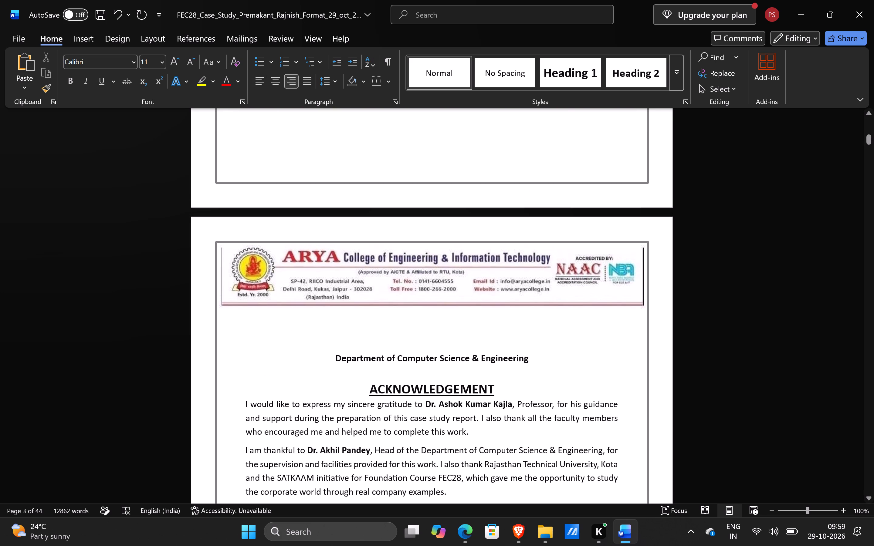
pyautogui.click(503, 391)
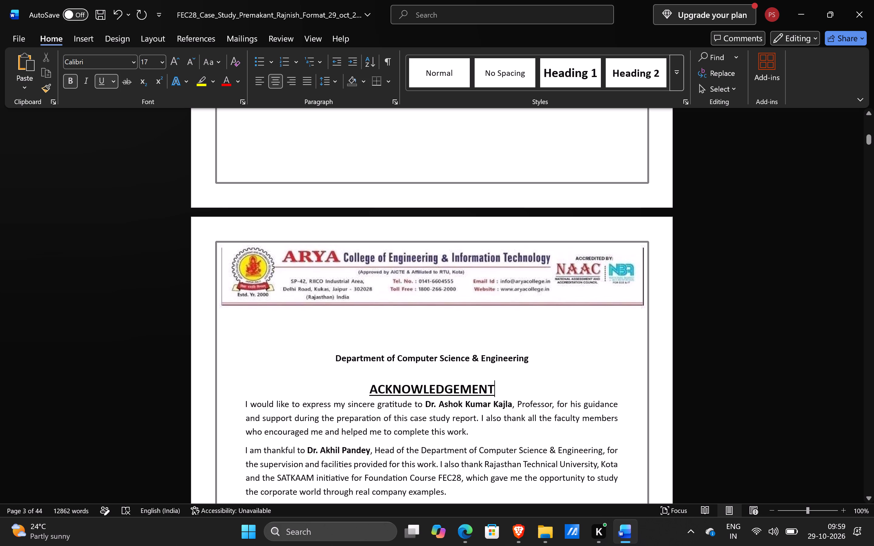
pyautogui.press('Return')
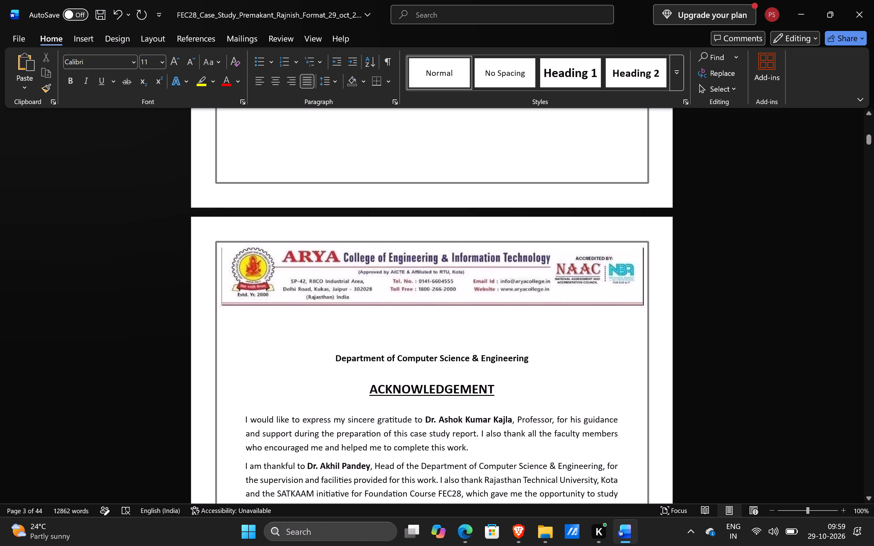
pyautogui.click(340, 347)
pyautogui.press('Down')
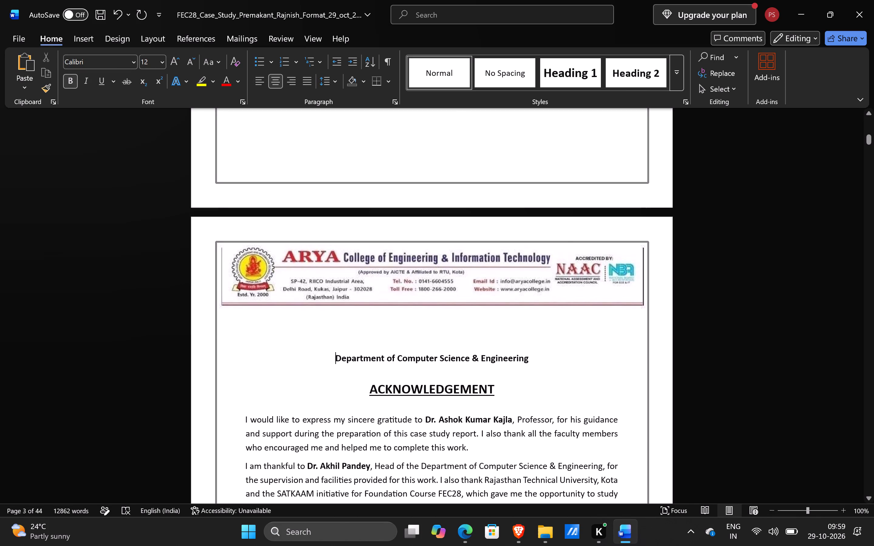
# Add a blank line between the CERTIFICATE heading and the certificate paragraph on page 2.
pyautogui.scroll(-7, 388, 396)
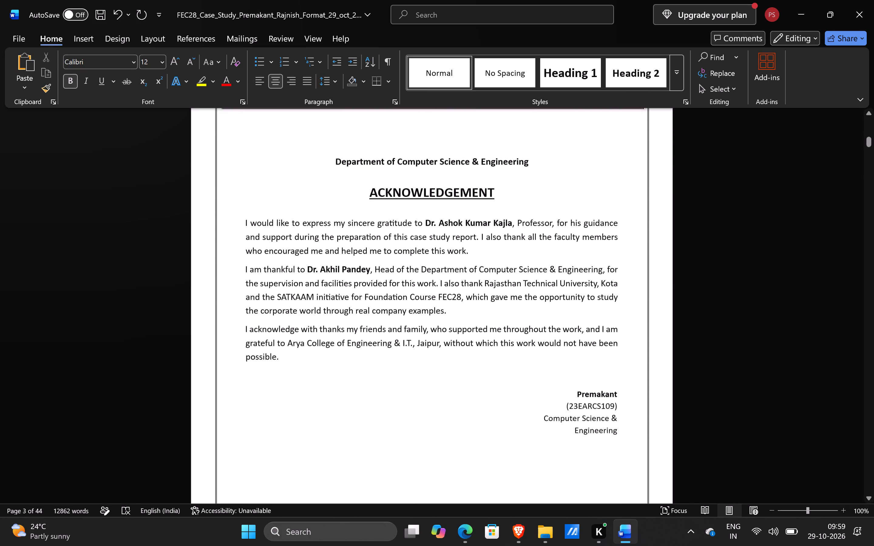
pyautogui.scroll(-16, 388, 396)
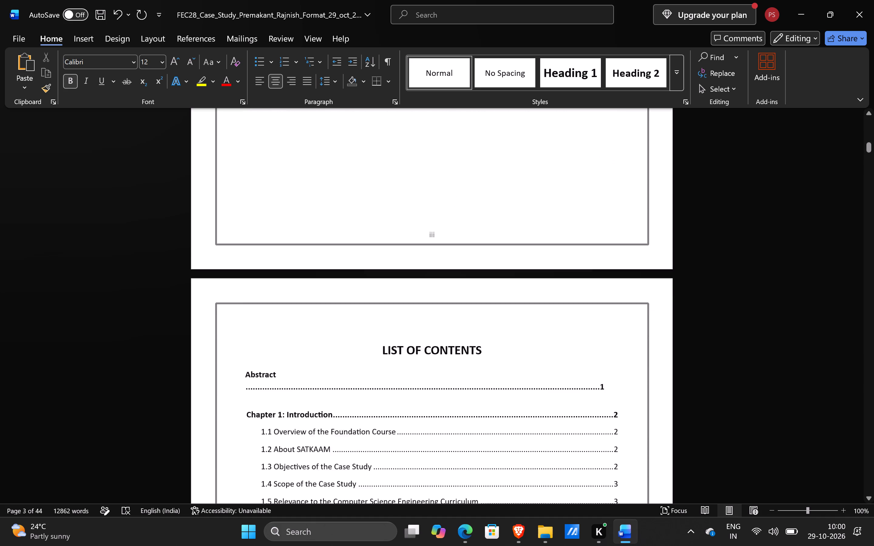
pyautogui.scroll(-5, 388, 396)
pyautogui.scroll(20, 388, 396)
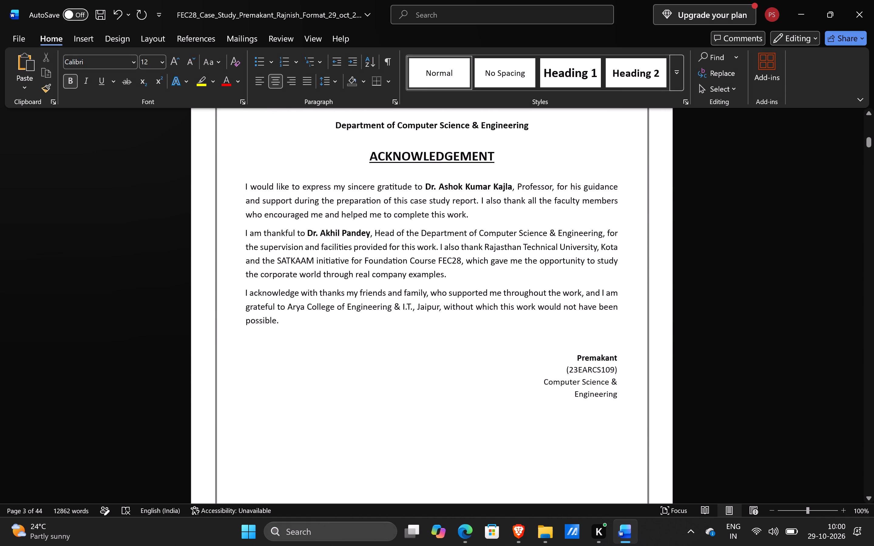
pyautogui.scroll(20, 405, 385)
pyautogui.scroll(5, 405, 385)
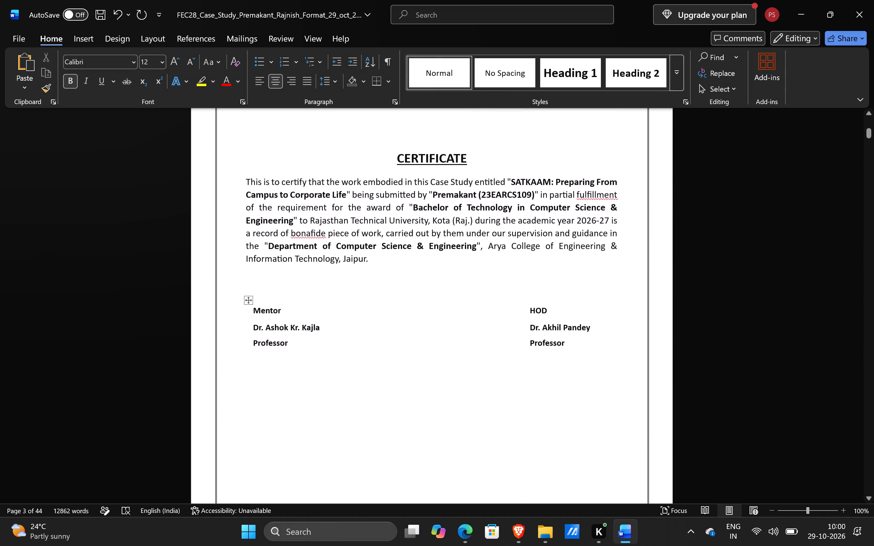
pyautogui.click(268, 302)
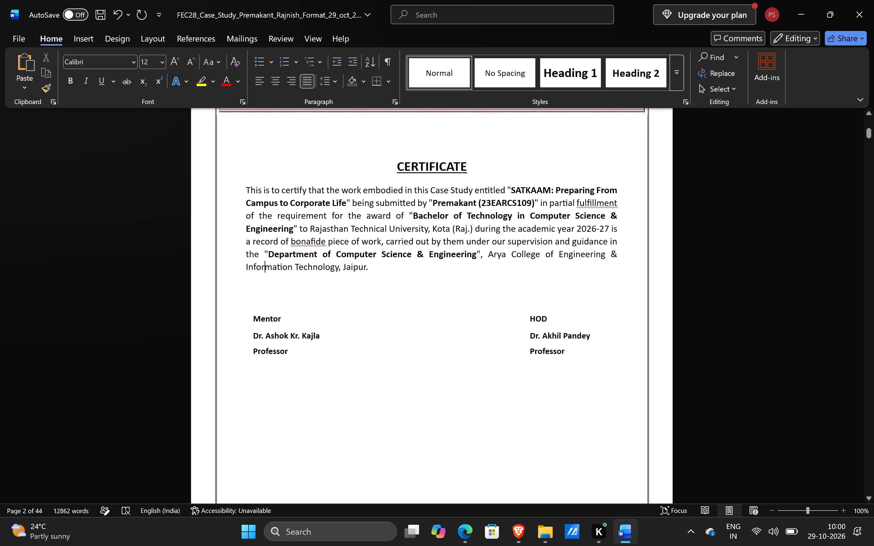
pyautogui.click(467, 171)
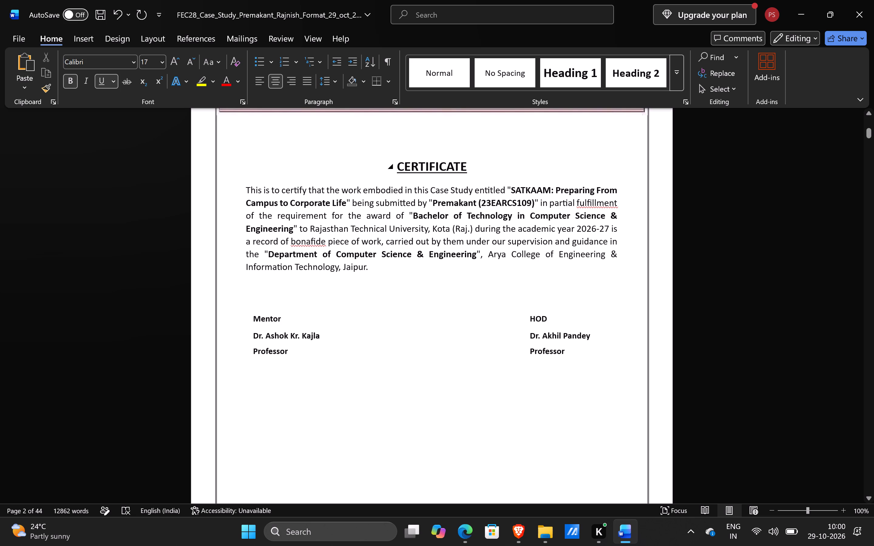
pyautogui.press('Return')
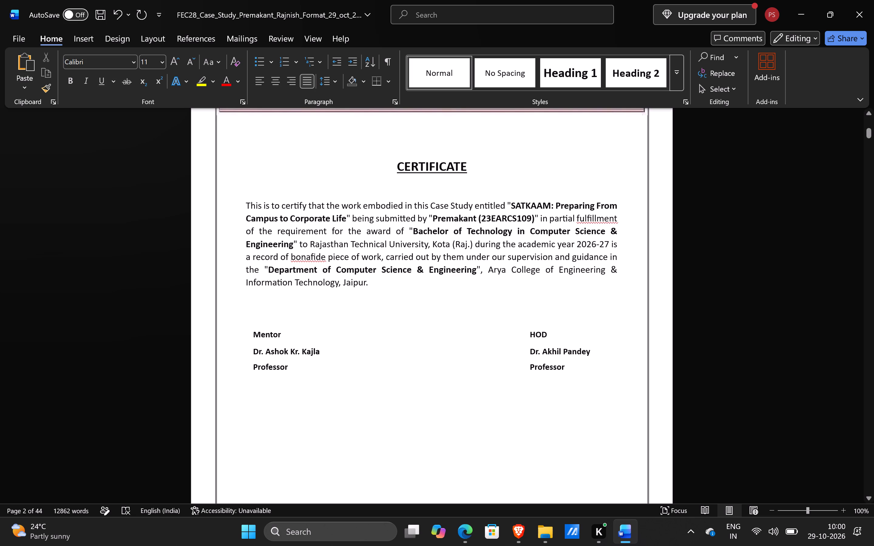
# Check the front matter's layout from the cover page through the Certificate, Acknowledgement, List of Contents and Abstract to Chapter 1.
pyautogui.scroll(2, 467, 202)
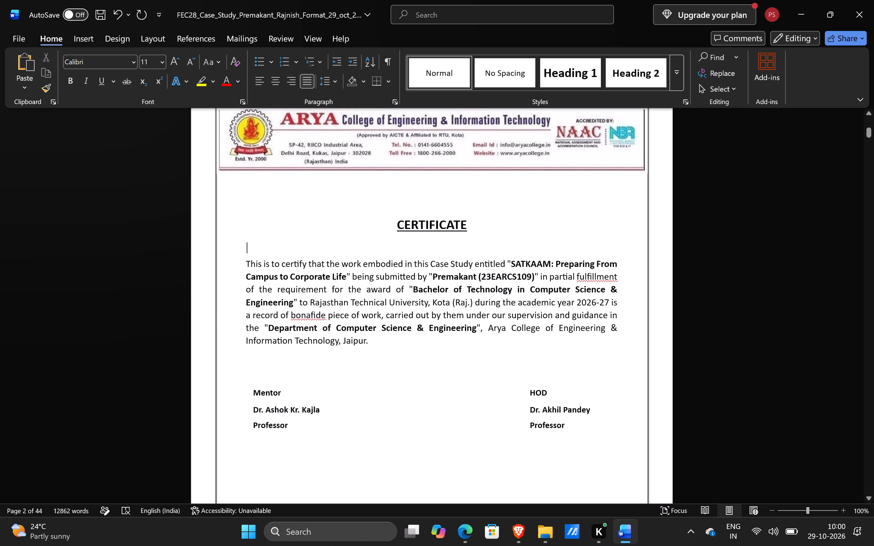
pyautogui.scroll(12, 319, 340)
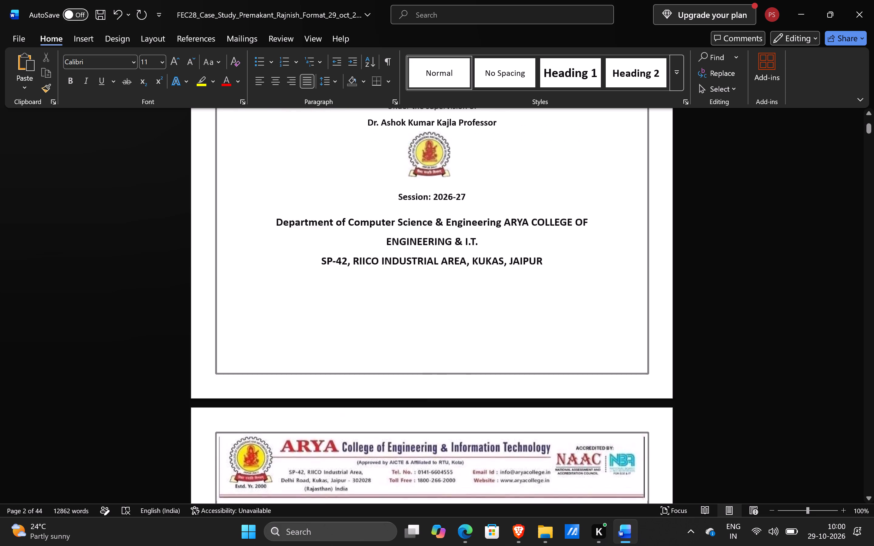
pyautogui.scroll(12, 319, 340)
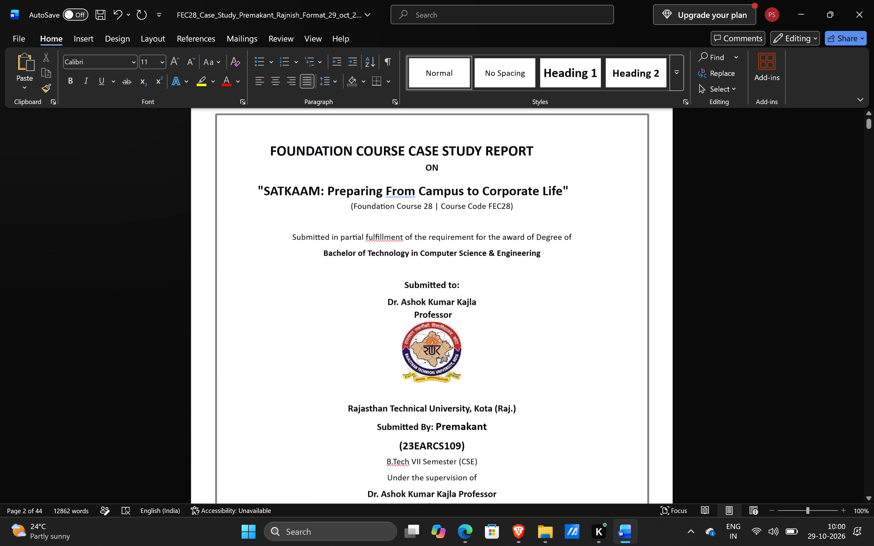
pyautogui.scroll(6, 330, 334)
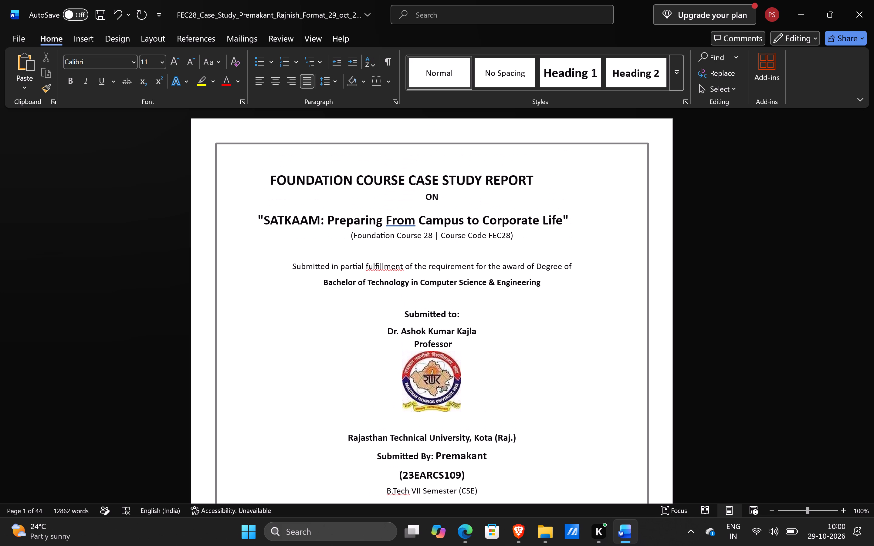
pyautogui.scroll(-9, 330, 334)
pyautogui.scroll(-13, 371, 312)
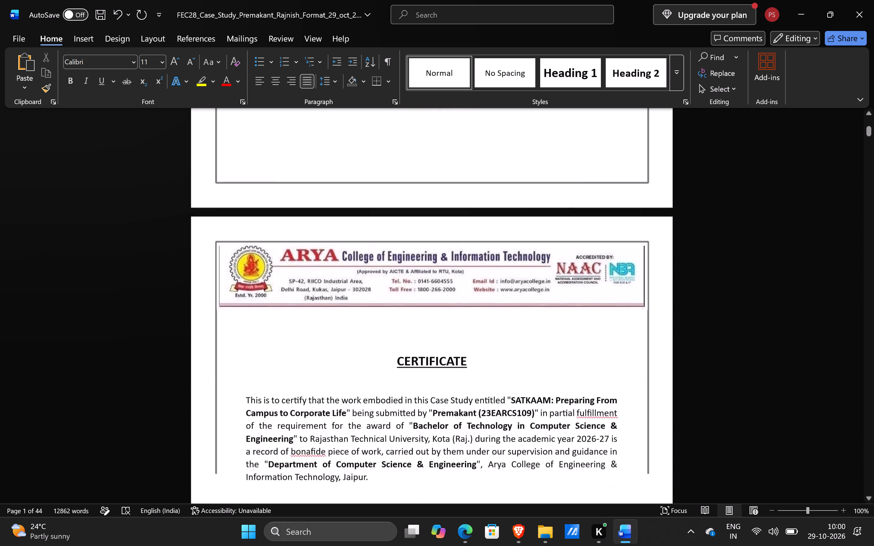
pyautogui.scroll(-19, 371, 318)
pyautogui.scroll(-3, 371, 325)
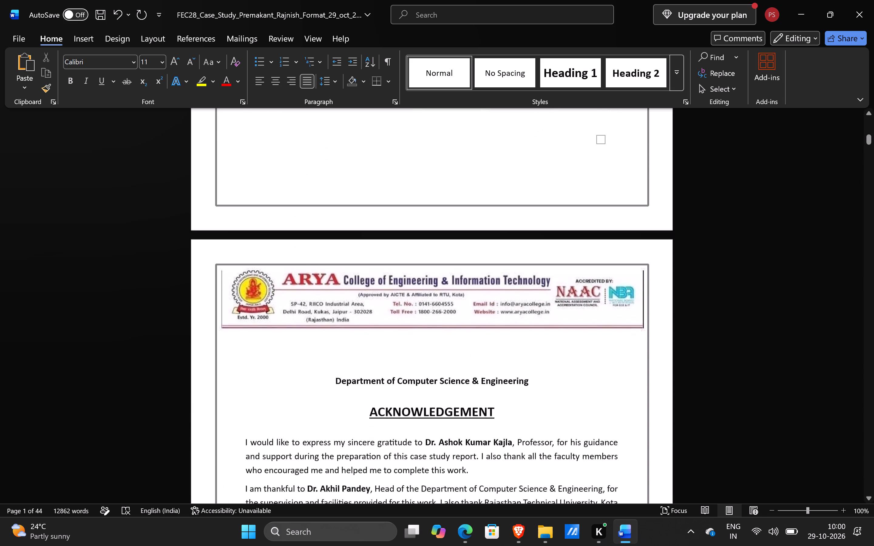
pyautogui.scroll(-13, 371, 325)
pyautogui.scroll(-16, 371, 325)
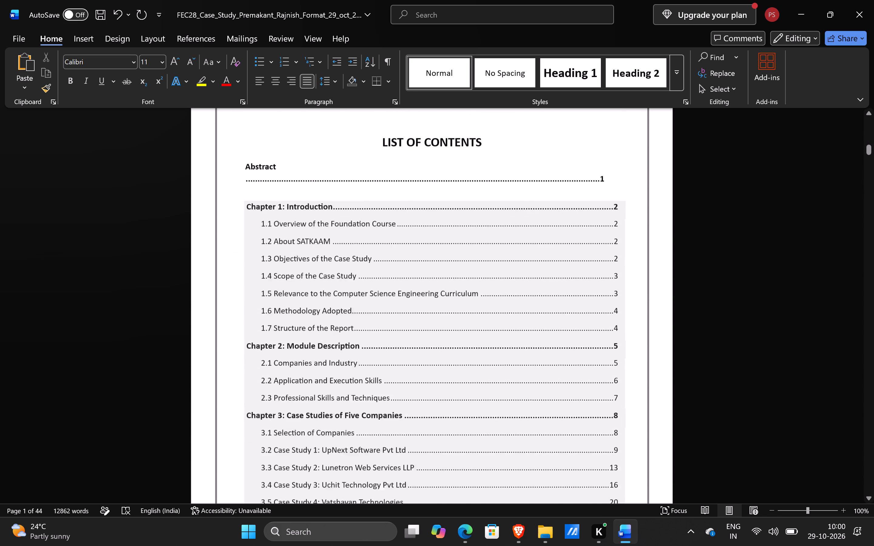
pyautogui.scroll(-19, 372, 330)
pyautogui.scroll(-2, 372, 331)
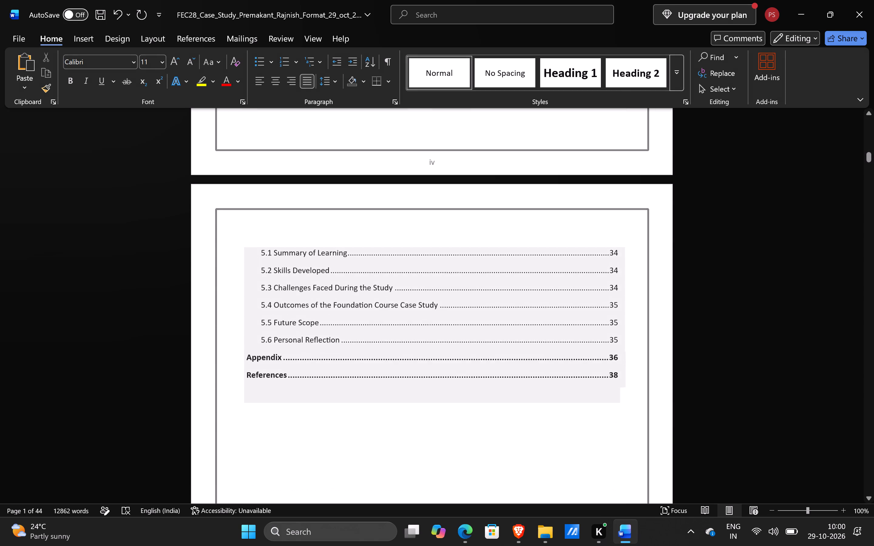
pyautogui.scroll(-16, 372, 331)
pyautogui.scroll(-10, 371, 337)
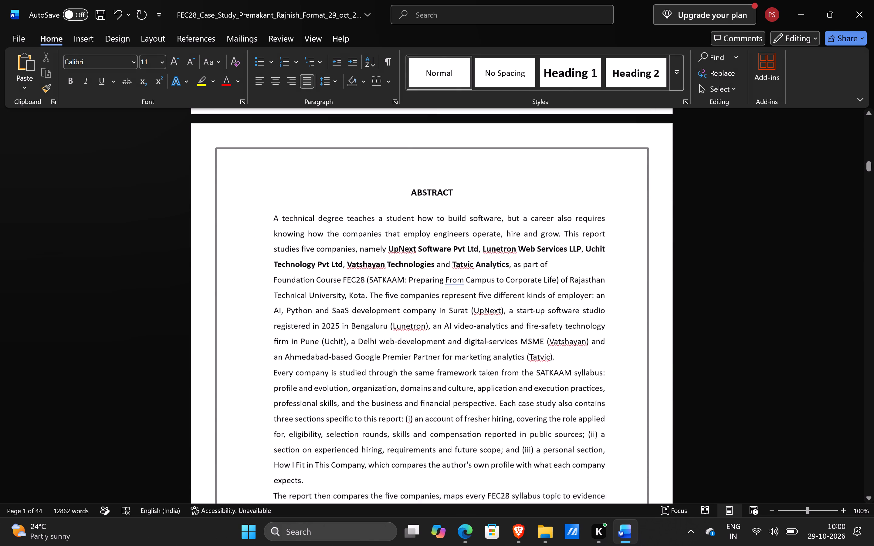
pyautogui.scroll(-16, 371, 337)
pyautogui.scroll(-7, 371, 333)
# Split the Chapter 1 heading so that INTRODUCTION sits on its own line below CHAPTER 1.
pyautogui.scroll(3, 371, 333)
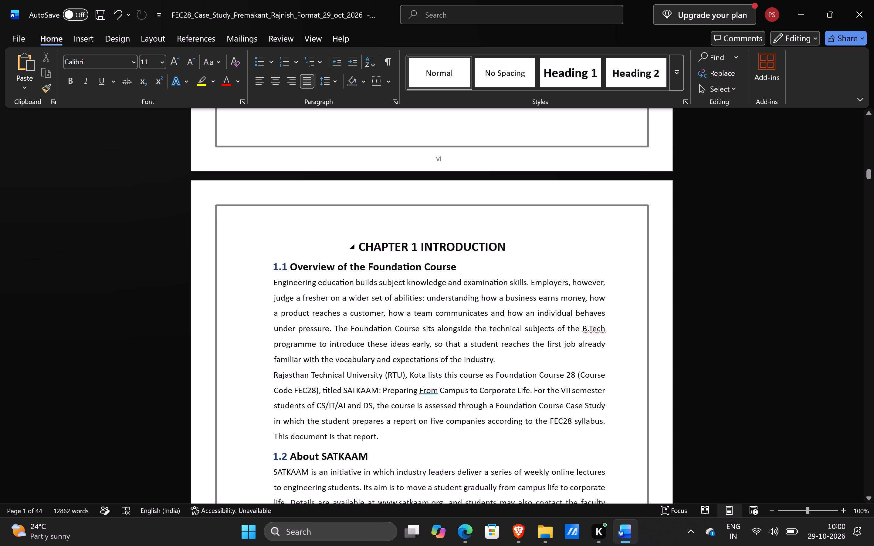
pyautogui.click(420, 246)
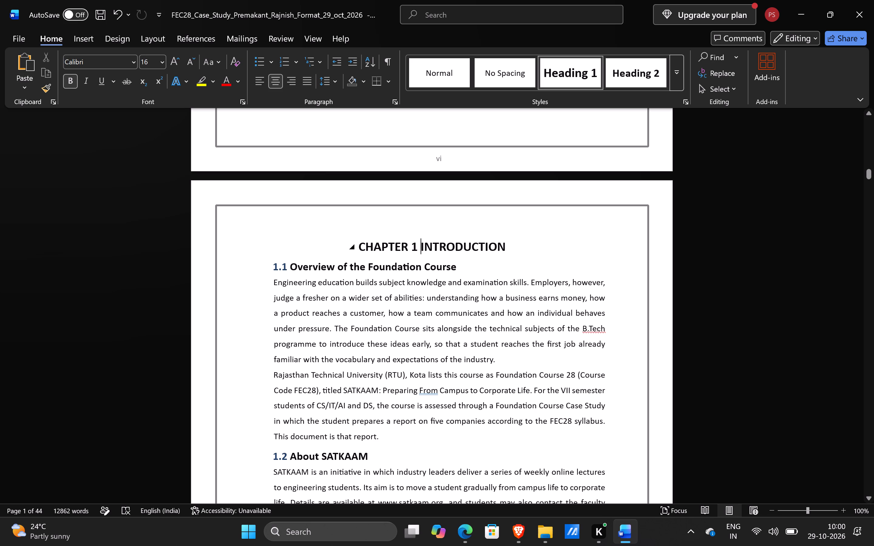
pyautogui.press('Return')
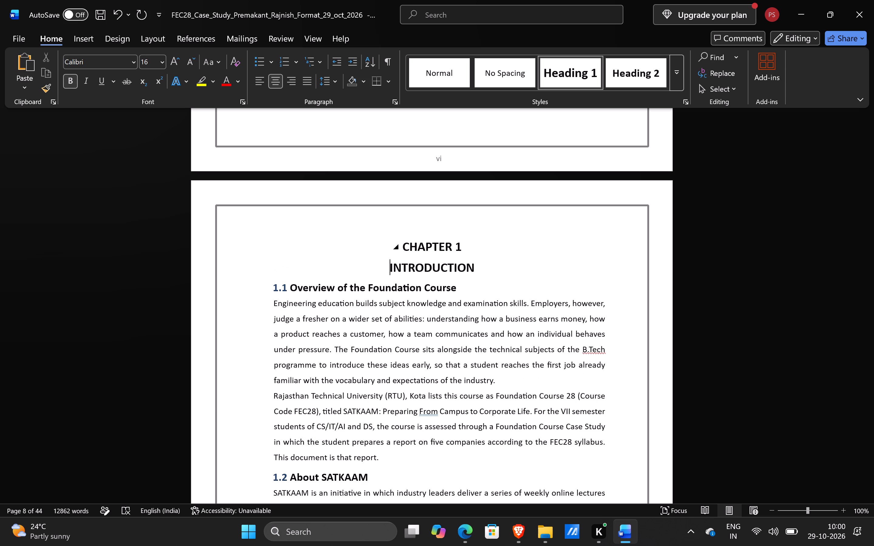
# Add a blank line between the INTRODUCTION heading line and section 1.1 Overview of the Foundation Course.
pyautogui.press('Right')
pyautogui.press('Right')
pyautogui.press('Right')
pyautogui.press('Right')
pyautogui.press('Right')
pyautogui.press('Right')
pyautogui.press('Right')
pyautogui.press('Right')
pyautogui.press('Right')
pyautogui.press('Right')
pyautogui.press('Right')
pyautogui.press('Right')
pyautogui.press('Right')
pyautogui.press('Left')
pyautogui.press('Return')
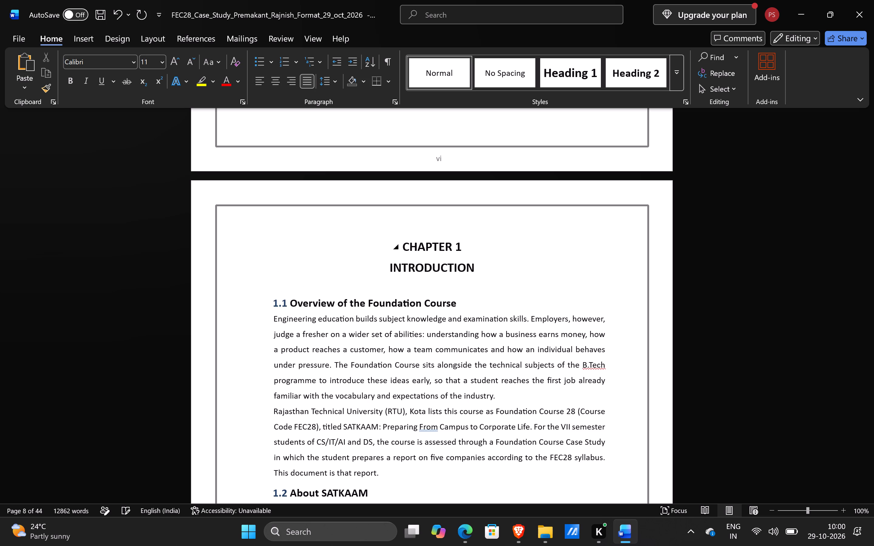
# Split the Chapter 2 heading so that MODULE DESCRIPTION sits on its own line below CHAPTER 2.
pyautogui.scroll(-9, 434, 254)
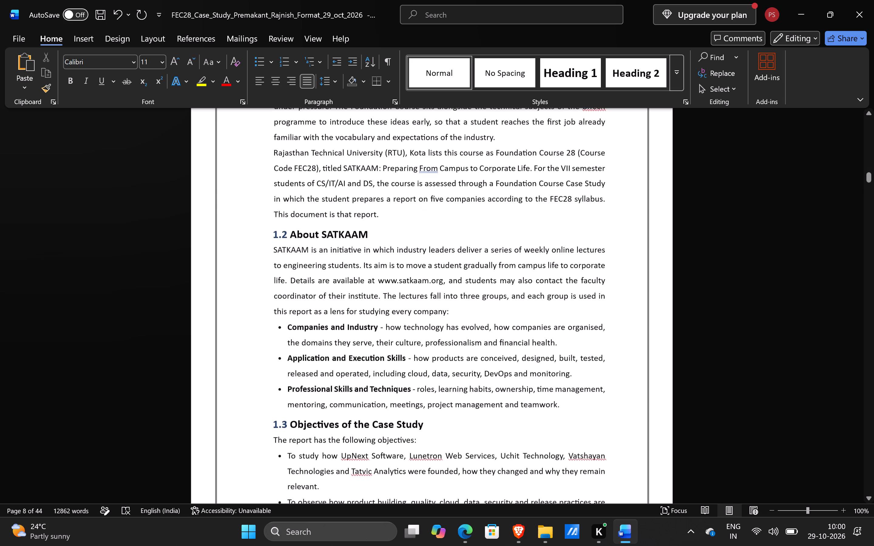
pyautogui.scroll(-17, 434, 262)
pyautogui.scroll(-9, 433, 264)
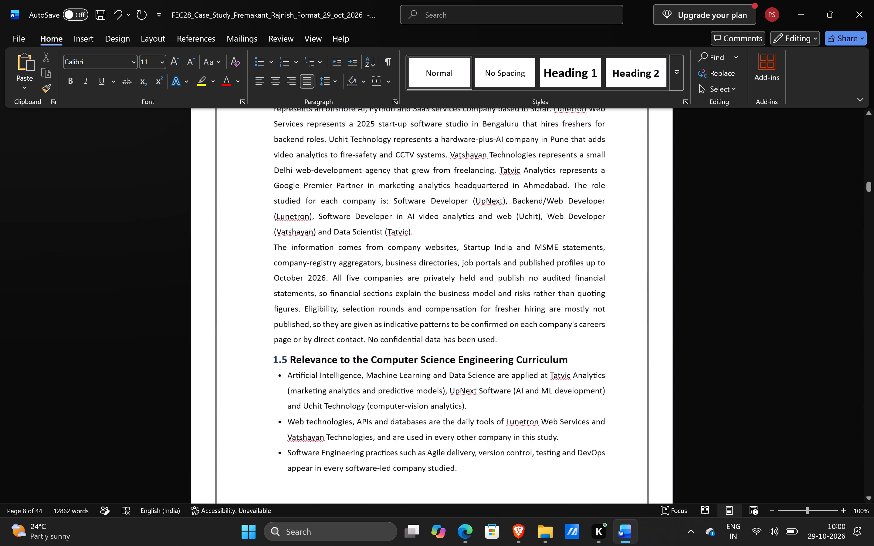
pyautogui.scroll(-17, 432, 264)
pyautogui.scroll(-9, 432, 266)
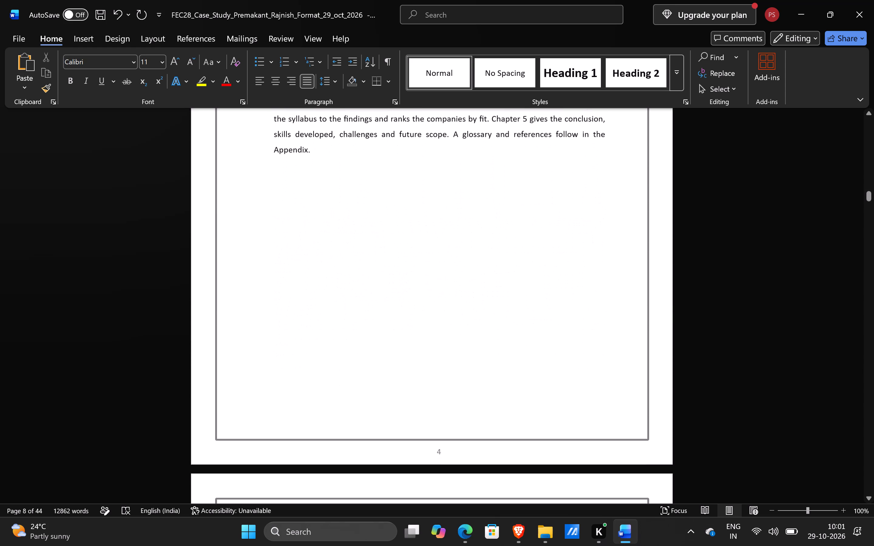
pyautogui.scroll(-9, 432, 266)
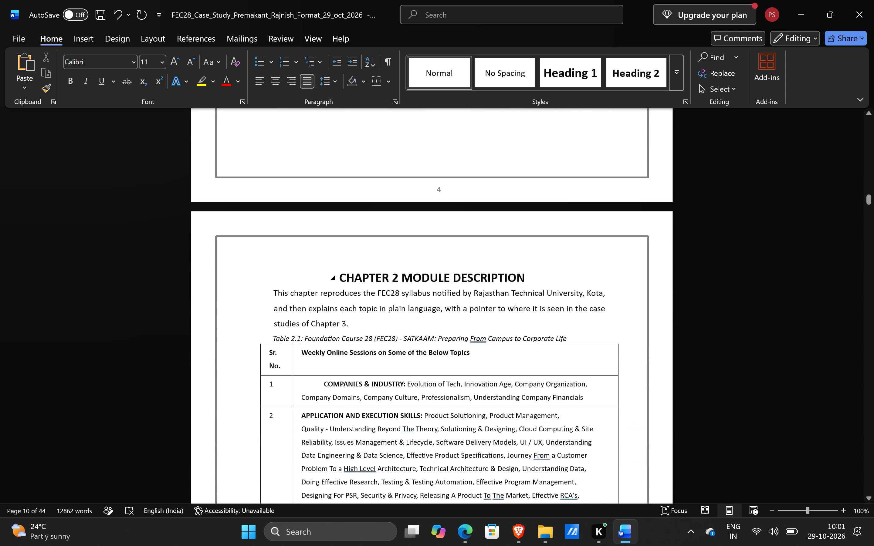
pyautogui.click(399, 276)
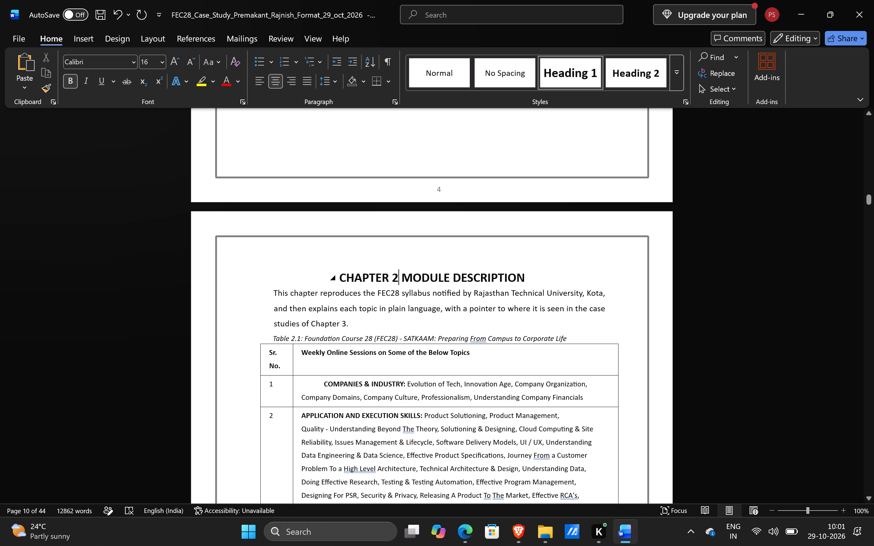
pyautogui.press('Right')
pyautogui.press('Return')
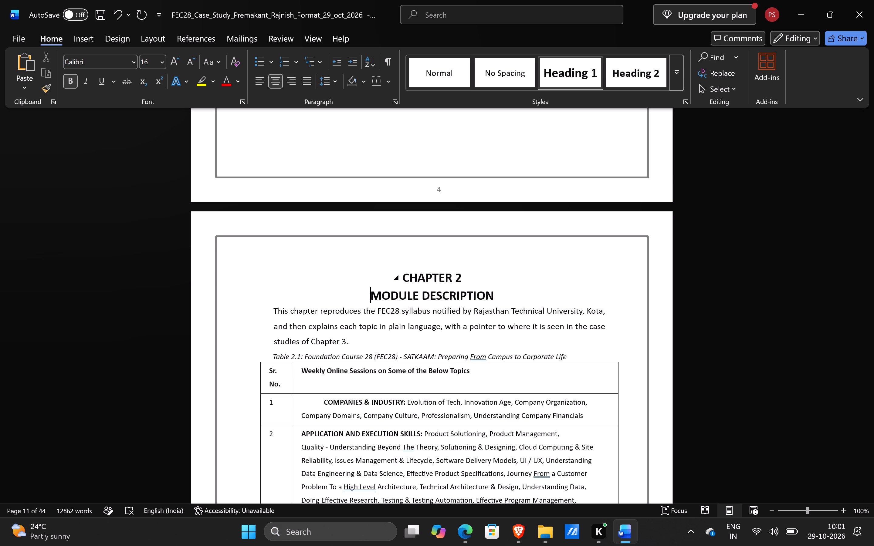
# Add a blank line between the MODULE DESCRIPTION heading line and Chapter 2's opening paragraph.
pyautogui.press('Right')
pyautogui.press('Right')
pyautogui.press('Right')
pyautogui.press('Right')
pyautogui.press('Right')
pyautogui.press('Right')
pyautogui.press('Right')
pyautogui.press('Right')
pyautogui.press('Right')
pyautogui.press('Right')
pyautogui.press('Right')
pyautogui.press('Right')
pyautogui.press('Right')
pyautogui.press('Right')
pyautogui.press('Right')
pyautogui.press('Right')
pyautogui.press('Right')
pyautogui.press('Right')
pyautogui.press('Return')
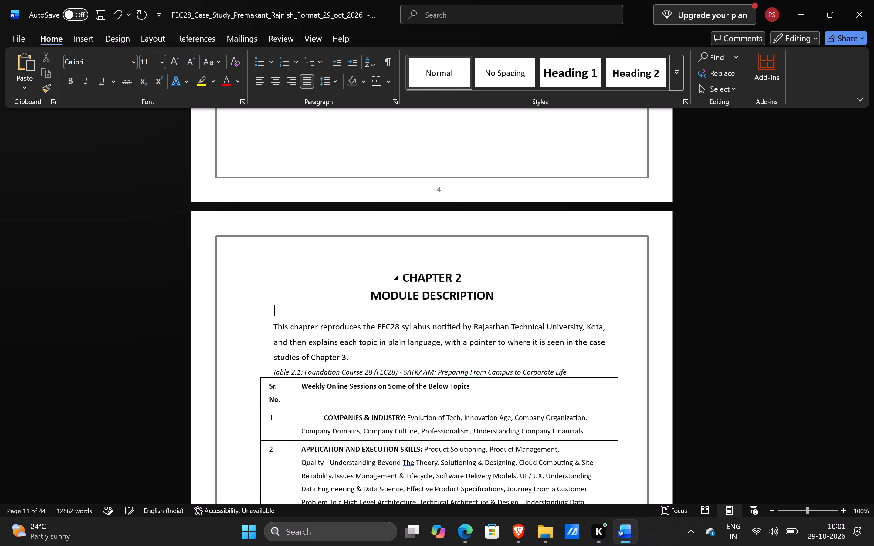
# Split the Chapter 3 heading so that CASE STUDIES OF FIVE COMPANIES sits on its own line below CHAPTER 3.
pyautogui.scroll(-10, 418, 312)
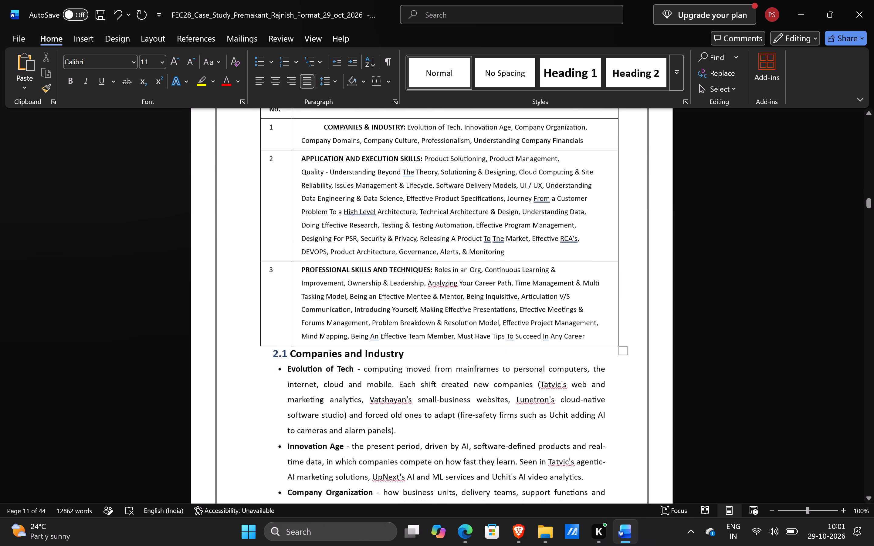
pyautogui.scroll(-10, 420, 314)
pyautogui.scroll(-11, 419, 335)
pyautogui.scroll(-4, 405, 545)
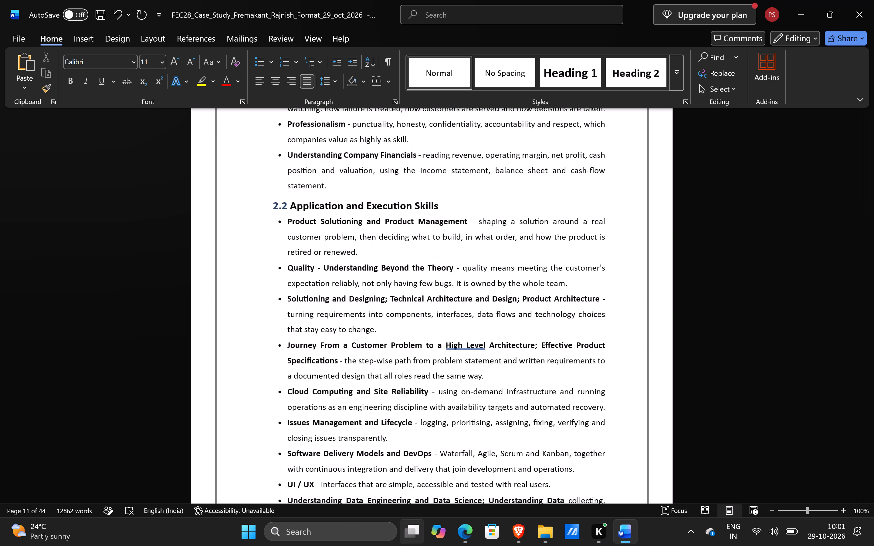
pyautogui.scroll(-13, 408, 319)
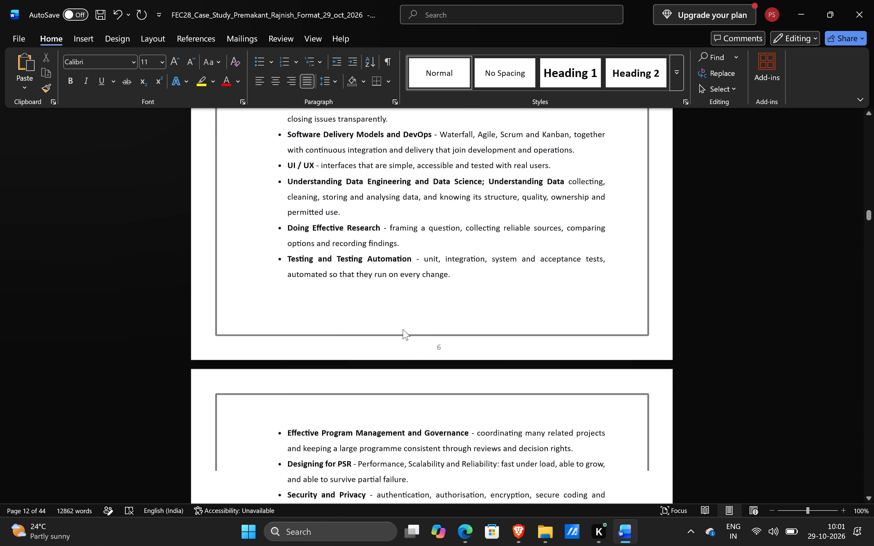
pyautogui.scroll(-11, 403, 329)
pyautogui.scroll(-17, 403, 332)
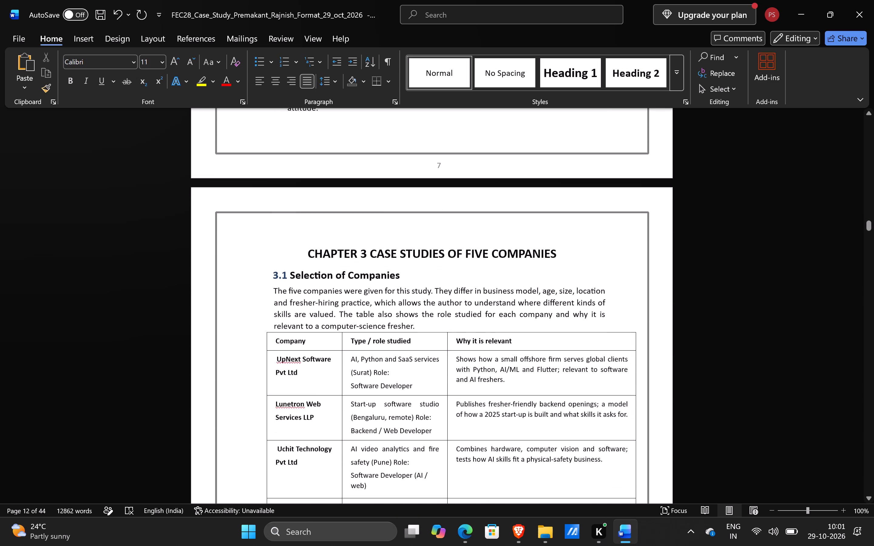
pyautogui.click(368, 251)
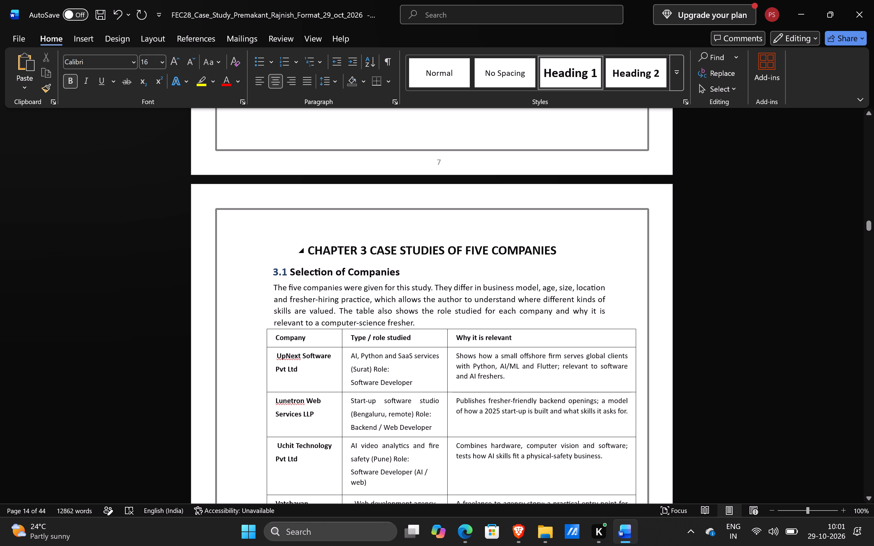
pyautogui.press('Right')
pyautogui.press('Return')
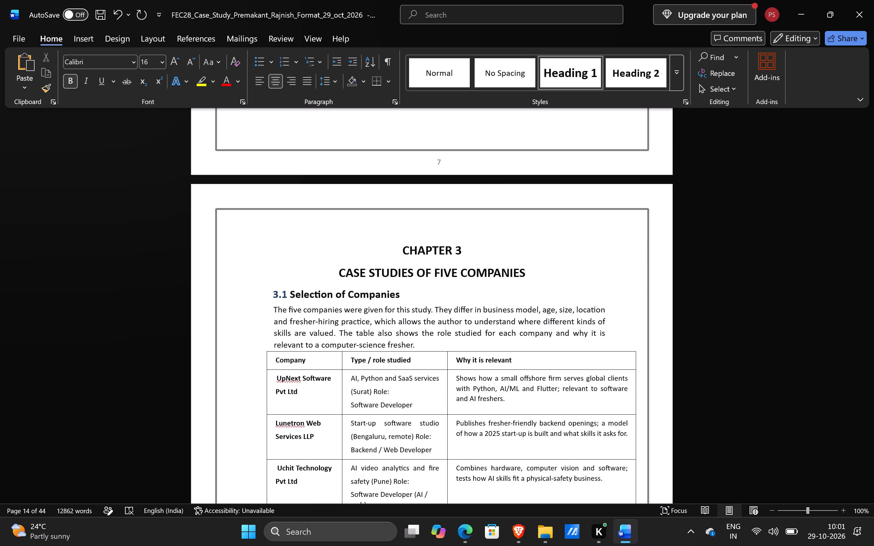
# Check Chapter 3's layout from section 3.1 through the five company case studies up to the start of Chapter 4.
pyautogui.scroll(-9, 482, 289)
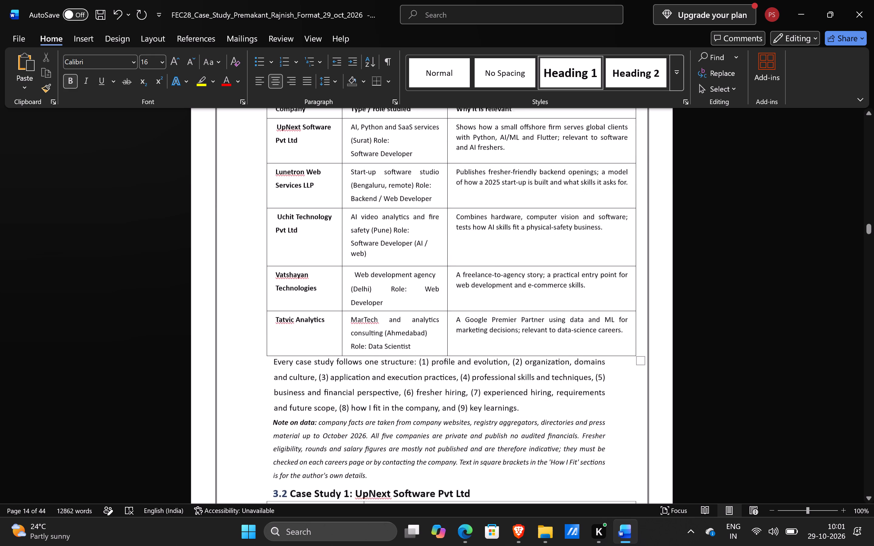
pyautogui.scroll(-17, 476, 299)
pyautogui.scroll(-17, 476, 316)
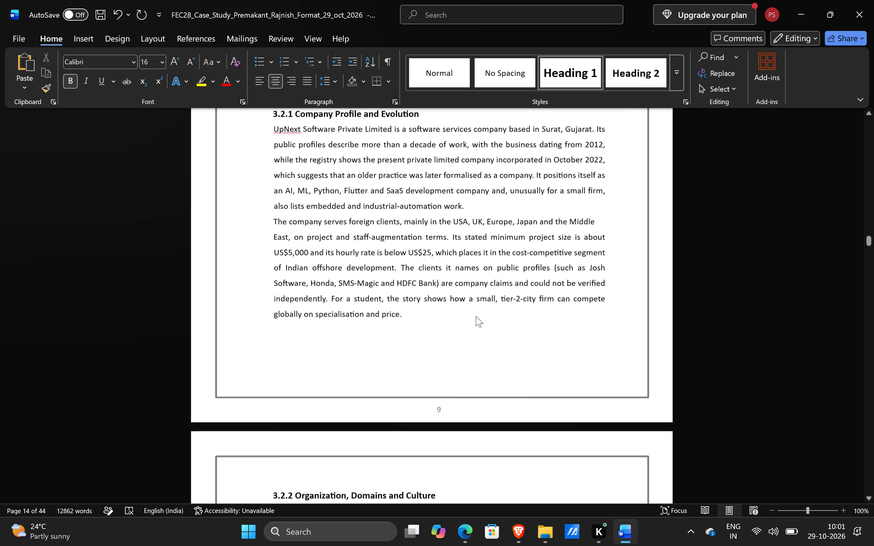
pyautogui.scroll(-12, 476, 316)
pyautogui.scroll(-19, 476, 316)
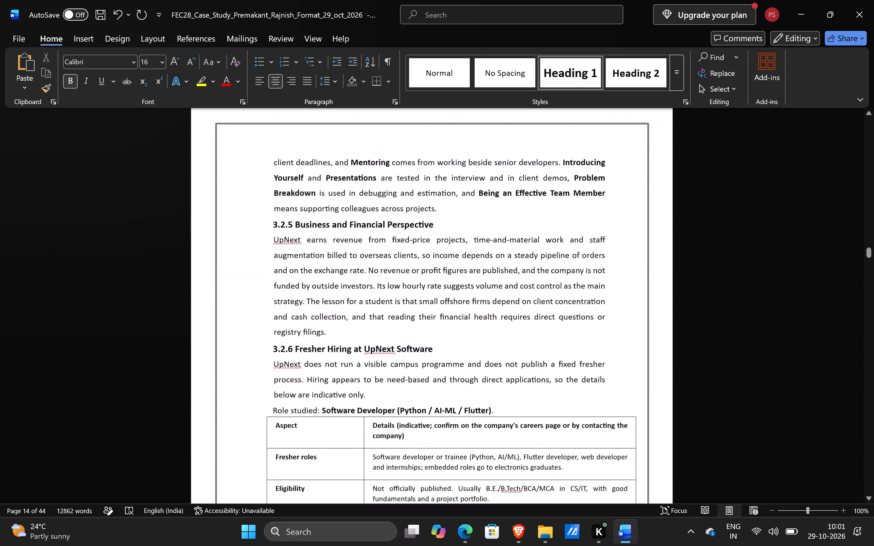
pyautogui.scroll(-20, 476, 316)
pyautogui.scroll(-20, 476, 316)
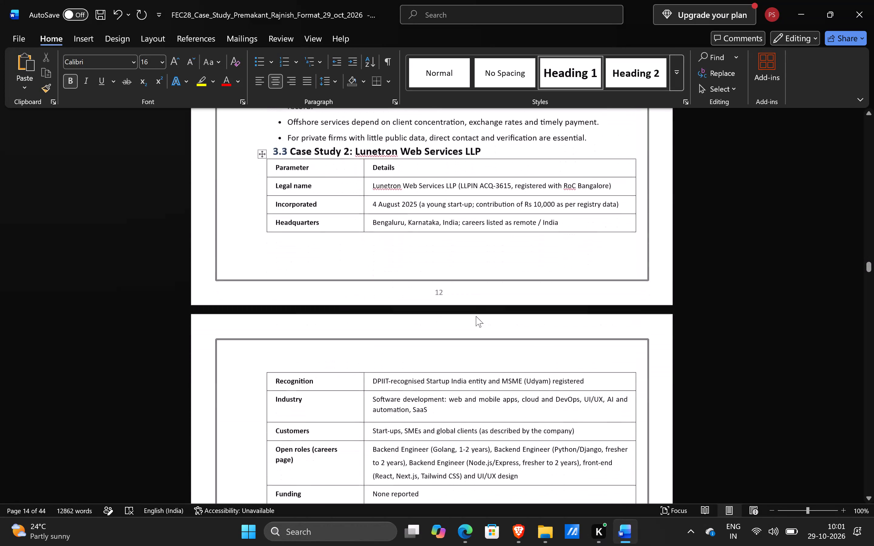
pyautogui.scroll(-10, 476, 316)
pyautogui.scroll(-20, 476, 316)
pyautogui.scroll(-10, 476, 317)
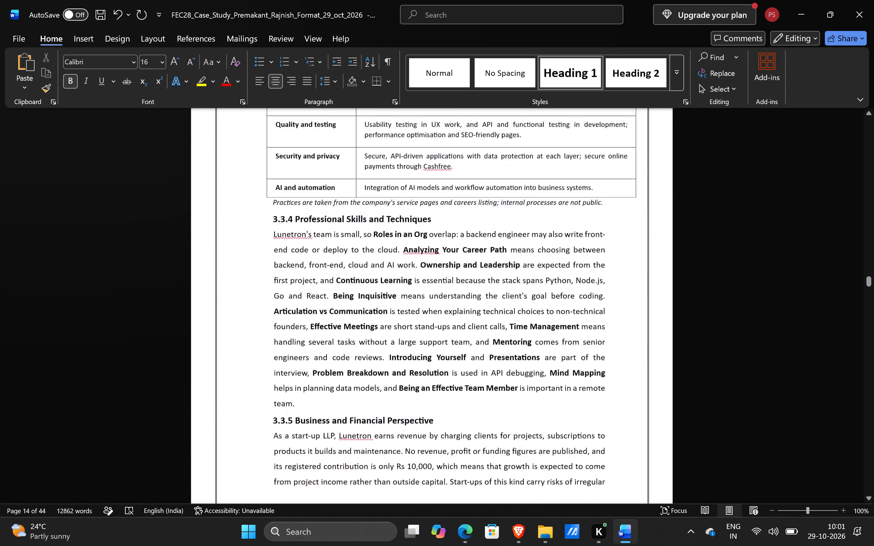
pyautogui.scroll(-19, 476, 318)
pyautogui.scroll(-17, 476, 318)
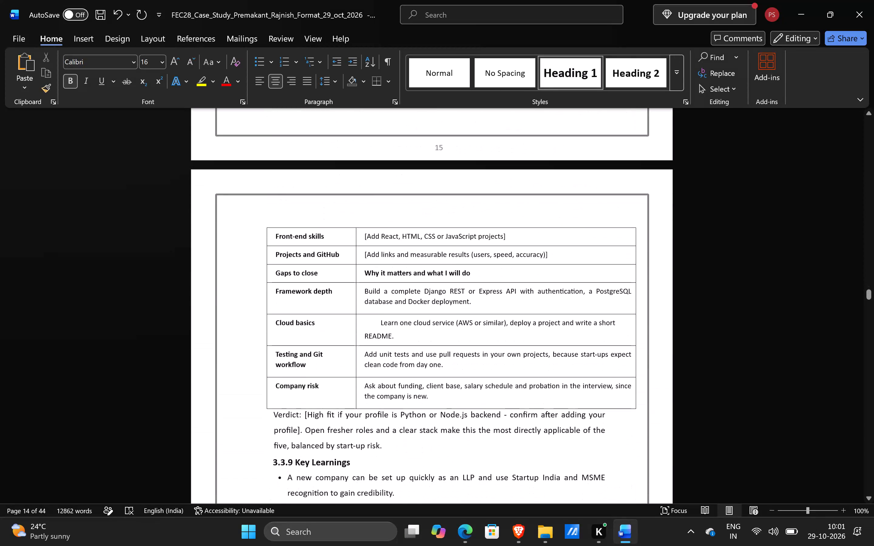
pyautogui.scroll(-20, 476, 320)
pyautogui.scroll(-10, 476, 321)
pyautogui.scroll(-11, 476, 325)
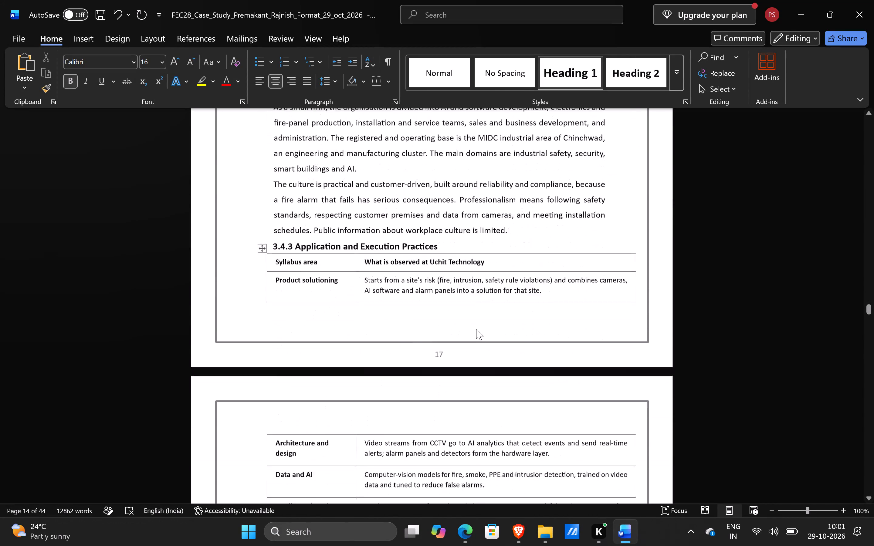
pyautogui.scroll(-20, 476, 328)
pyautogui.scroll(-20, 474, 335)
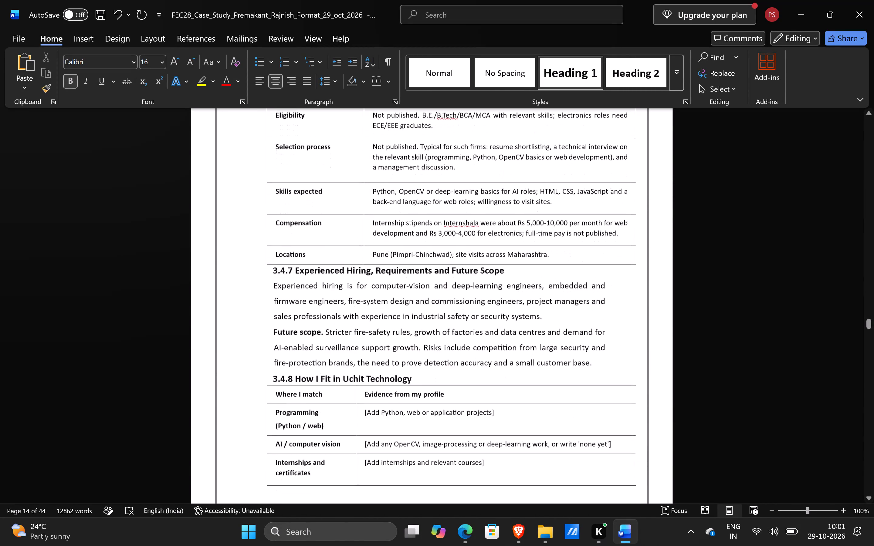
pyautogui.scroll(-18, 474, 346)
pyautogui.scroll(-19, 472, 346)
pyautogui.scroll(-10, 472, 352)
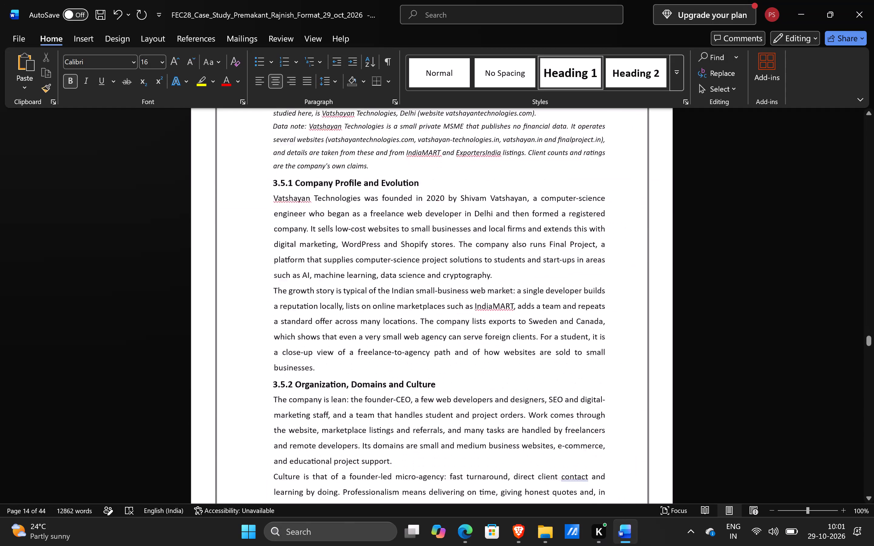
pyautogui.scroll(-19, 472, 355)
pyautogui.scroll(-18, 471, 359)
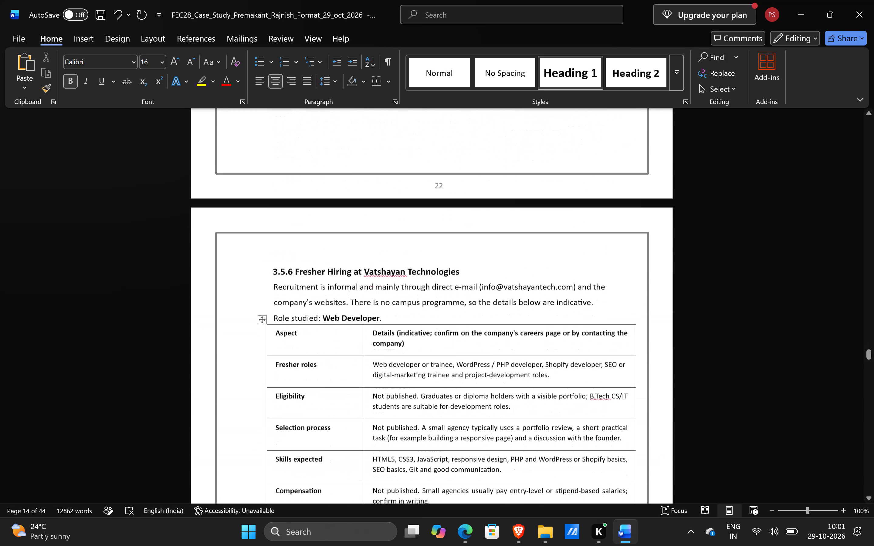
pyautogui.scroll(-19, 471, 364)
pyautogui.scroll(-18, 471, 368)
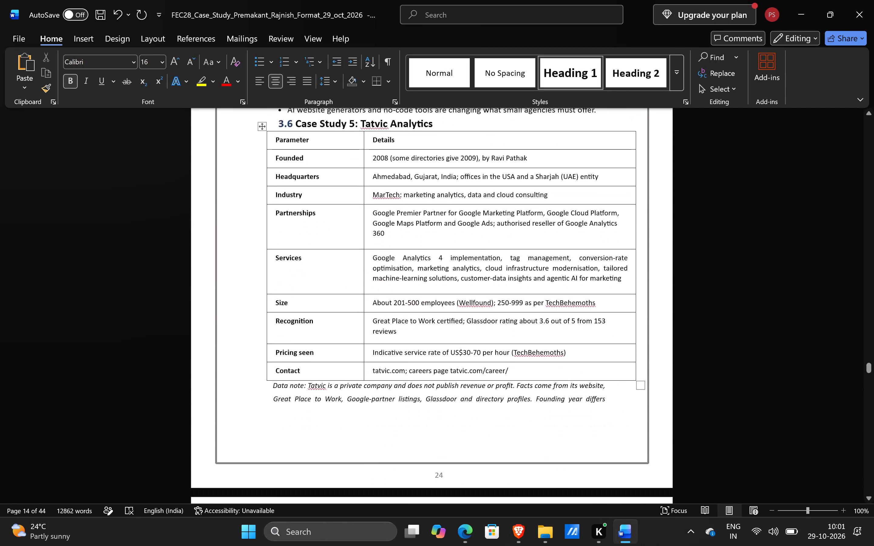
pyautogui.scroll(-16, 471, 369)
pyautogui.scroll(-15, 471, 370)
pyautogui.scroll(-8, 471, 371)
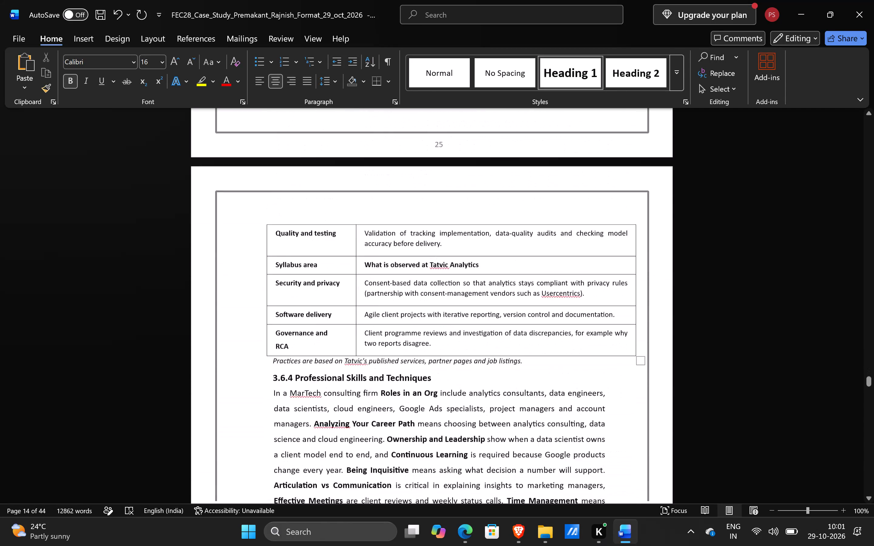
pyautogui.scroll(-16, 471, 375)
pyautogui.scroll(-17, 470, 385)
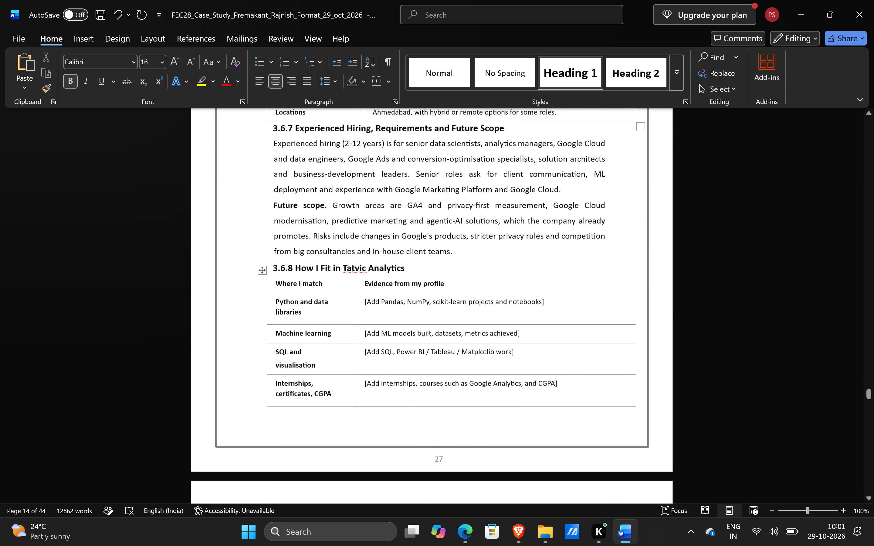
pyautogui.scroll(-17, 470, 389)
pyautogui.scroll(-19, 470, 394)
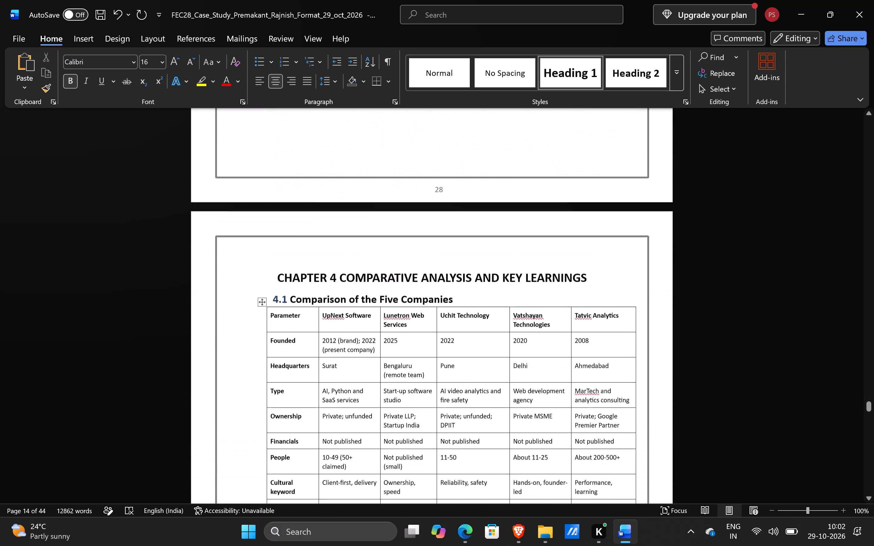
# Split the Chapter 4 heading so that COMPARATIVE ANALYSIS AND KEY LEARNINGS sits on its own line below CHAPTER 4.
pyautogui.scroll(-4, 470, 394)
pyautogui.scroll(8, 470, 394)
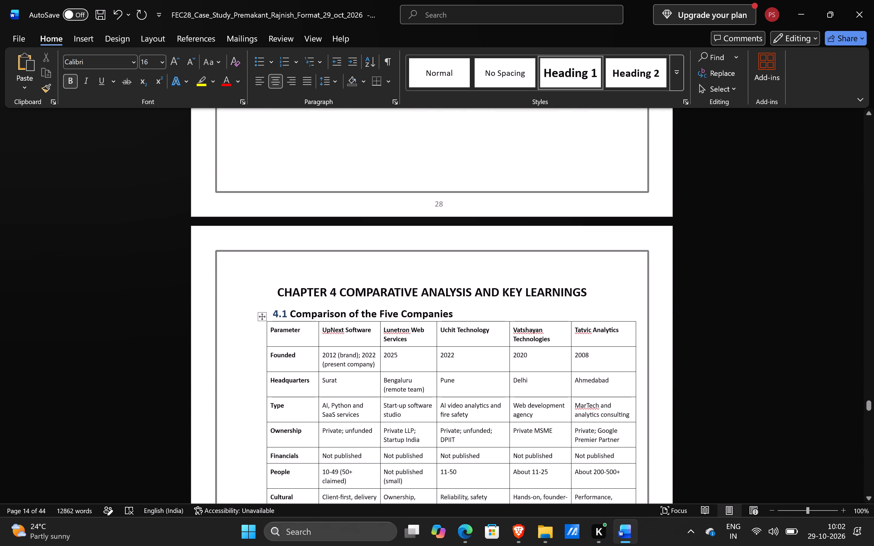
pyautogui.click(339, 292)
pyautogui.press('Return')
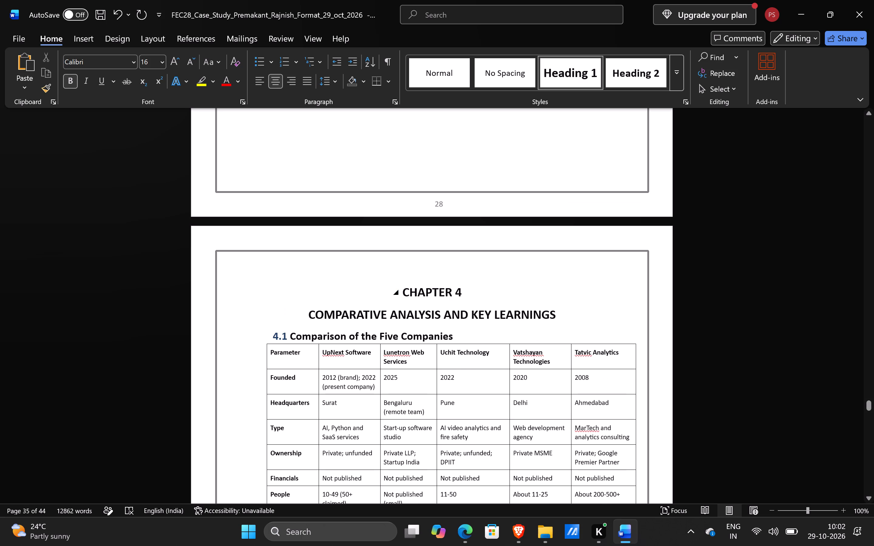
# Split the Chapter 5 heading so that CONCLUSION sits on its own line below CHAPTER 5.
pyautogui.scroll(-17, 425, 297)
pyautogui.scroll(-11, 425, 297)
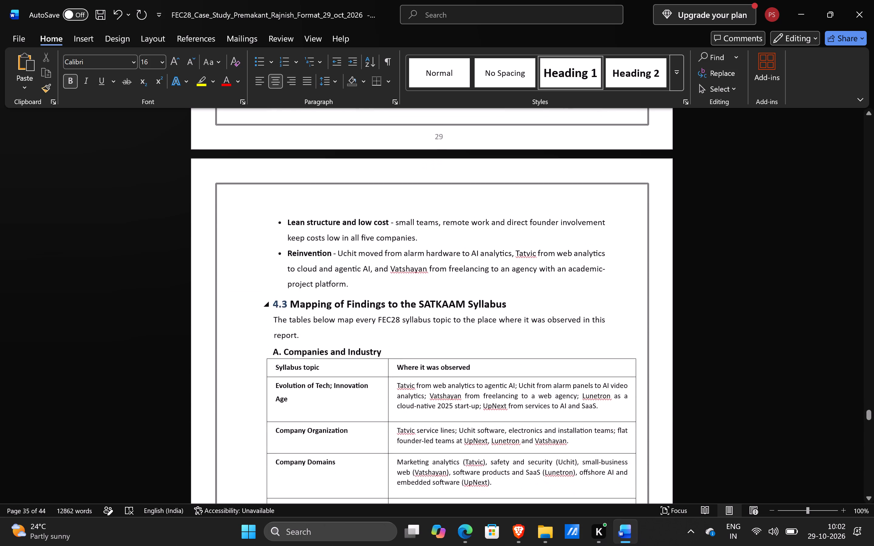
pyautogui.scroll(-16, 425, 297)
pyautogui.scroll(-19, 425, 297)
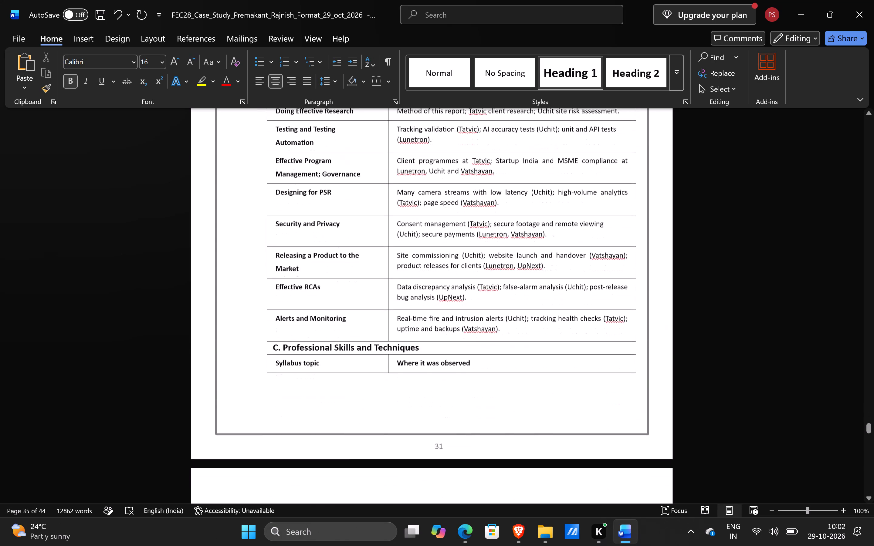
pyautogui.scroll(-19, 425, 297)
pyautogui.scroll(-15, 425, 297)
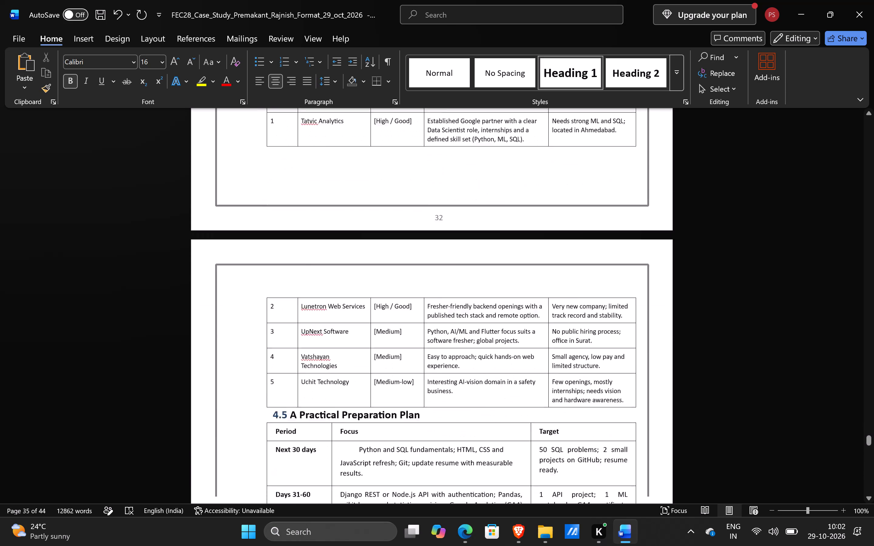
pyautogui.scroll(-15, 425, 297)
pyautogui.scroll(-9, 425, 297)
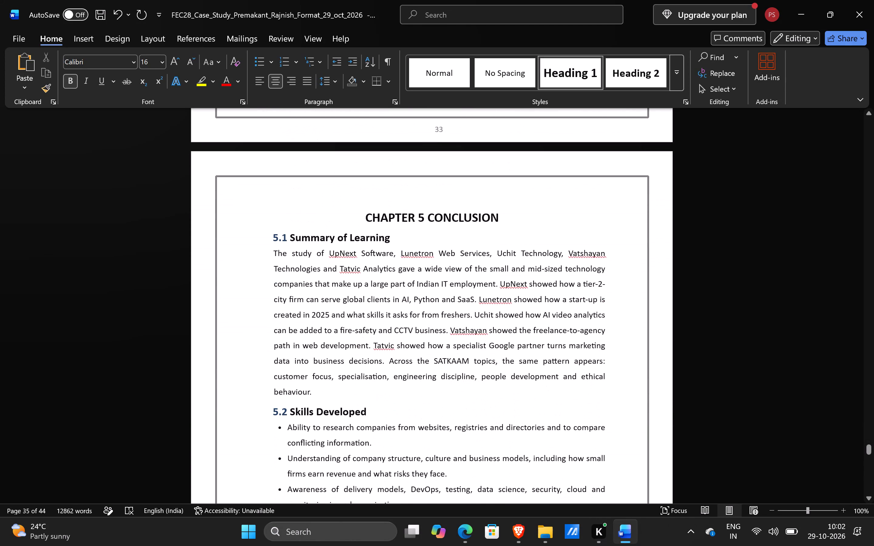
pyautogui.click(428, 219)
pyautogui.press('Return')
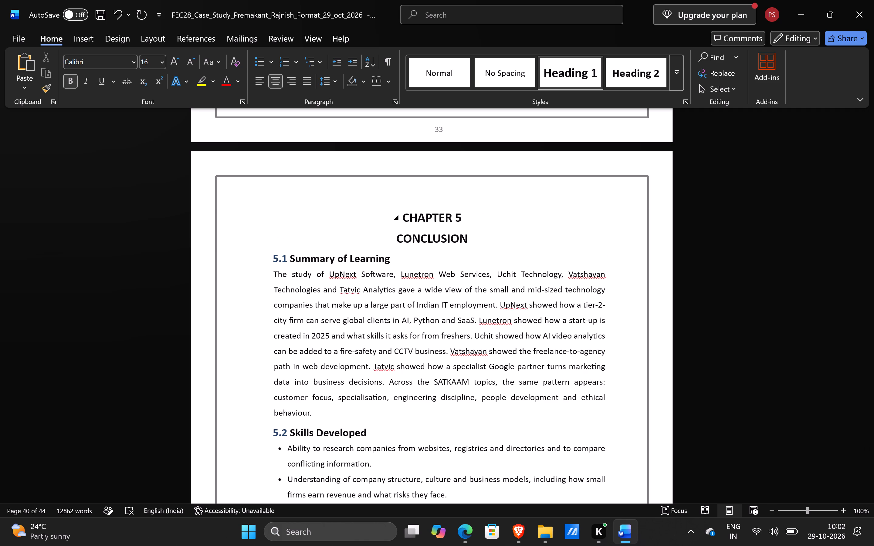
# Check the layout of the rest of Chapter 5, the glossary table and the start of the REFERENCES page.
pyautogui.scroll(-18, 432, 215)
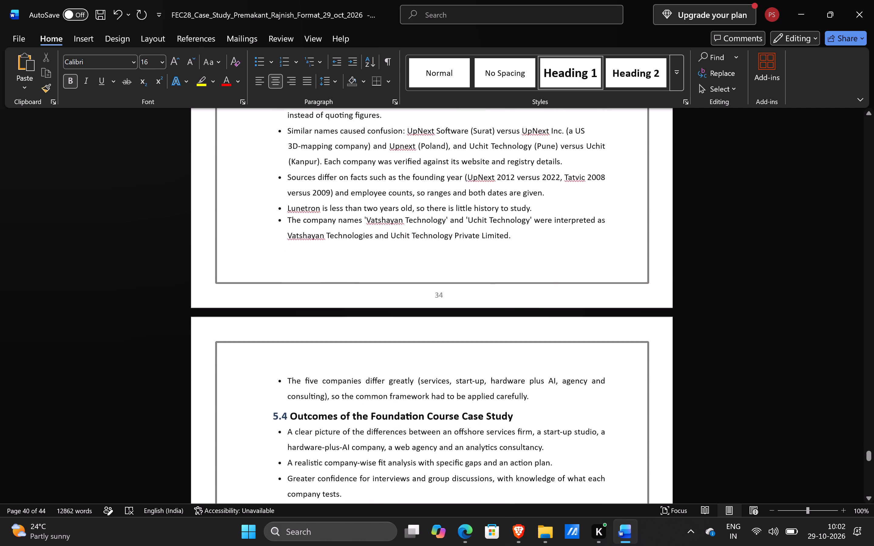
pyautogui.scroll(-18, 430, 217)
pyautogui.scroll(-17, 430, 224)
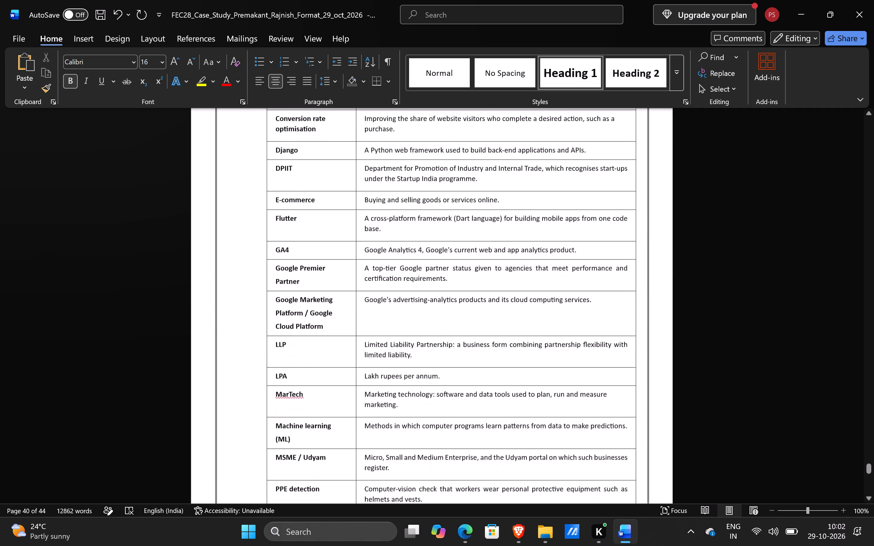
pyautogui.scroll(-19, 430, 224)
pyautogui.scroll(-20, 430, 224)
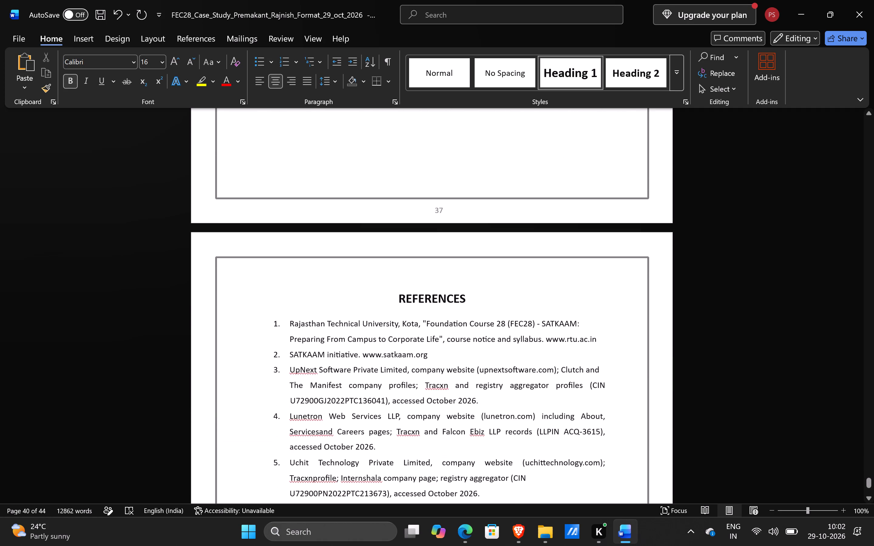
pyautogui.scroll(-3, 430, 224)
pyautogui.scroll(11, 430, 224)
pyautogui.scroll(10, 430, 224)
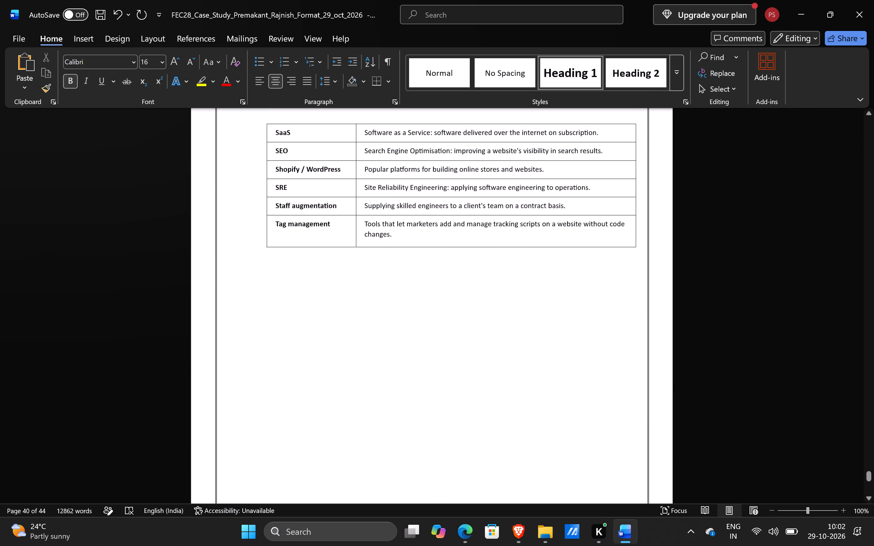
pyautogui.scroll(11, 430, 224)
pyautogui.scroll(18, 430, 224)
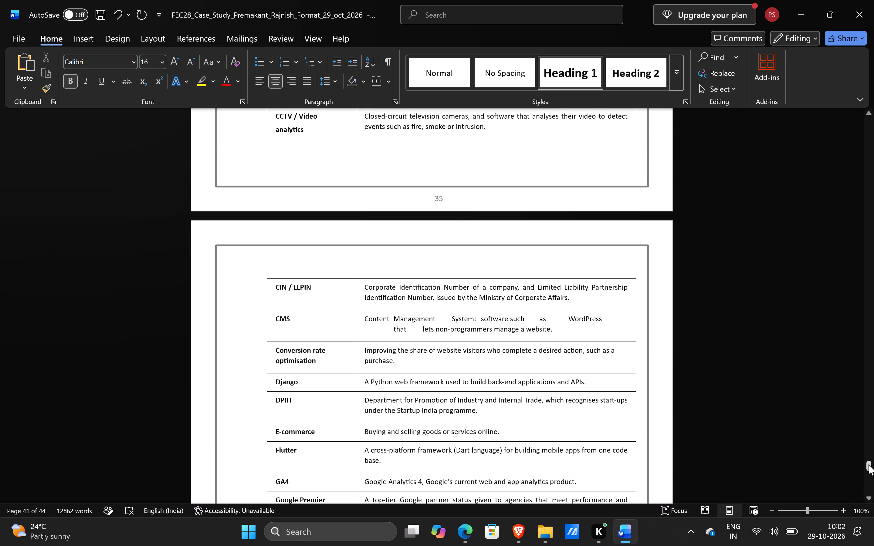
# Go back to Chapter 1 and examine the spacing between the INTRODUCTION heading line and section 1.1.
pyautogui.moveTo(869, 464); pyautogui.dragTo(873, 195)
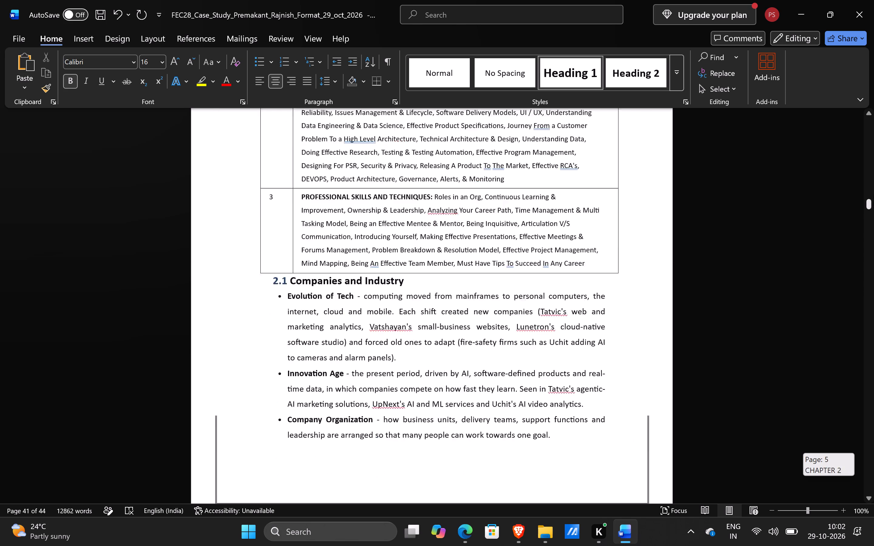
pyautogui.moveTo(873, 195); pyautogui.dragTo(873, 193)
pyautogui.scroll(-6, 307, 372)
pyautogui.scroll(8, 307, 372)
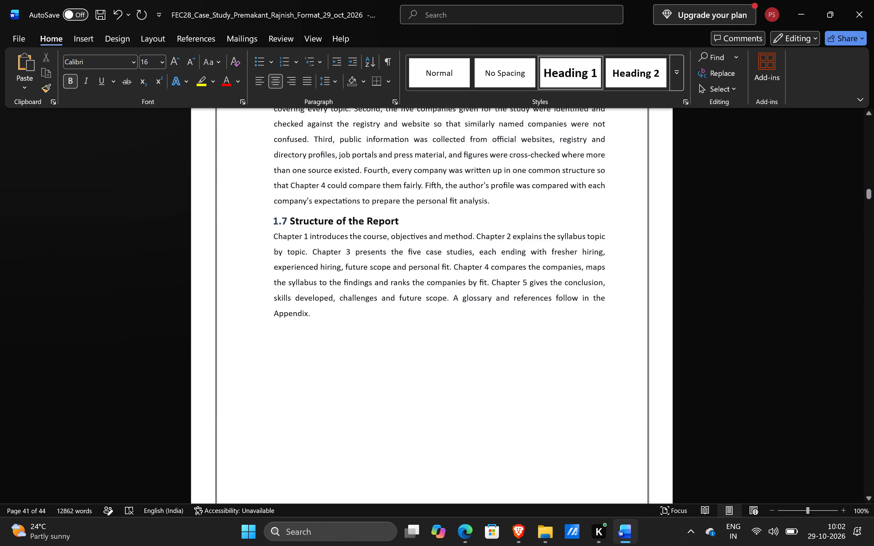
pyautogui.scroll(19, 311, 359)
pyautogui.scroll(10, 314, 358)
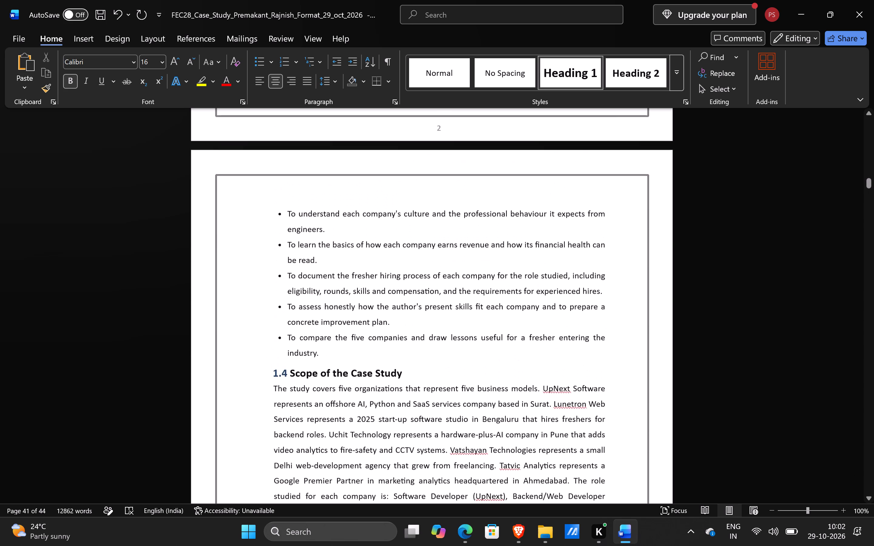
pyautogui.scroll(11, 314, 358)
pyautogui.scroll(17, 314, 358)
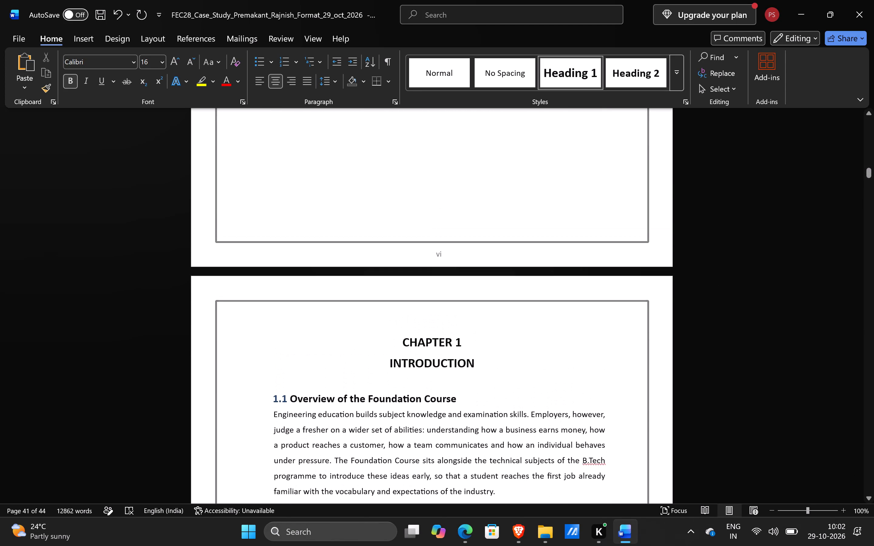
pyautogui.scroll(-4, 314, 358)
pyautogui.scroll(-8, 315, 545)
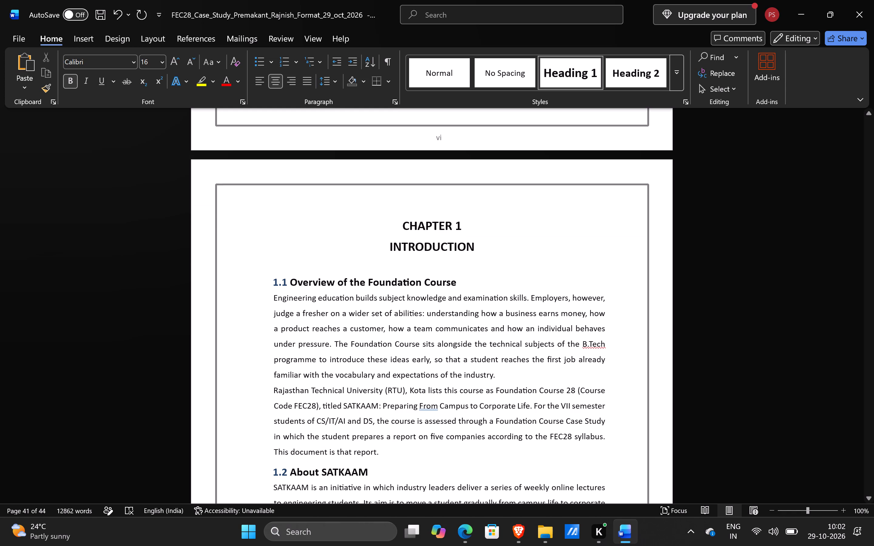
# Add a blank line between the CASE STUDIES OF FIVE COMPANIES heading line and section 3.1 in Chapter 3.
pyautogui.scroll(-8, 412, 362)
pyautogui.scroll(-8, 381, 370)
pyautogui.scroll(-9, 202, 228)
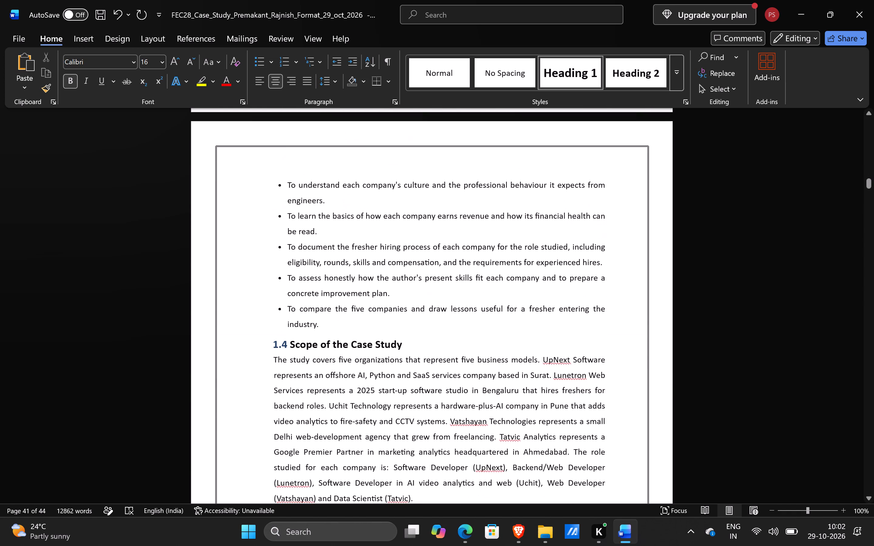
pyautogui.scroll(-18, 503, 144)
pyautogui.scroll(-20, 500, 155)
pyautogui.scroll(-17, 488, 186)
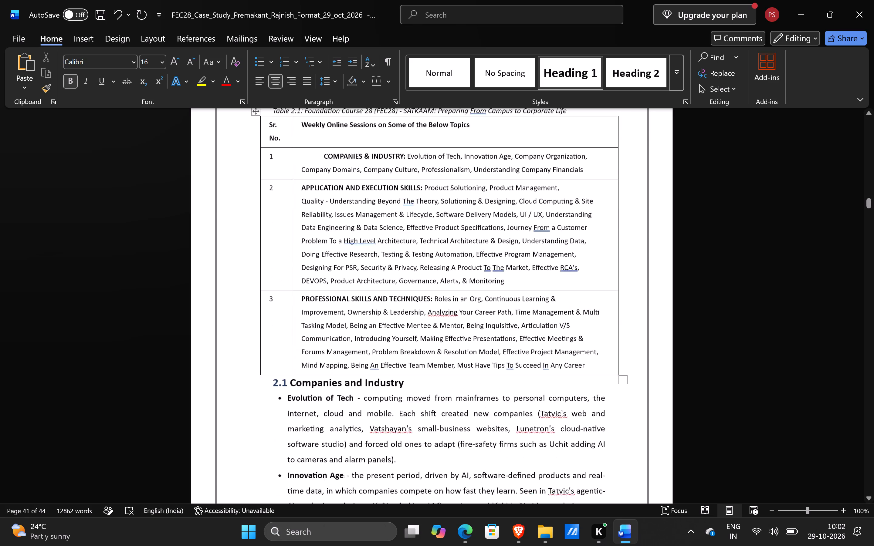
pyautogui.scroll(-18, 487, 200)
pyautogui.scroll(-18, 483, 213)
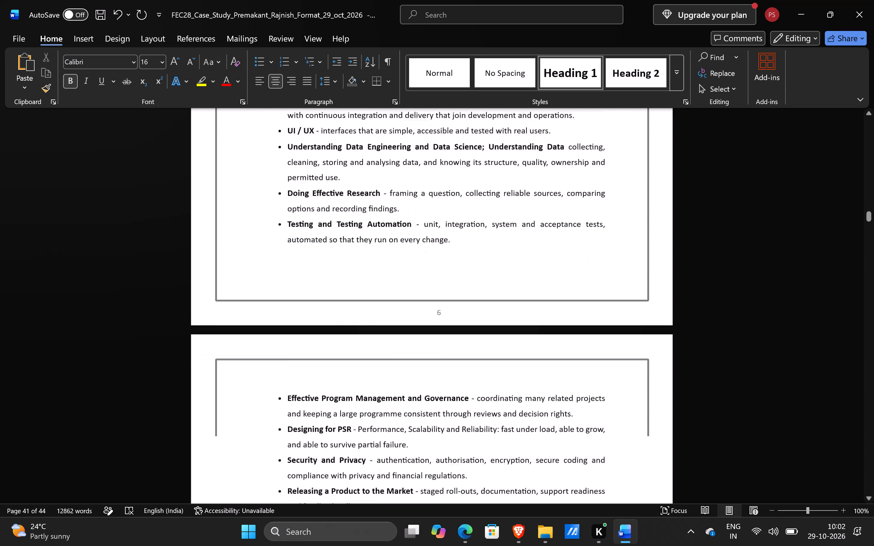
pyautogui.scroll(-19, 475, 221)
pyautogui.scroll(-8, 472, 234)
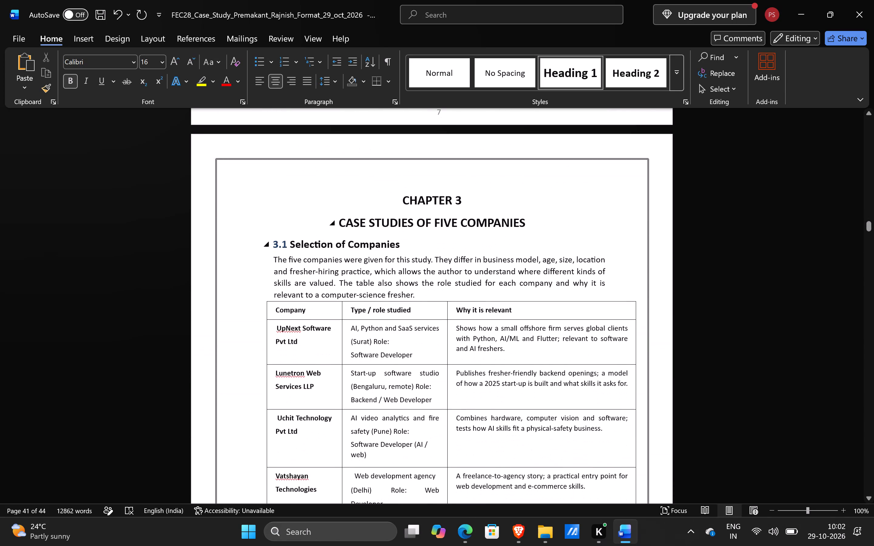
pyautogui.click(536, 222)
pyautogui.press('Return')
# Add a blank line between the COMPARATIVE ANALYSIS AND KEY LEARNINGS heading line and section 4.1 in Chapter 4.
pyautogui.scroll(-8, 540, 225)
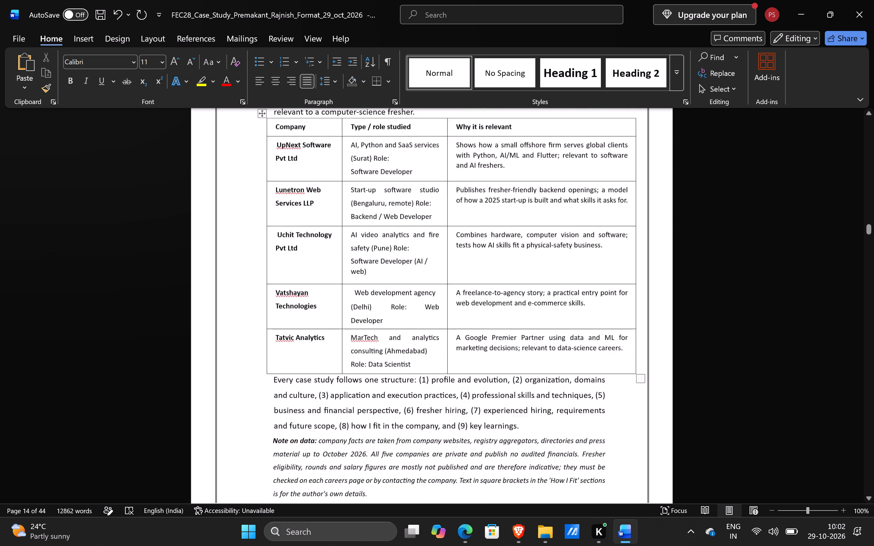
pyautogui.scroll(-17, 540, 225)
pyautogui.scroll(-17, 540, 229)
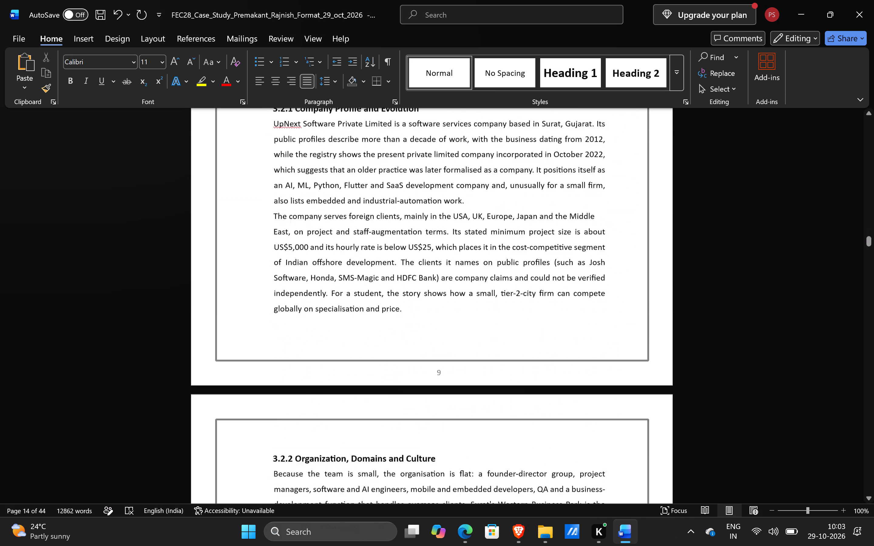
pyautogui.scroll(-9, 540, 231)
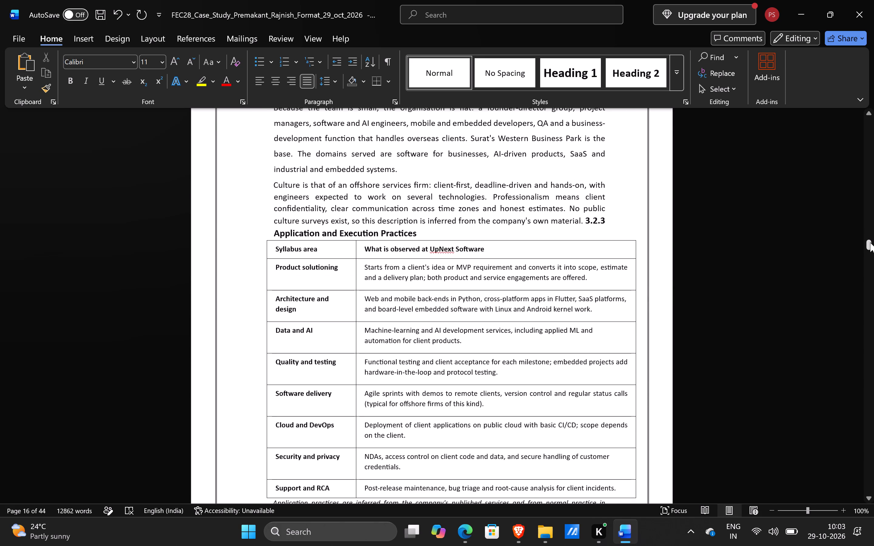
pyautogui.moveTo(870, 242); pyautogui.dragTo(873, 366)
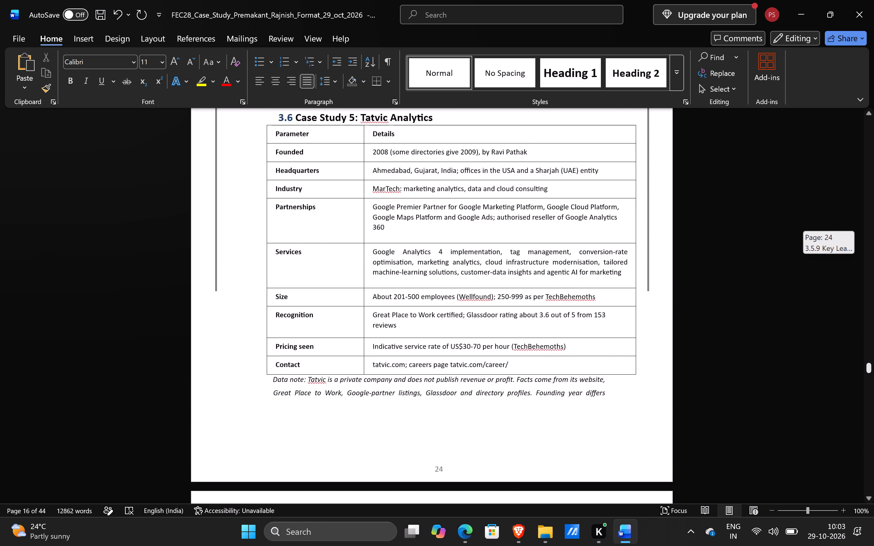
pyautogui.moveTo(873, 366); pyautogui.dragTo(873, 394)
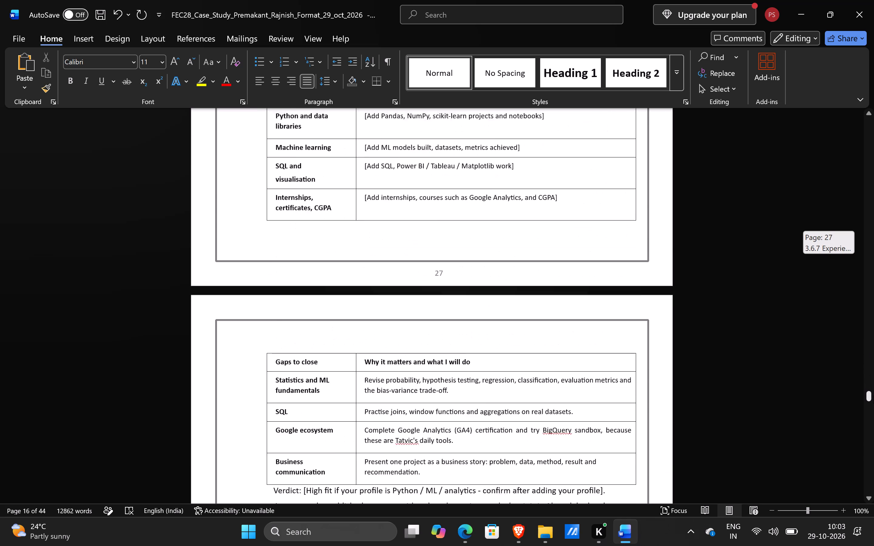
pyautogui.moveTo(873, 394); pyautogui.dragTo(873, 401)
pyautogui.scroll(-6, 657, 371)
pyautogui.click(560, 335)
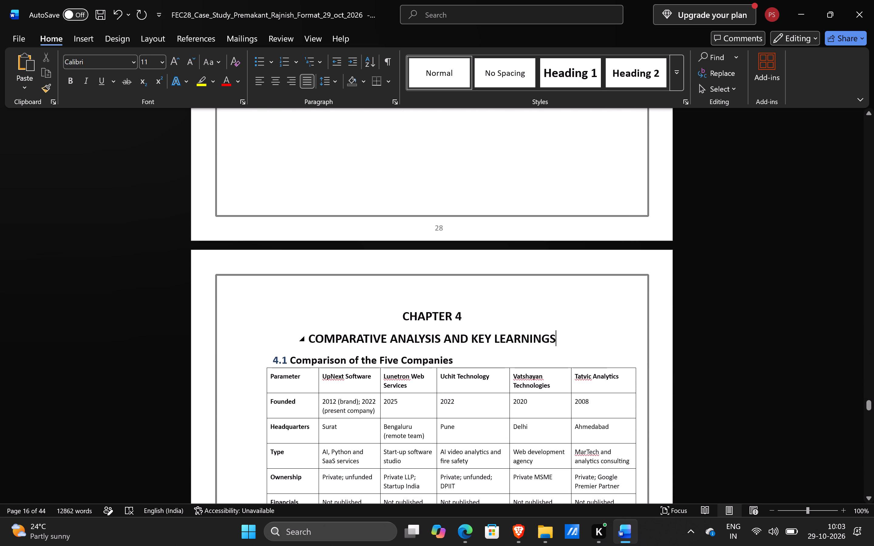
pyautogui.press('Return')
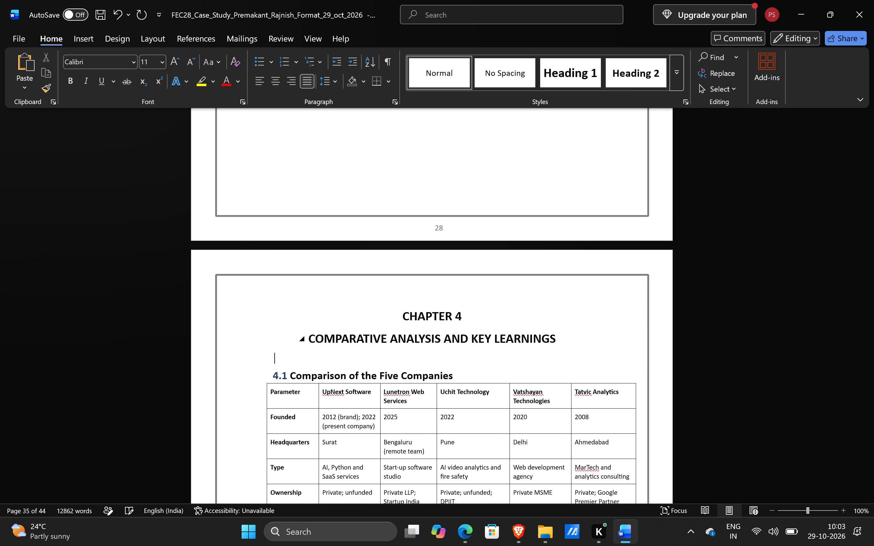
# Check Chapter 4's layout from section 4.1 through the syllabus mapping tables and preparation plan to the Chapter 5 heading.
pyautogui.scroll(-4, 552, 372)
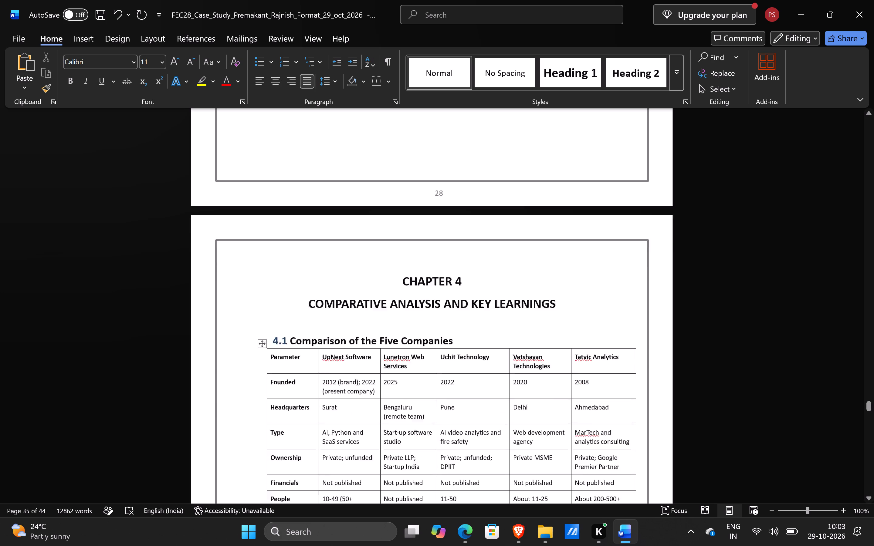
pyautogui.scroll(-11, 552, 373)
pyautogui.scroll(-19, 552, 366)
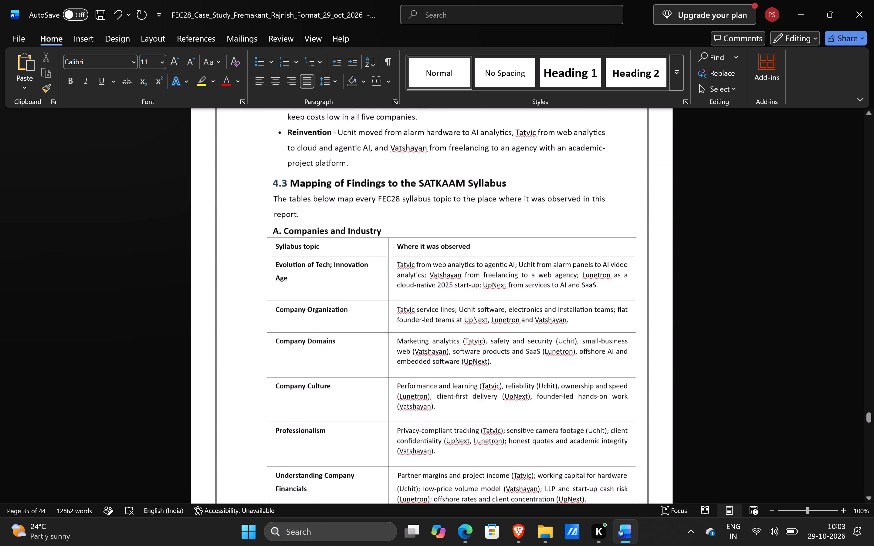
pyautogui.scroll(-6, 611, 545)
pyautogui.scroll(-3, 452, 384)
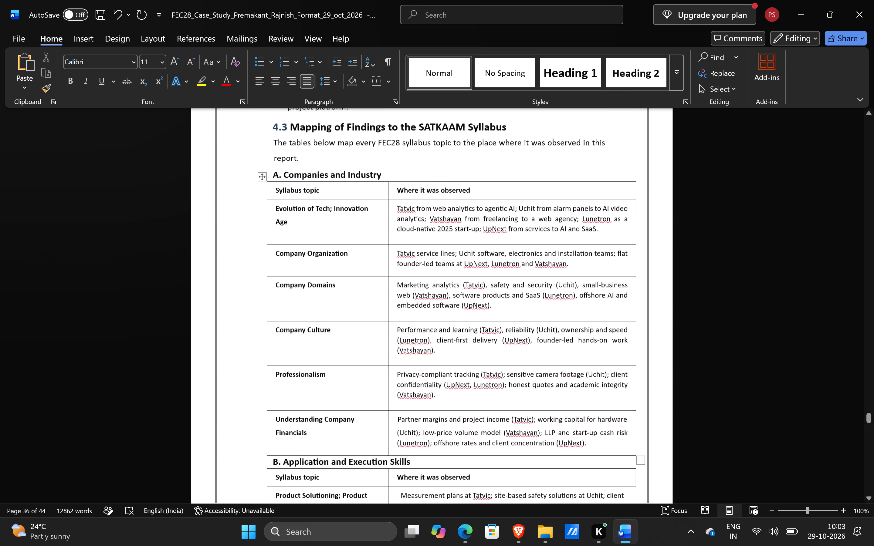
pyautogui.scroll(-4, 452, 384)
pyautogui.scroll(-4, 510, 545)
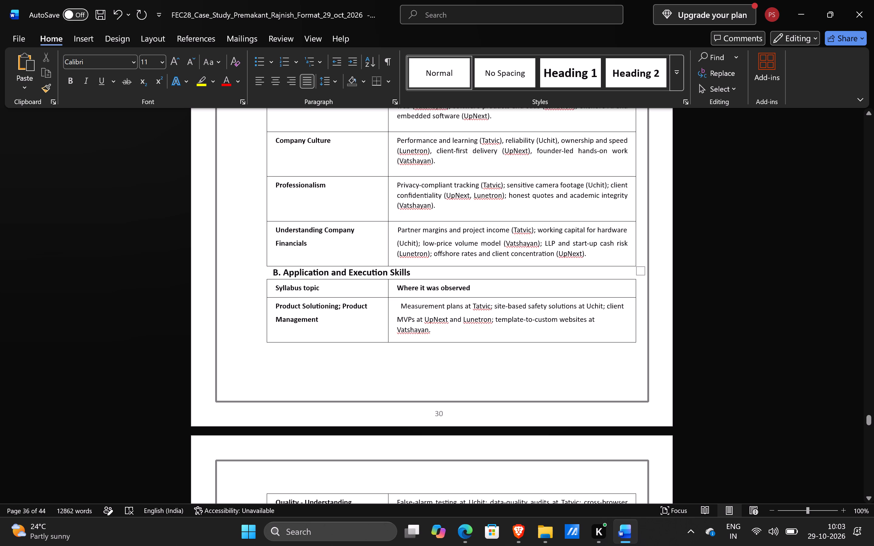
pyautogui.scroll(-15, 576, 150)
pyautogui.scroll(-13, 573, 147)
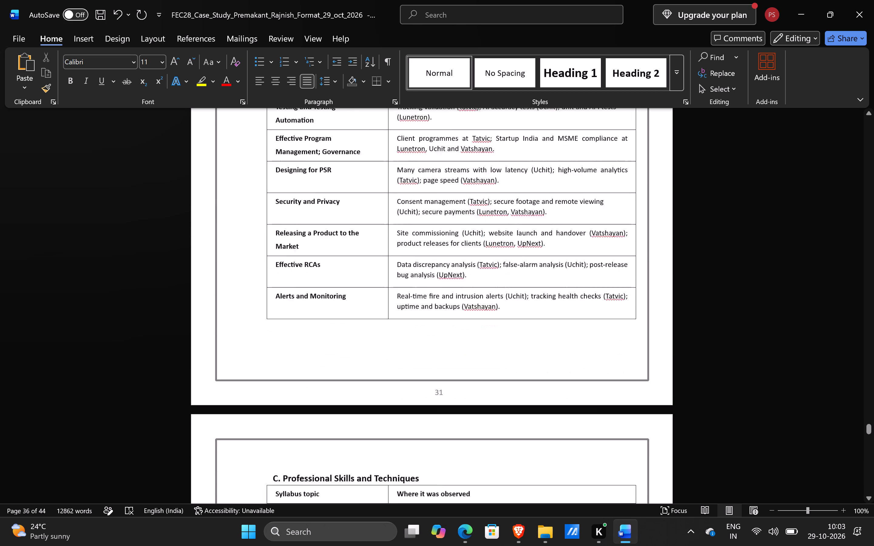
pyautogui.scroll(-20, 573, 147)
pyautogui.scroll(-9, 573, 148)
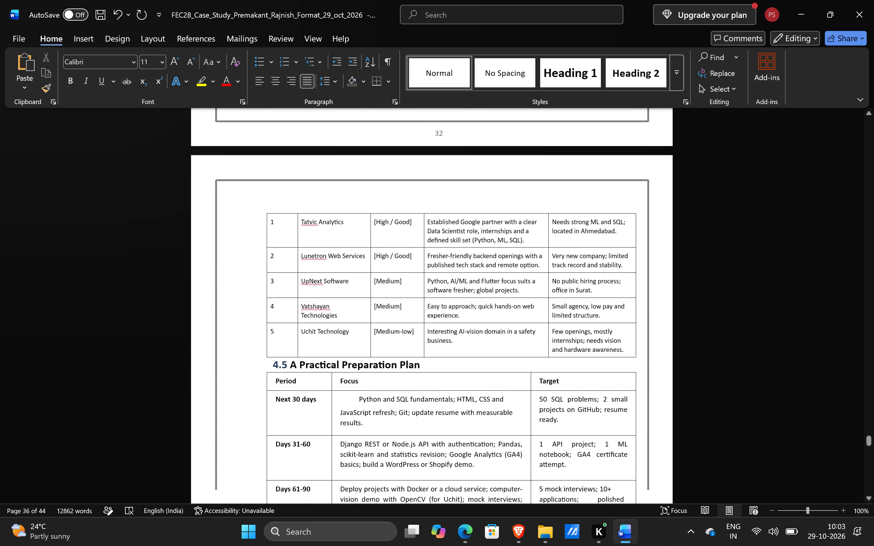
pyautogui.scroll(-16, 573, 148)
pyautogui.scroll(-11, 573, 148)
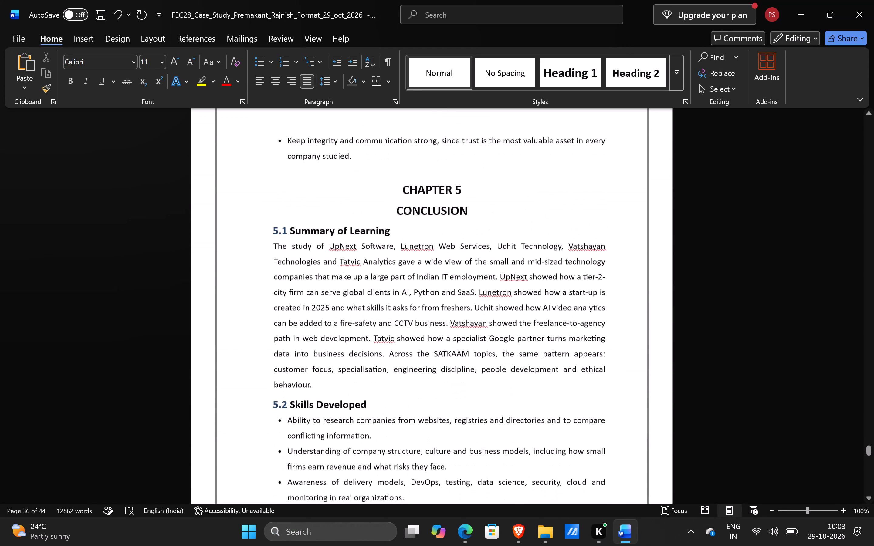
# Remove the blank line between the COMPARATIVE ANALYSIS AND KEY LEARNINGS heading line and section 4.1 in Chapter 4.
pyautogui.scroll(9, 573, 148)
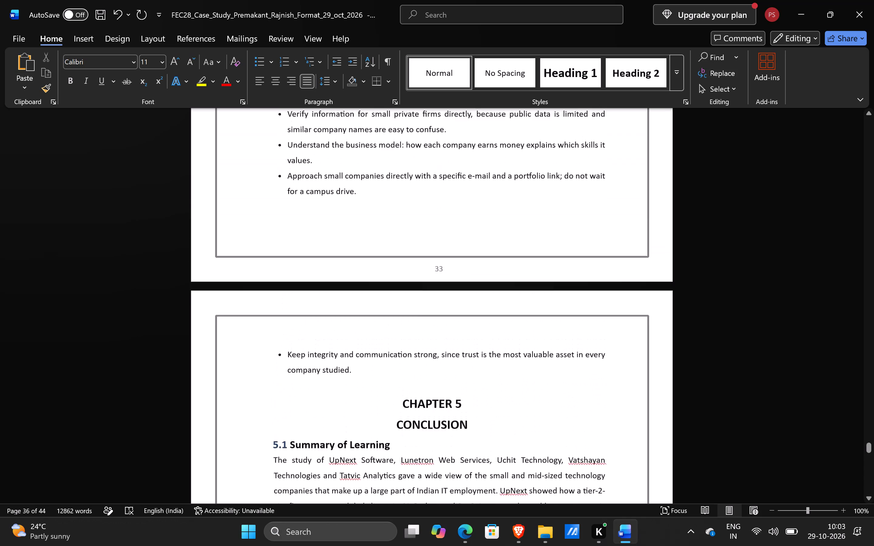
pyautogui.scroll(11, 573, 148)
pyautogui.scroll(11, 573, 148)
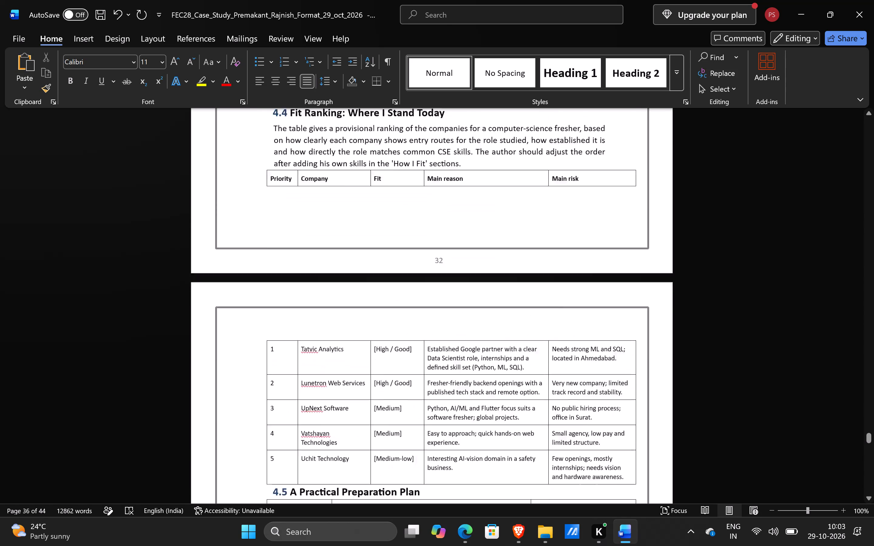
pyautogui.scroll(20, 573, 148)
pyautogui.scroll(13, 573, 148)
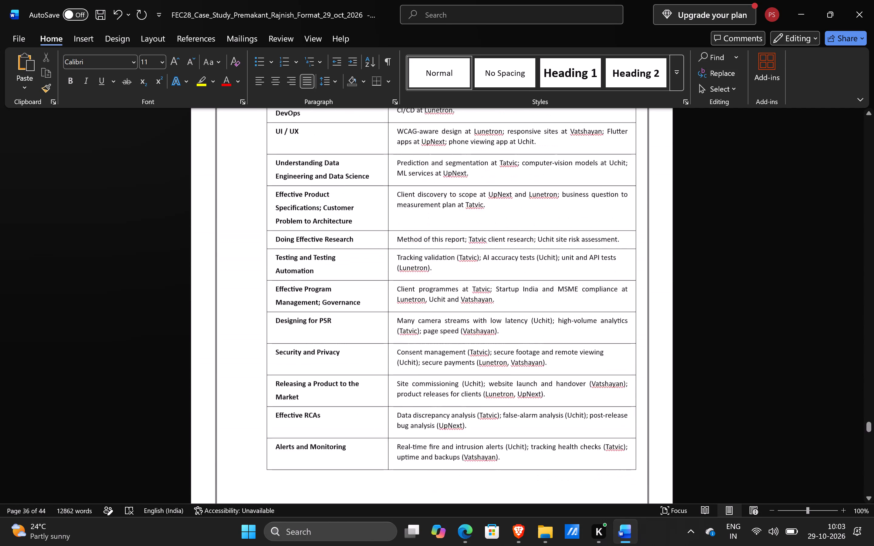
pyautogui.scroll(15, 573, 148)
pyautogui.scroll(13, 573, 148)
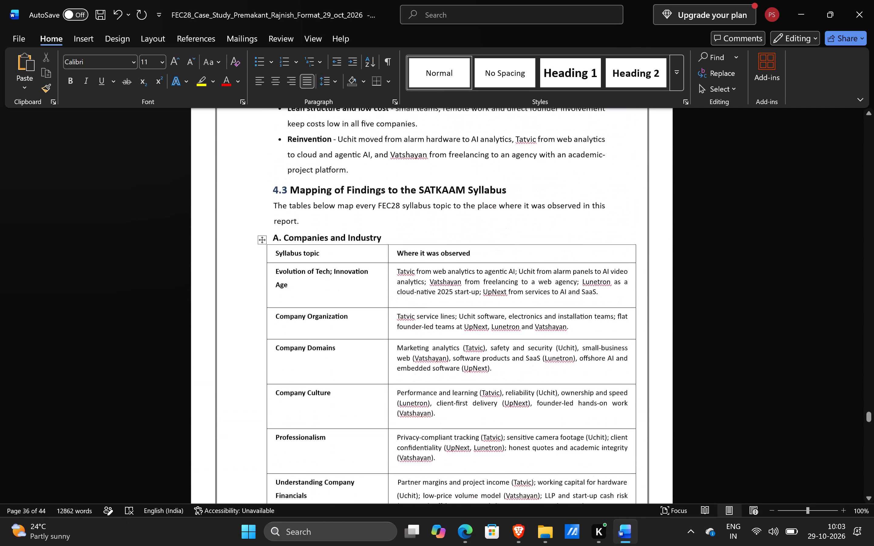
pyautogui.scroll(10, 573, 148)
pyautogui.scroll(17, 573, 148)
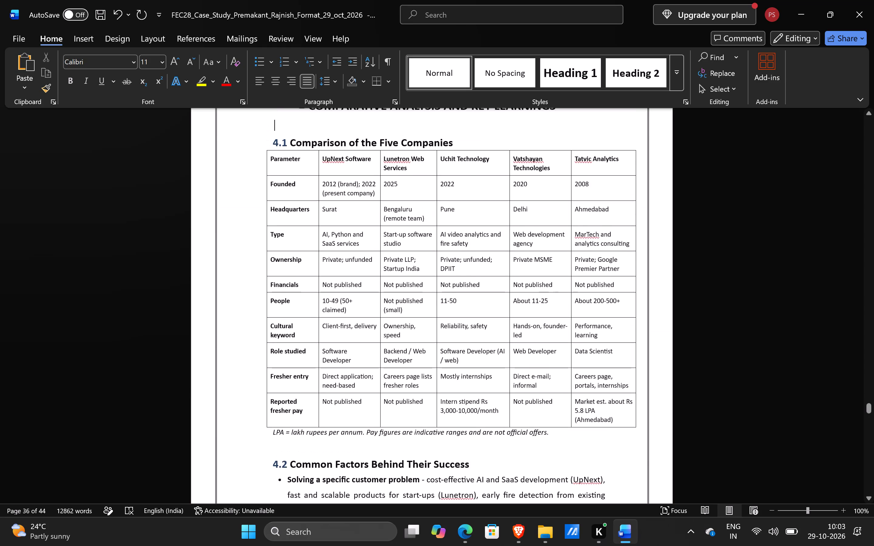
pyautogui.scroll(7, 573, 148)
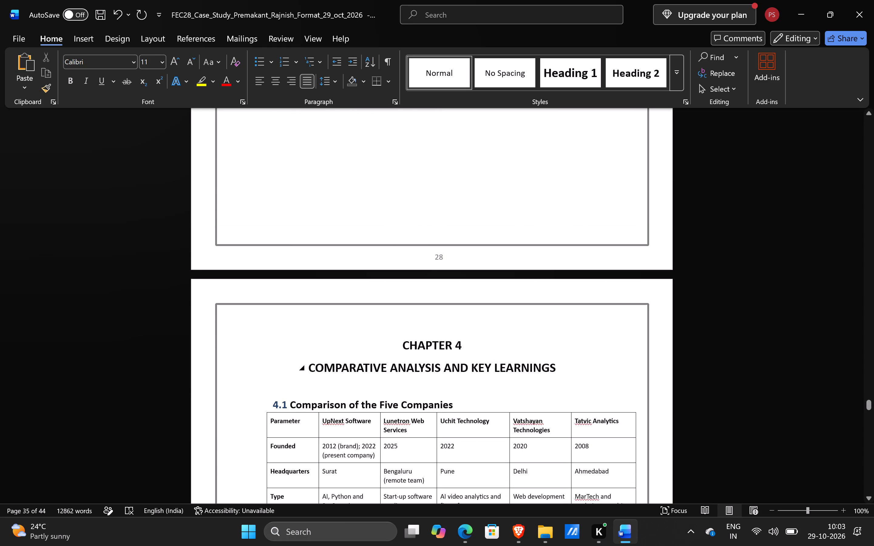
pyautogui.press('BackSpace')
pyautogui.press('BackSpace')
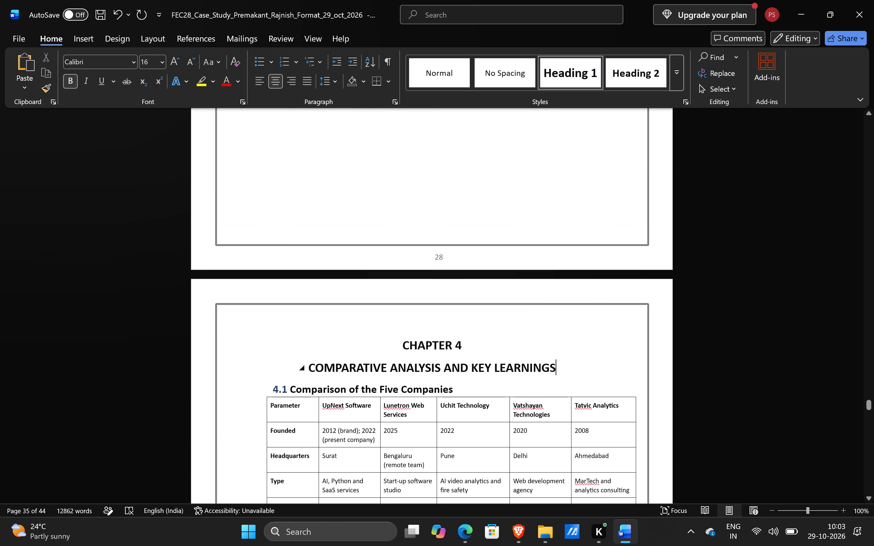
# Add a blank line between the CONCLUSION heading line and section 5.1 in Chapter 5.
pyautogui.scroll(-15, 449, 331)
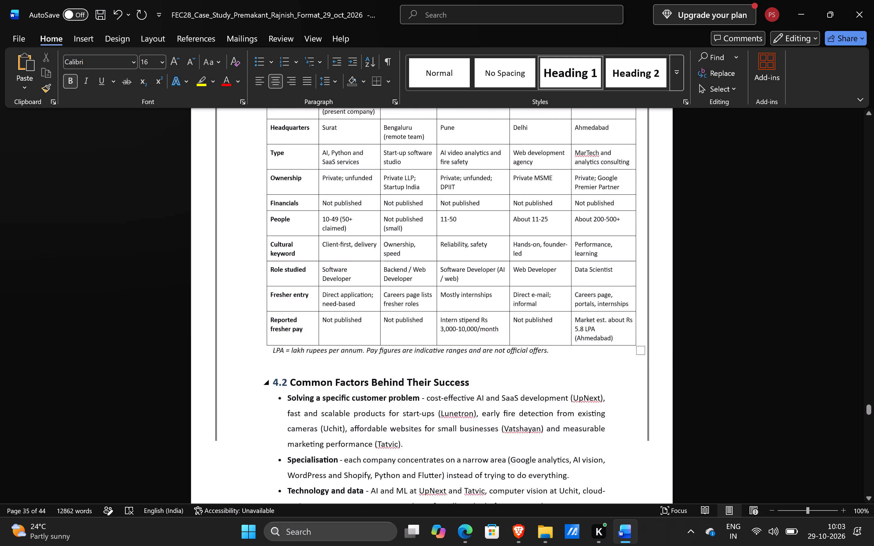
pyautogui.scroll(-17, 443, 340)
pyautogui.scroll(-17, 443, 343)
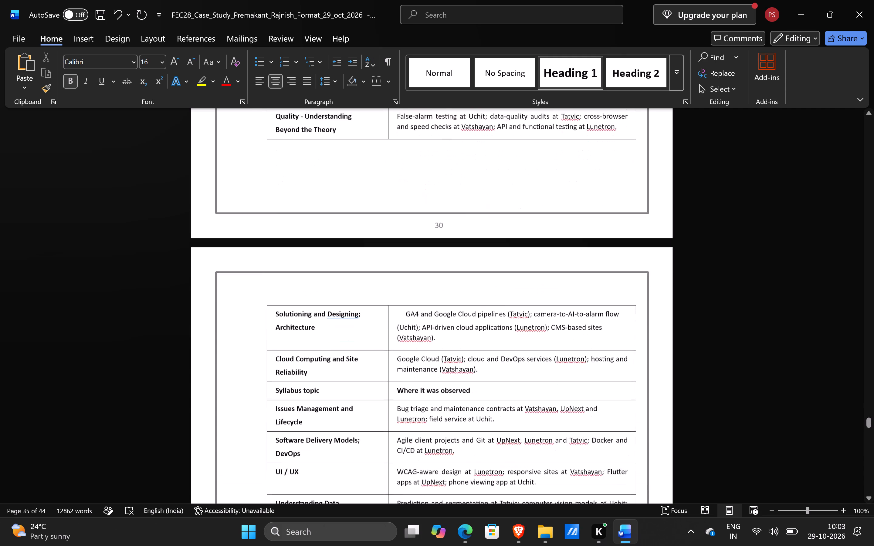
pyautogui.scroll(-17, 442, 345)
pyautogui.scroll(-18, 443, 353)
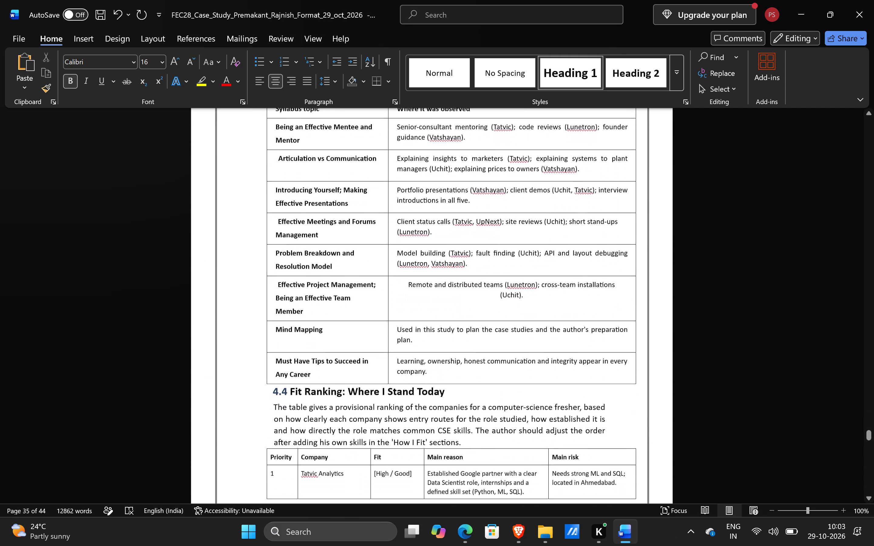
pyautogui.scroll(-17, 447, 357)
pyautogui.scroll(-18, 444, 365)
pyautogui.scroll(-3, 445, 375)
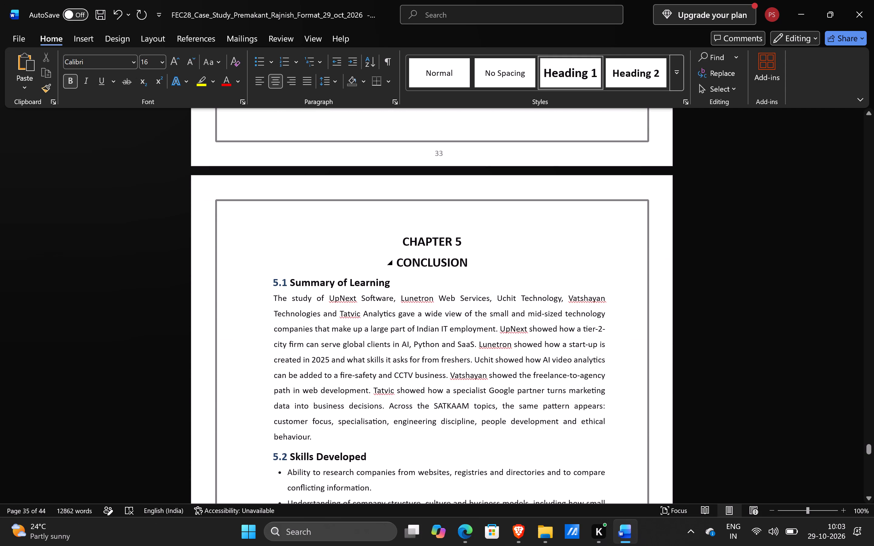
pyautogui.click(472, 261)
pyautogui.press('Return')
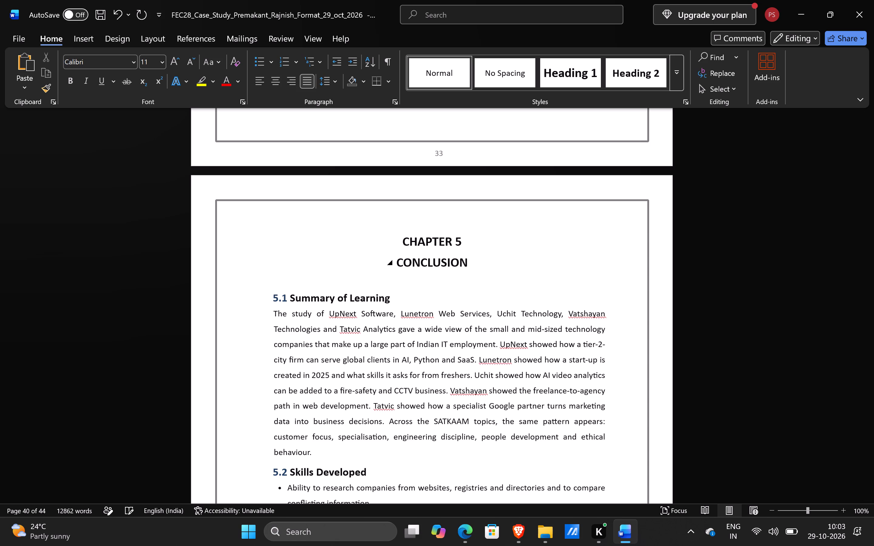
# Check the layout from section 5.1 through the rest of Chapter 5 to the end of the REFERENCES list.
pyautogui.scroll(-8, 472, 261)
pyautogui.scroll(-7, 472, 545)
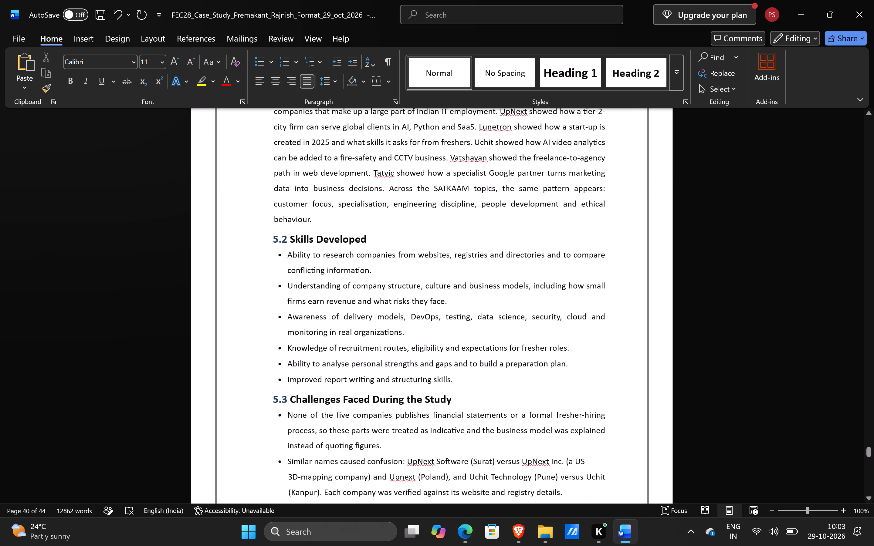
pyautogui.scroll(-17, 449, 373)
pyautogui.scroll(-16, 449, 373)
pyautogui.scroll(-9, 445, 380)
pyautogui.scroll(-17, 440, 392)
pyautogui.scroll(-20, 440, 392)
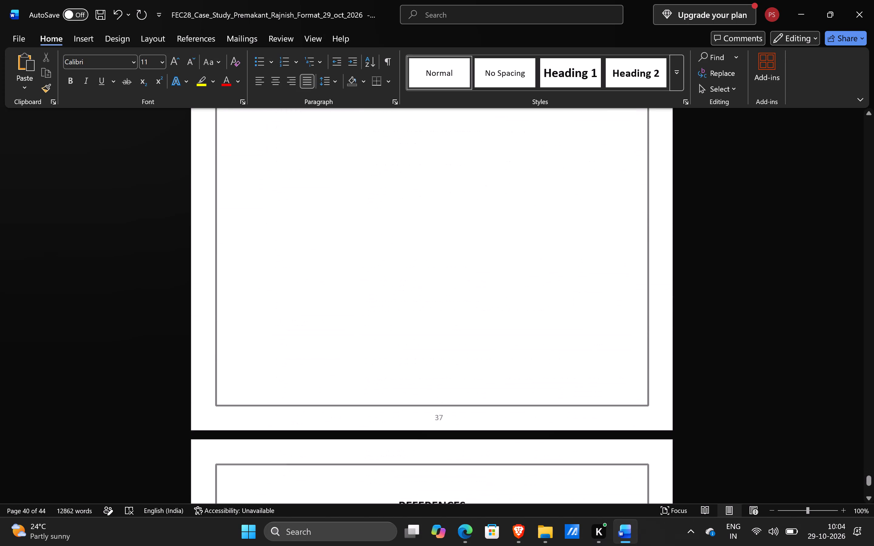
pyautogui.scroll(-20, 433, 394)
pyautogui.scroll(-3, 431, 394)
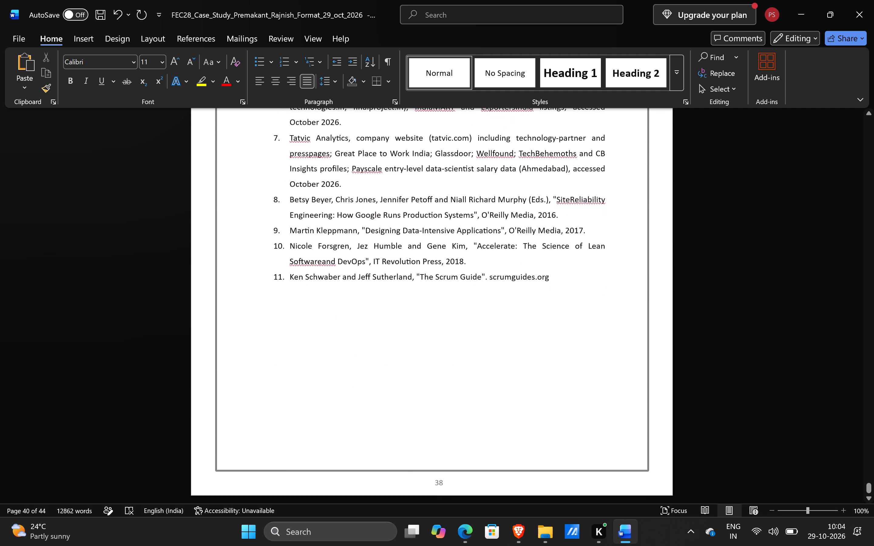
pyautogui.scroll(-6, 431, 394)
pyautogui.scroll(11, 431, 395)
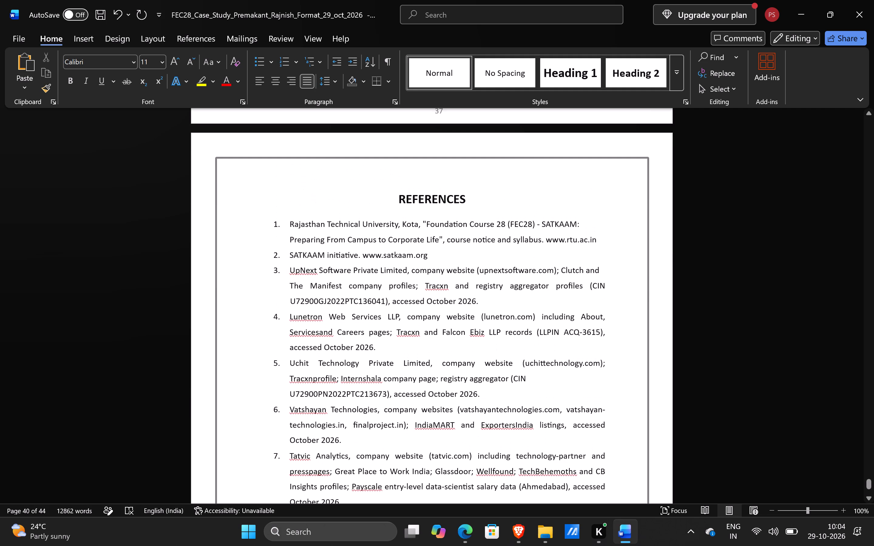
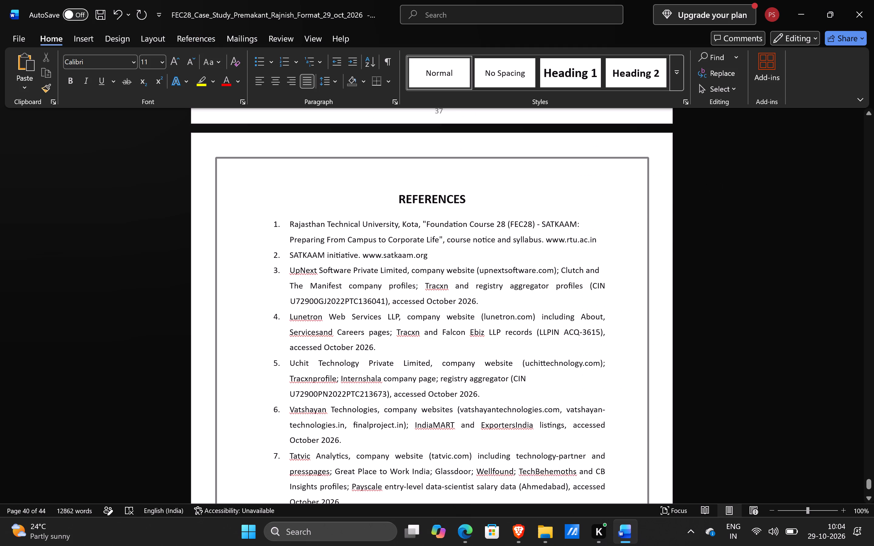
# Review the page layout backwards from the REFERENCES list through the glossary tables and section 5.6 to the CHAPTER 5 heading.
pyautogui.scroll(-3, 537, 202)
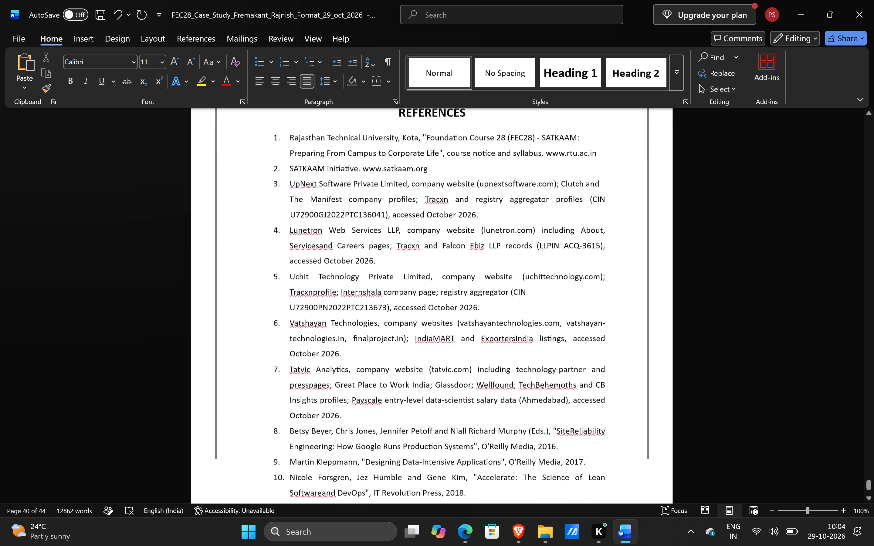
pyautogui.scroll(20, 537, 202)
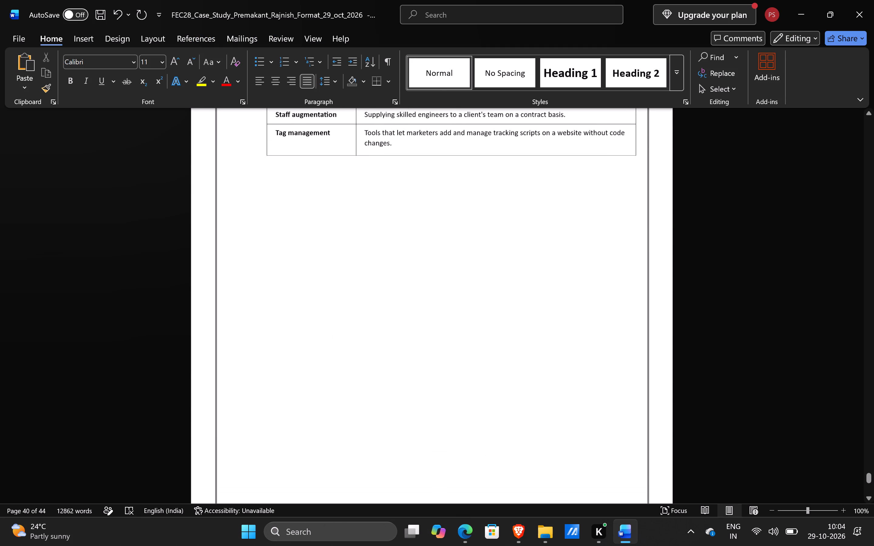
pyautogui.scroll(16, 537, 203)
pyautogui.scroll(7, 540, 206)
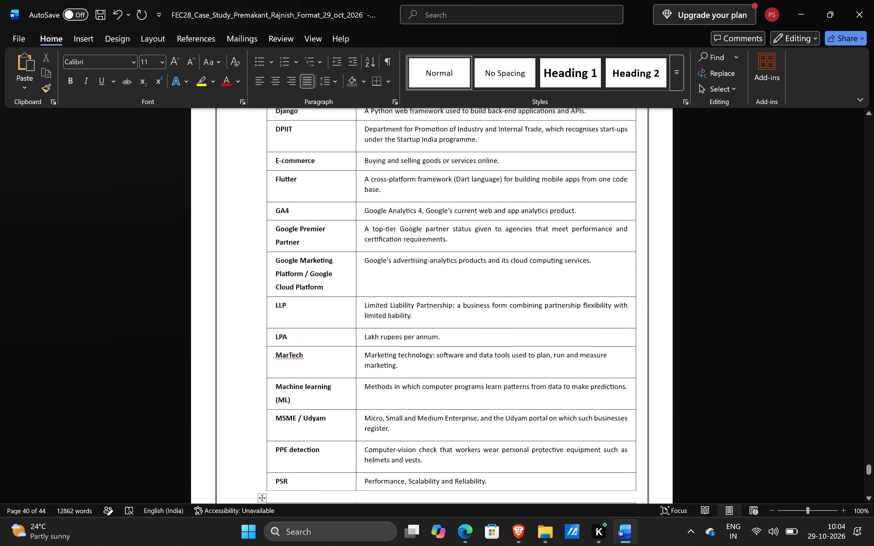
pyautogui.scroll(15, 544, 210)
pyautogui.scroll(6, 544, 210)
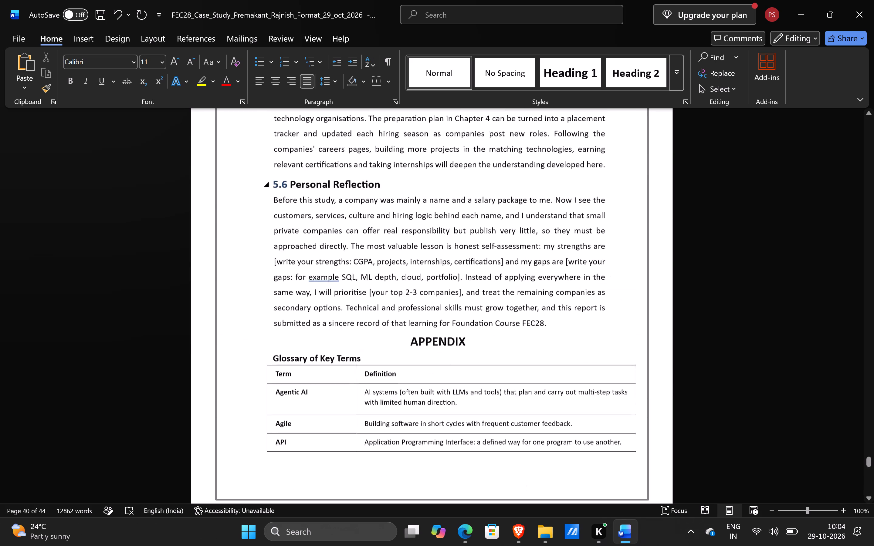
pyautogui.scroll(18, 544, 210)
pyautogui.scroll(15, 549, 216)
pyautogui.scroll(8, 549, 216)
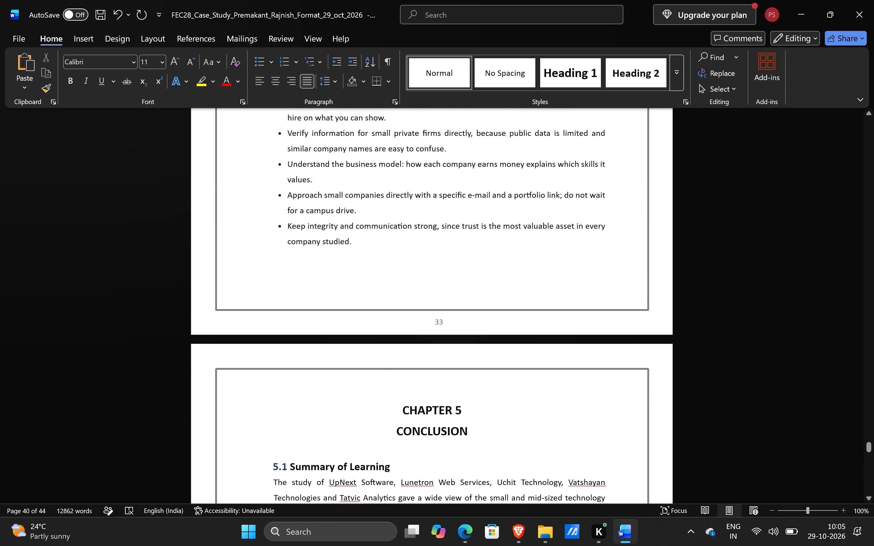
# Recheck the page flow from section 5.1 through the rest of Chapter 5 to the Glossary of Key Terms tables in the APPENDIX.
pyautogui.scroll(-16, 549, 216)
pyautogui.scroll(-9, 549, 221)
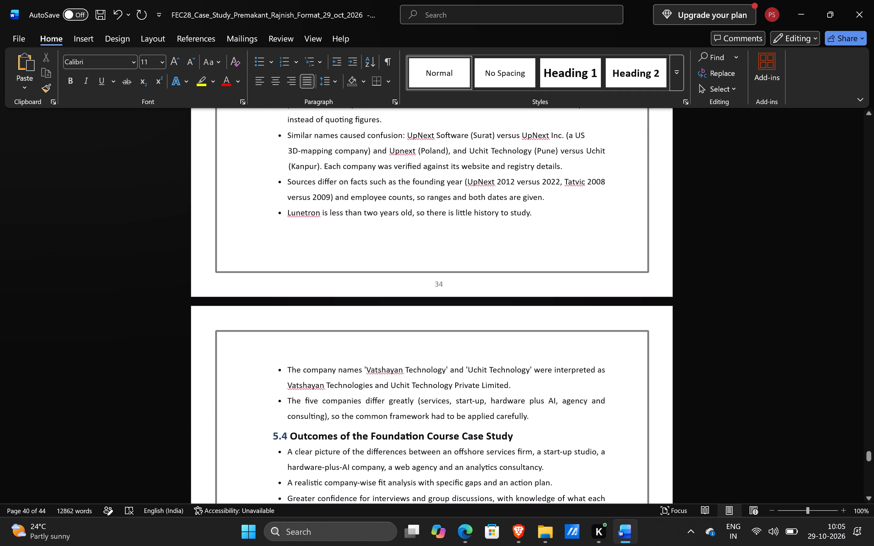
pyautogui.scroll(-17, 549, 229)
pyautogui.scroll(-18, 549, 238)
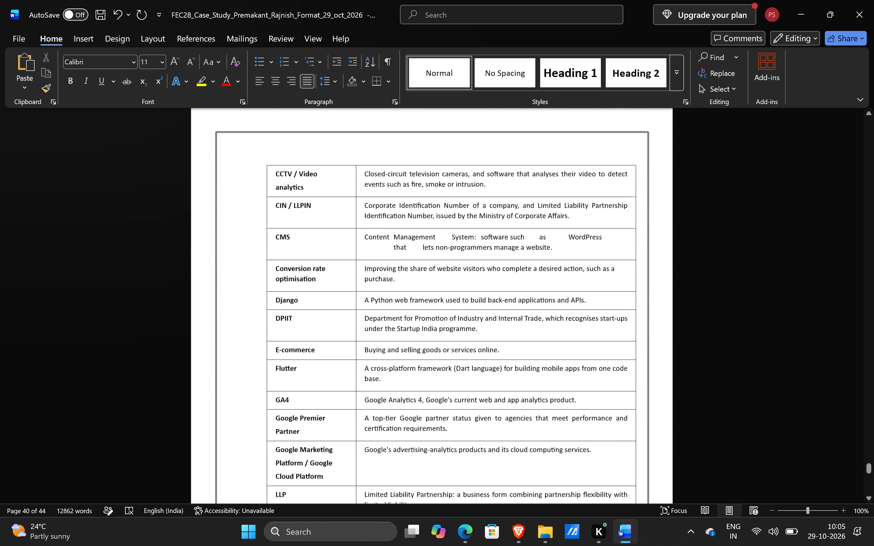
pyautogui.scroll(-10, 551, 266)
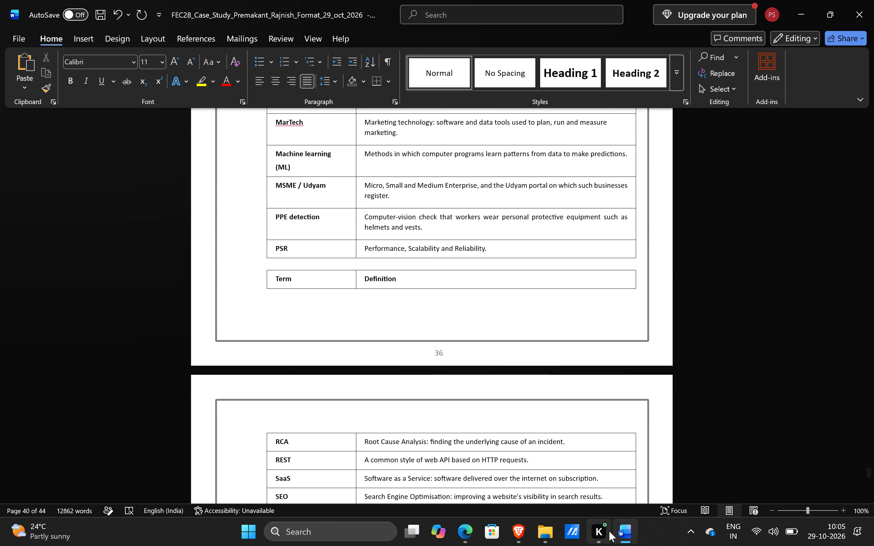